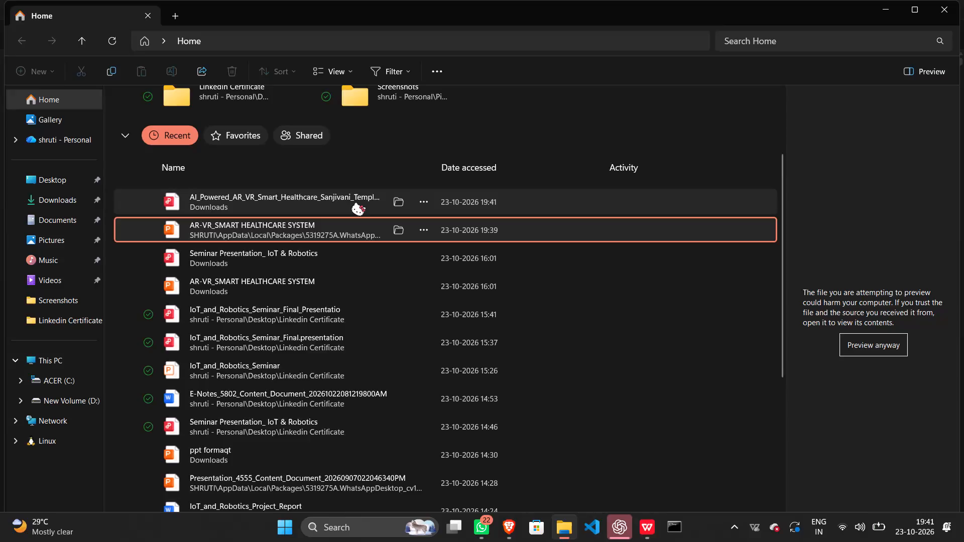
Open the recent AI_Powered_AR_VR_Smart_Healthcare_Sanjivani PDF from Downloads and look over its cover page.
{"action": "left_click", "coordinate": [356, 203]}
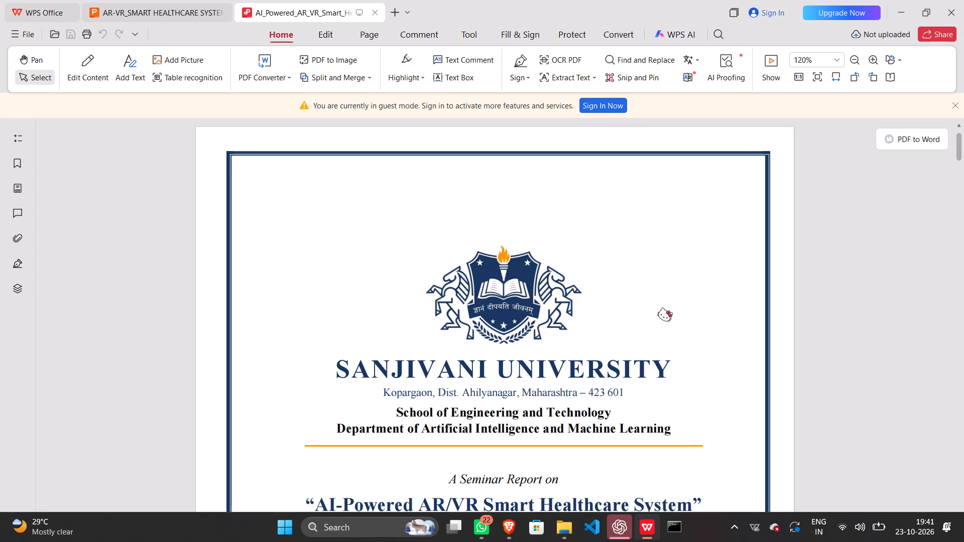
{"action": "scroll", "coordinate": [664, 312], "scroll_direction": "down", "scroll_amount": 5}
{"action": "scroll", "coordinate": [664, 312], "scroll_direction": "up", "scroll_amount": 1}
Make the PDF content editable and replace the student name in row 1 of the cover page's student table with the new student's name.
{"action": "left_click", "coordinate": [328, 33]}
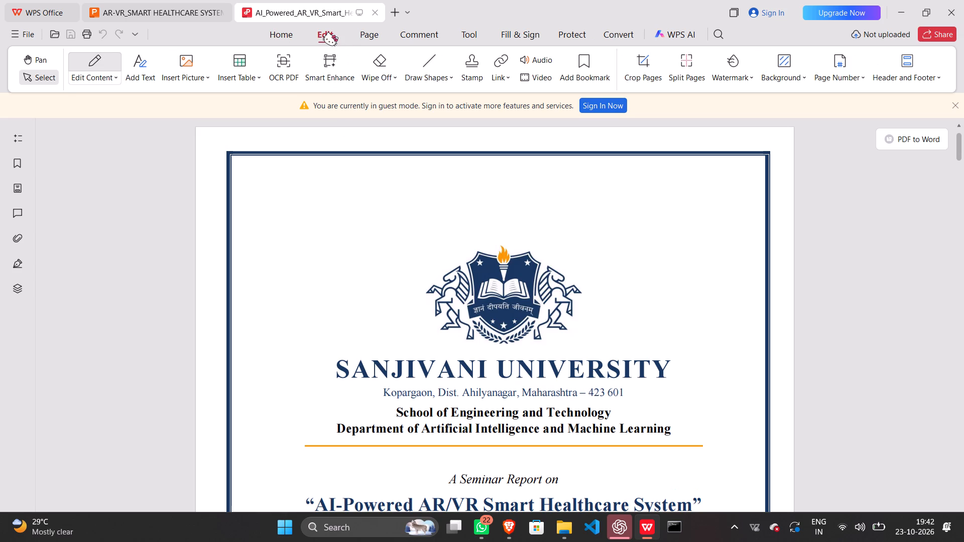
{"action": "scroll", "coordinate": [482, 322], "scroll_direction": "down", "scroll_amount": 1}
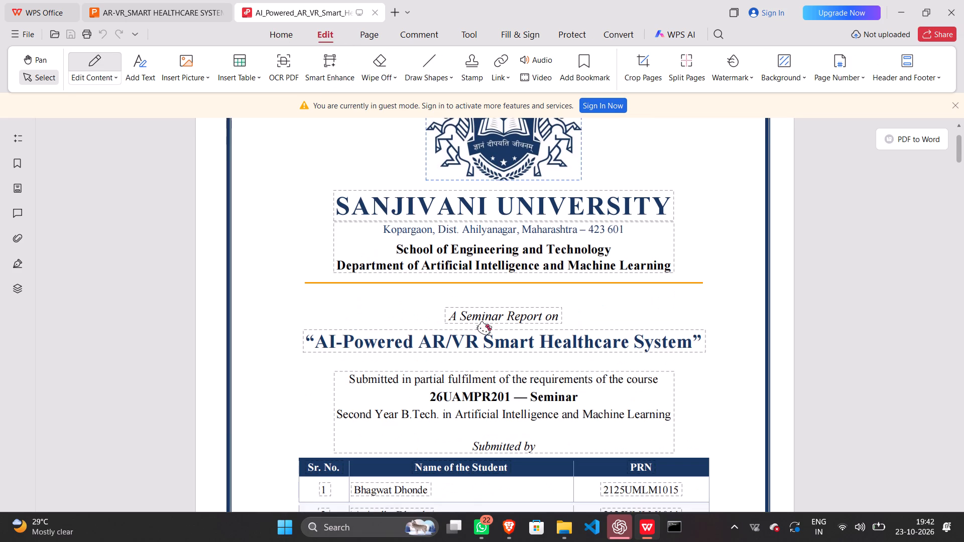
{"action": "scroll", "coordinate": [482, 322], "scroll_direction": "down", "scroll_amount": 1}
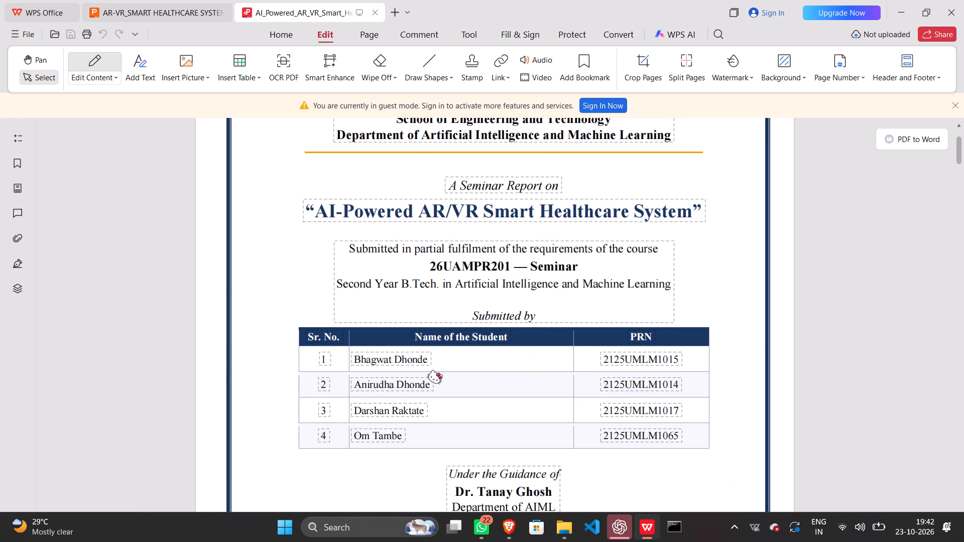
{"action": "left_click", "coordinate": [426, 359]}
{"action": "key", "text": "BackSpace"}
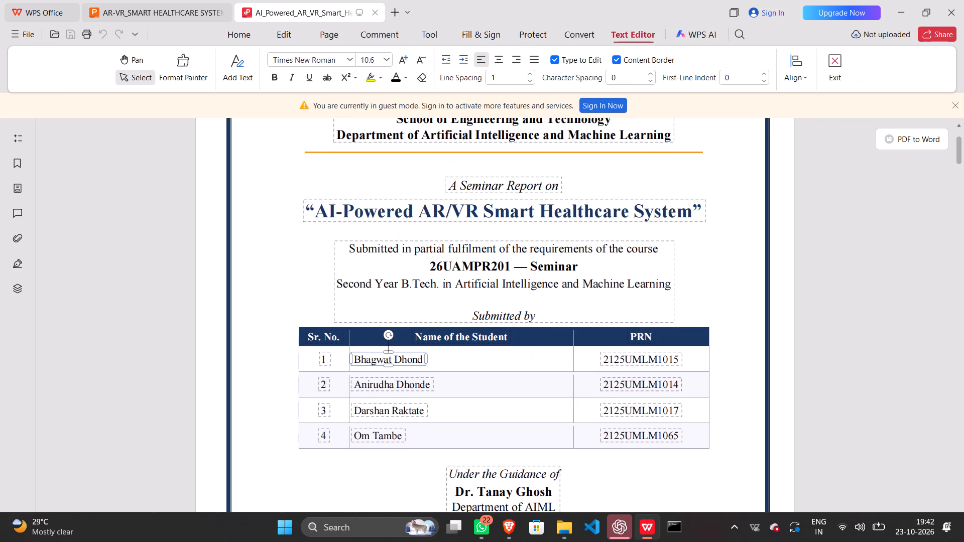
{"action": "key", "text": "BackSpace"}
{"action": "key", "text": "BackSpace"}
{"action": "key", "text": "BackSpace"}
{"action": "key", "text": "BackSpace"}
{"action": "key", "text": "BackSpace"}
{"action": "key", "text": "BackSpace"}
{"action": "key", "text": "BackSpace"}
{"action": "key", "text": "BackSpace"}
{"action": "key", "text": "BackSpace"}
{"action": "key", "text": "BackSpace"}
{"action": "key", "text": "BackSpace"}
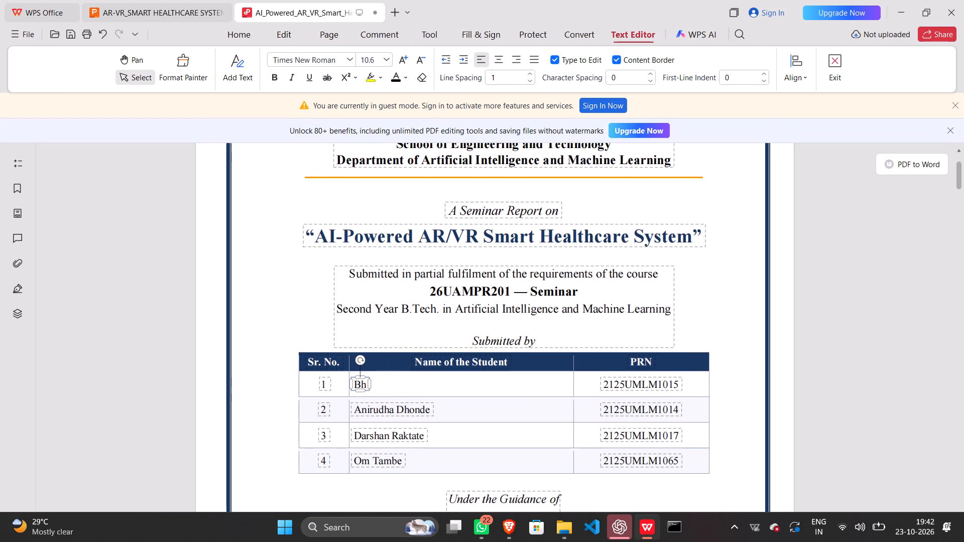
{"action": "key", "text": "BackSpace"}
{"action": "key", "text": "BackSpace"}
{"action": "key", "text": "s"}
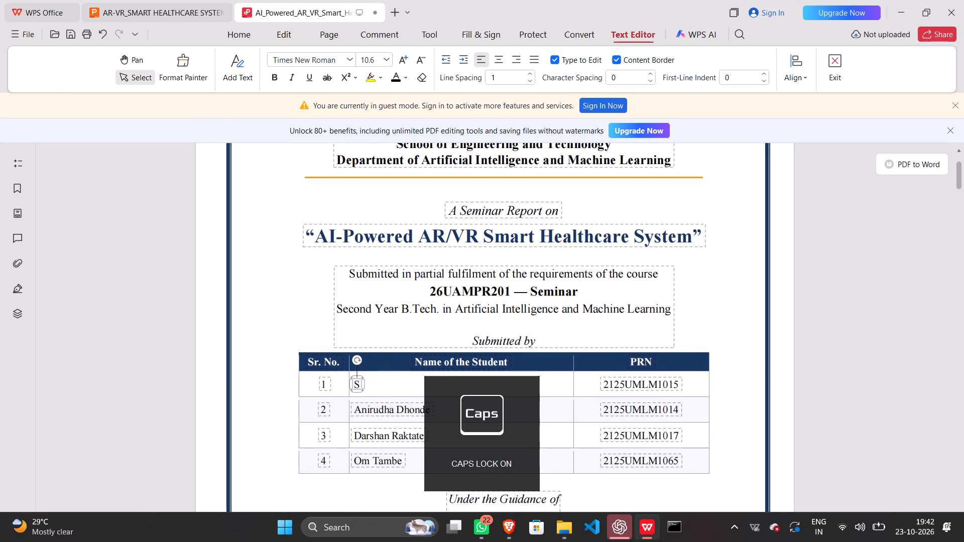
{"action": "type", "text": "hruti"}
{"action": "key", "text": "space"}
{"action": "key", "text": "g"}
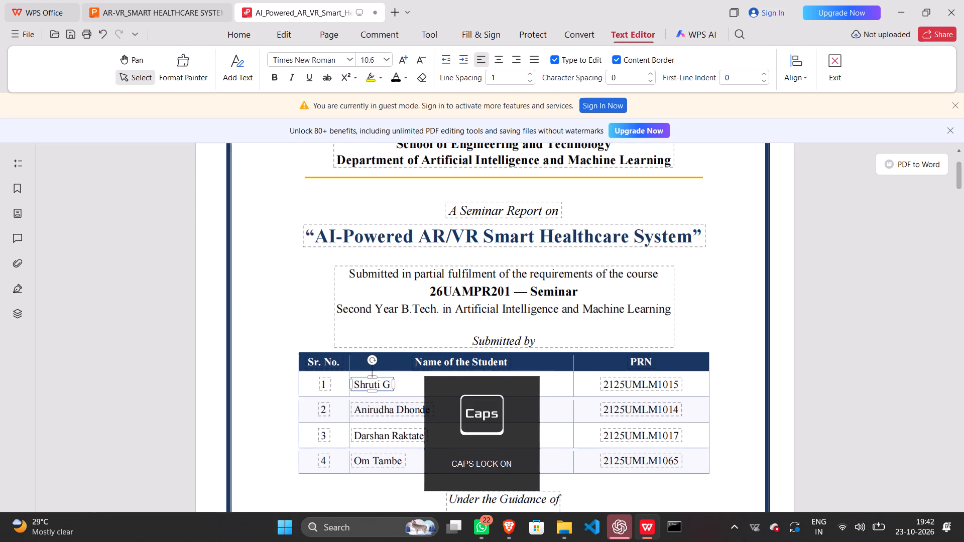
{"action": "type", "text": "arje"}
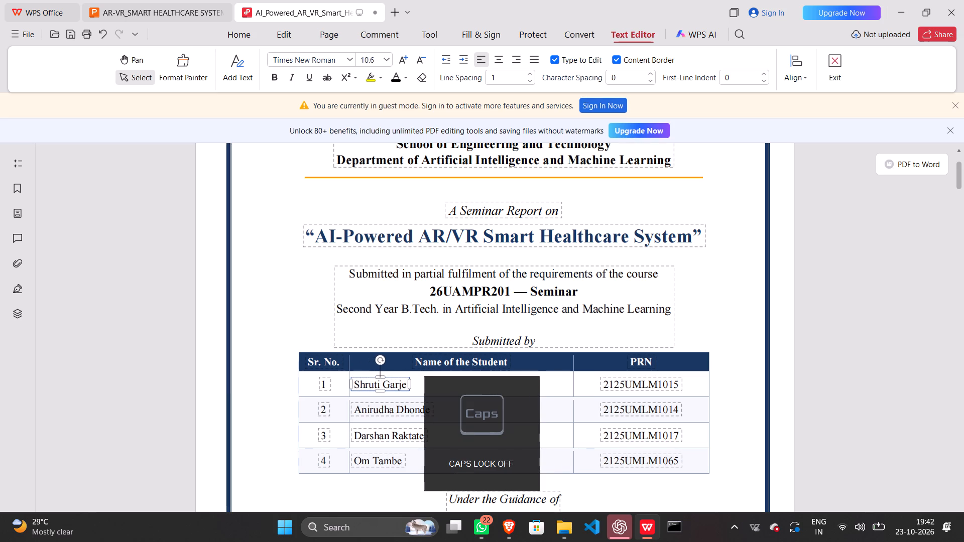
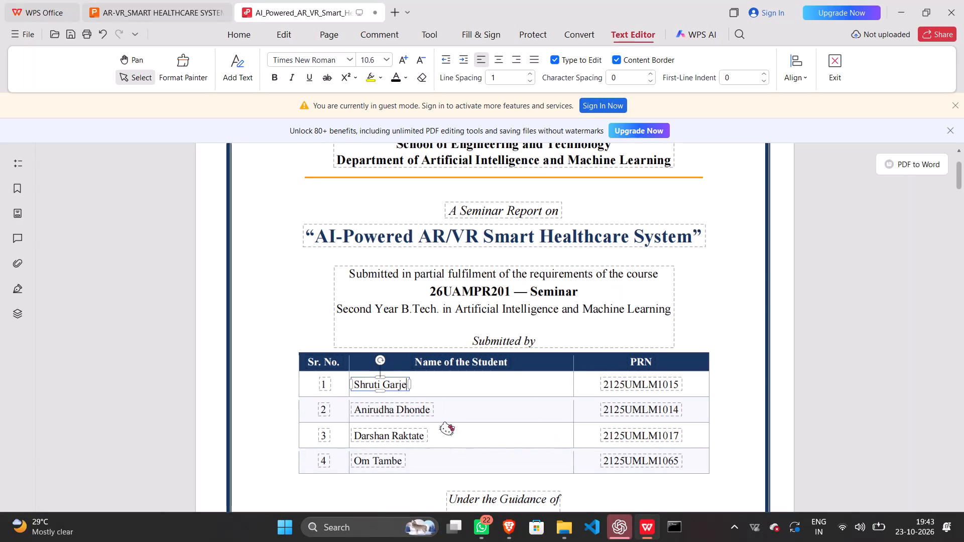
Replace the student name in row 2 of the cover page's student table with the second new student's full name.
{"action": "left_click", "coordinate": [427, 410]}
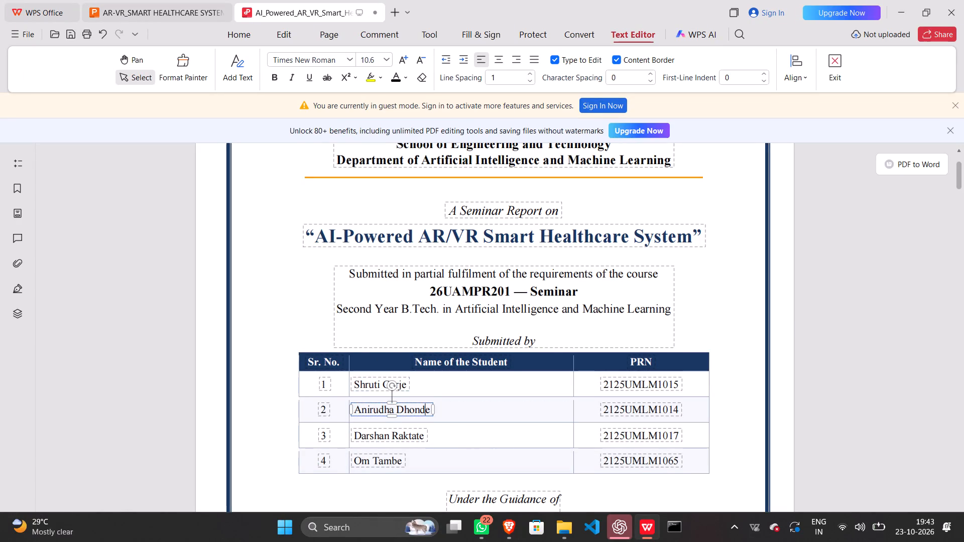
{"action": "key", "text": "BackSpace"}
{"action": "key", "text": "BackSpace"}
{"action": "key", "text": "BackSpace"}
{"action": "key", "text": "BackSpace"}
{"action": "key", "text": "BackSpace"}
{"action": "key", "text": "BackSpace"}
{"action": "key", "text": "BackSpace"}
{"action": "key", "text": "BackSpace"}
{"action": "key", "text": "BackSpace"}
{"action": "key", "text": "BackSpace"}
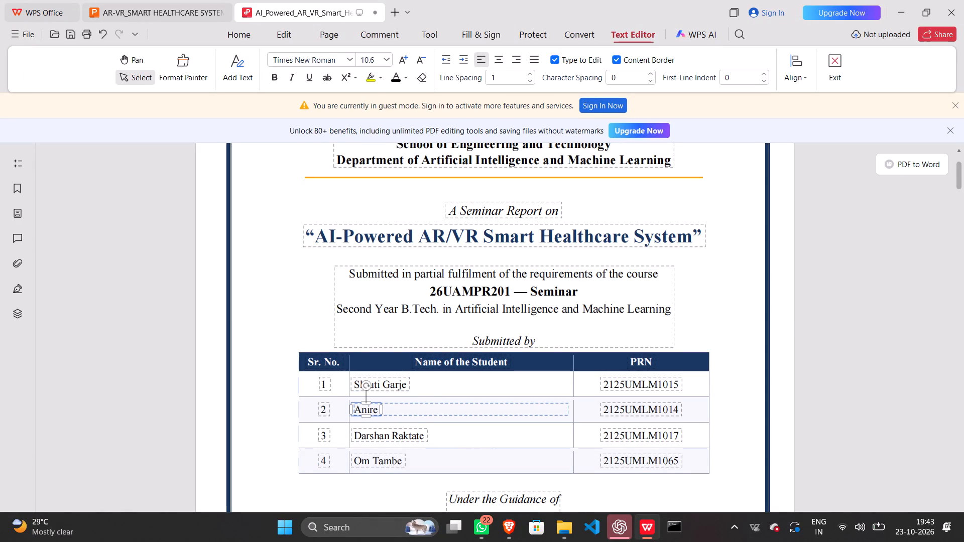
{"action": "left_click", "coordinate": [377, 412]}
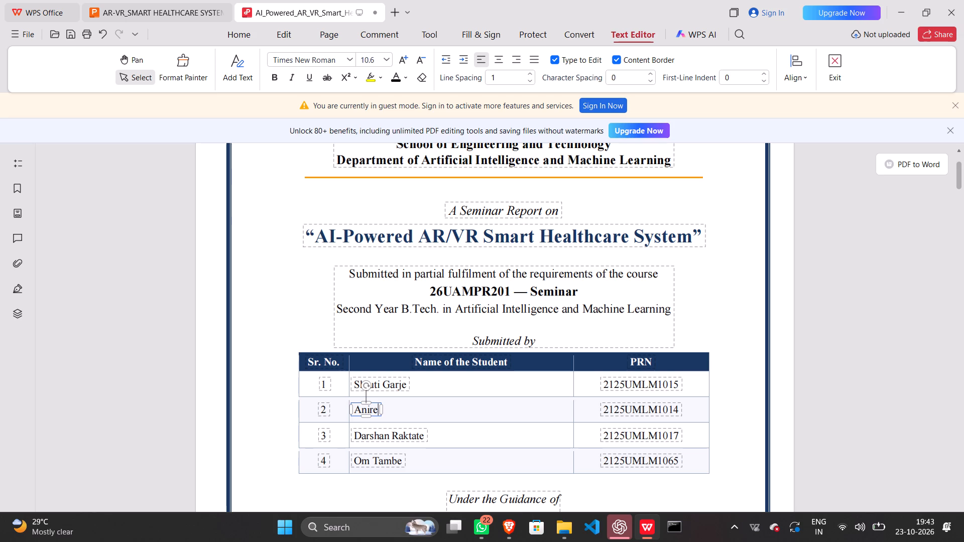
{"action": "key", "text": "BackSpace"}
{"action": "key", "text": "BackSpace"}
{"action": "key", "text": "BackSpace"}
{"action": "key", "text": "BackSpace"}
{"action": "key", "text": "BackSpace"}
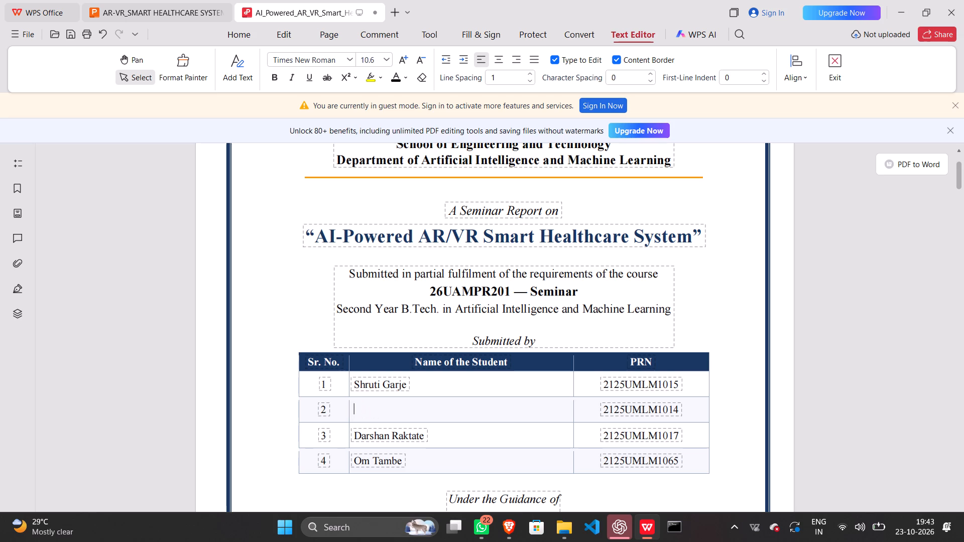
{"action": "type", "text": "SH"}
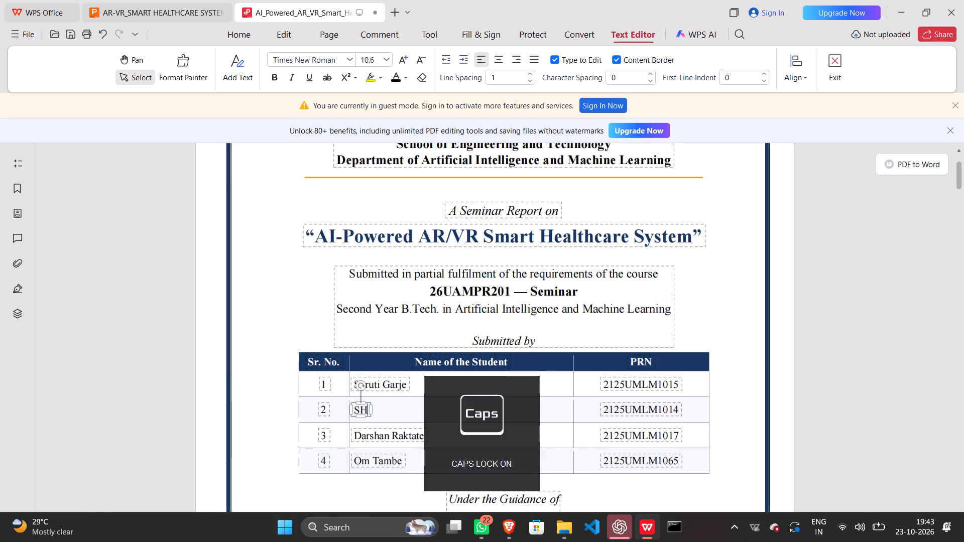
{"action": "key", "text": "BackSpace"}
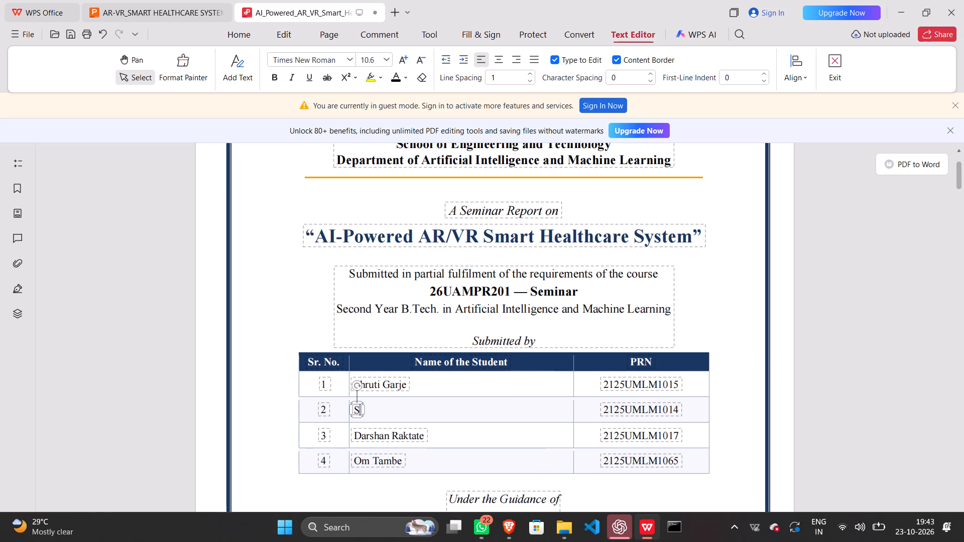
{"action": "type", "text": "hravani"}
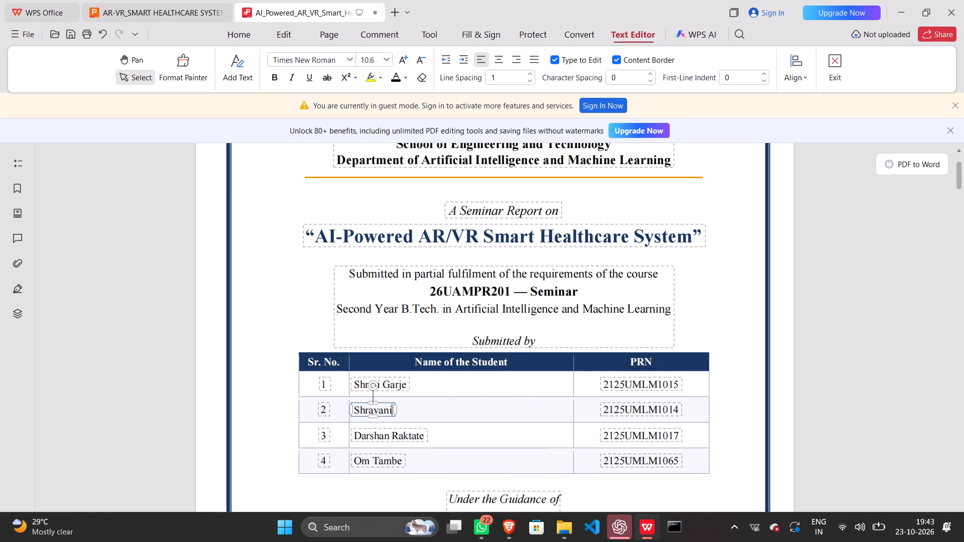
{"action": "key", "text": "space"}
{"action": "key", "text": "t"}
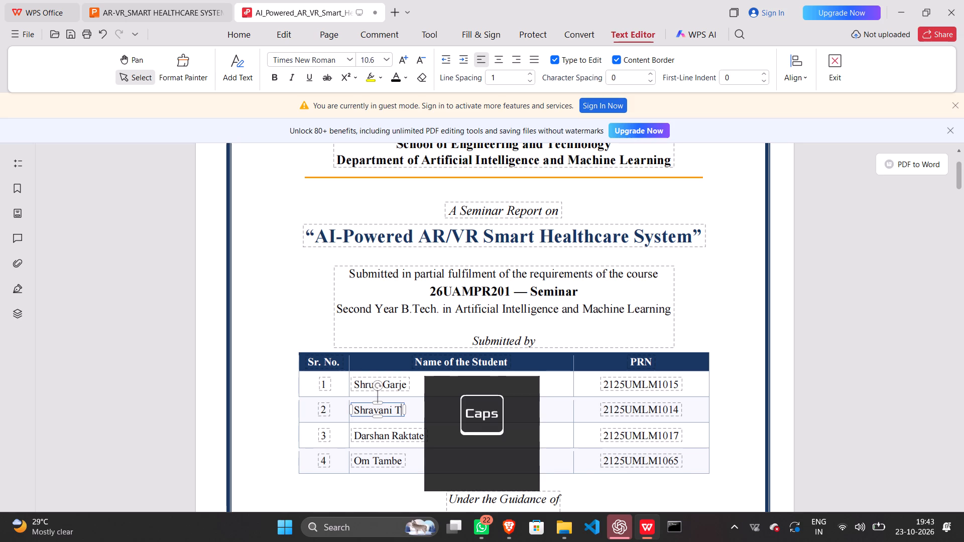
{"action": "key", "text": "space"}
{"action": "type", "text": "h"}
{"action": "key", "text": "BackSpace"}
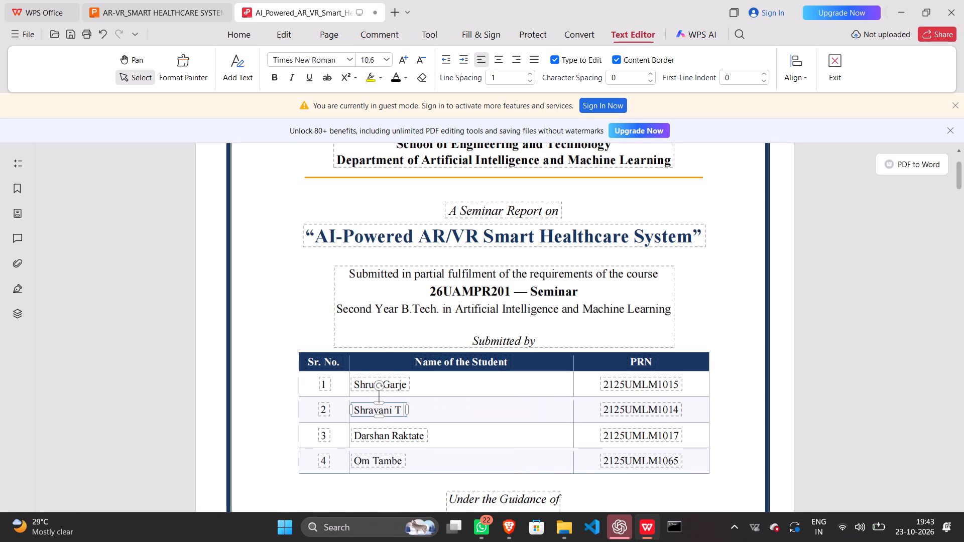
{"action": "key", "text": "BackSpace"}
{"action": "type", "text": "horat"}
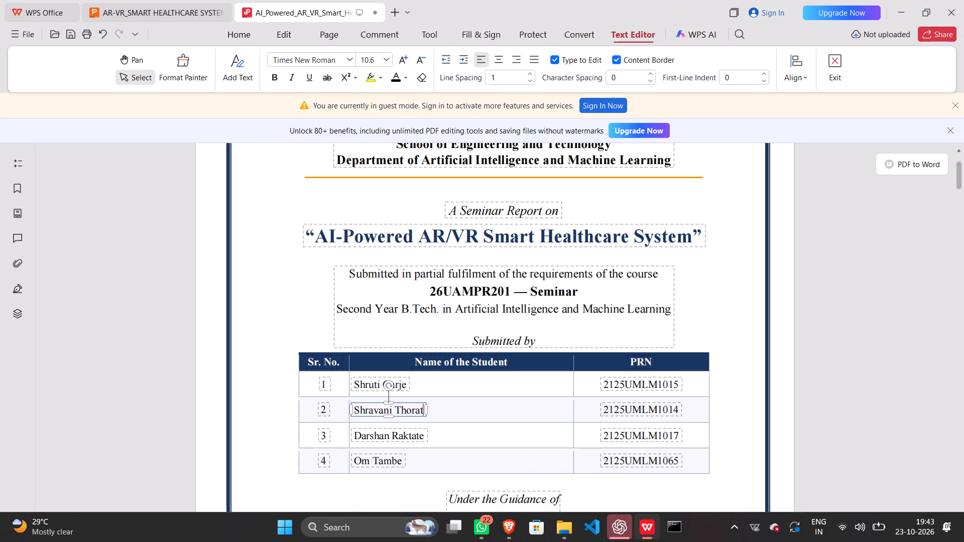
Replace the student name in row 3 of the cover page's student table with the third new student's full name.
{"action": "left_click", "coordinate": [425, 438]}
{"action": "key", "text": "BackSpace"}
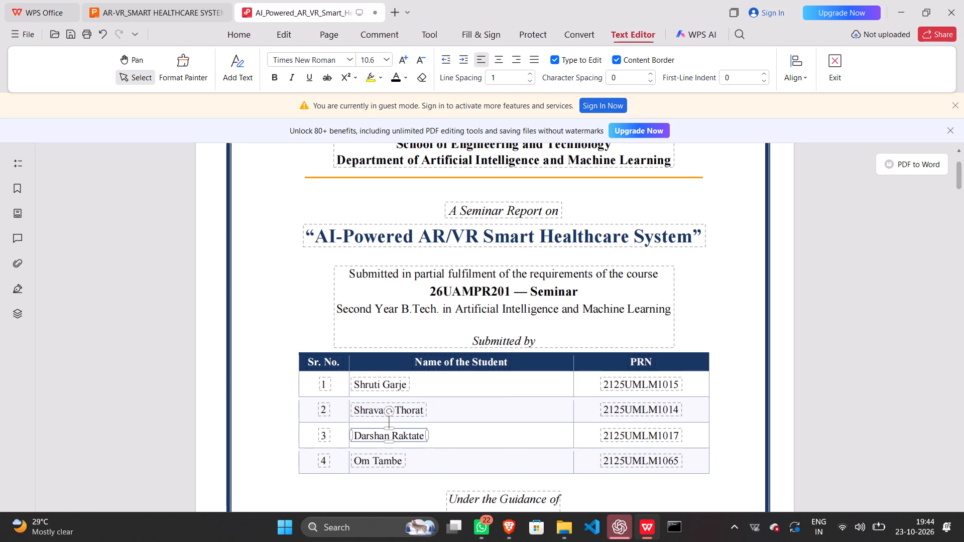
{"action": "key", "text": "BackSpace"}
{"action": "key", "text": "BackSpace"}
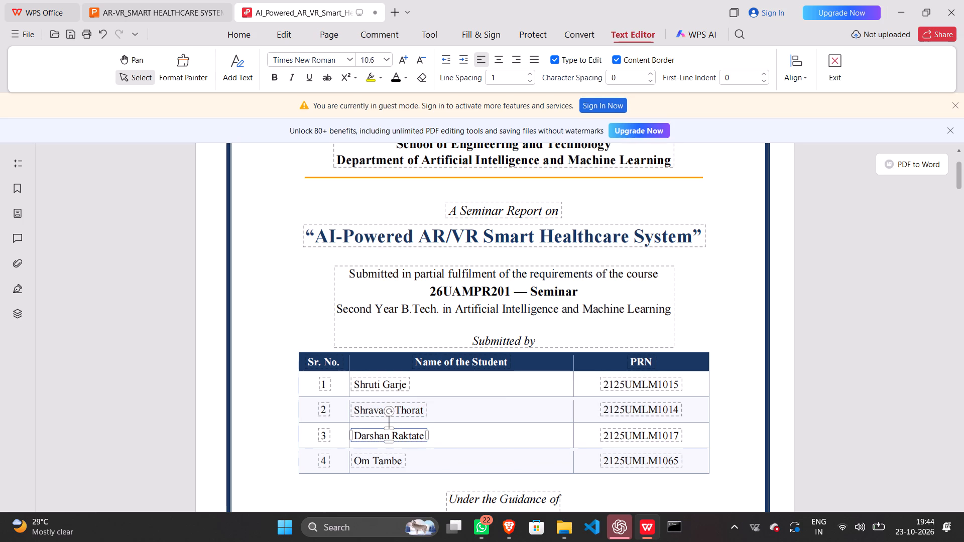
{"action": "left_click", "coordinate": [424, 436]}
{"action": "key", "text": "BackSpace"}
{"action": "key", "text": "BackSpace"}
{"action": "key", "text": "BackSpace"}
{"action": "key", "text": "BackSpace"}
{"action": "key", "text": "BackSpace"}
{"action": "key", "text": "BackSpace"}
{"action": "key", "text": "BackSpace"}
{"action": "key", "text": "BackSpace"}
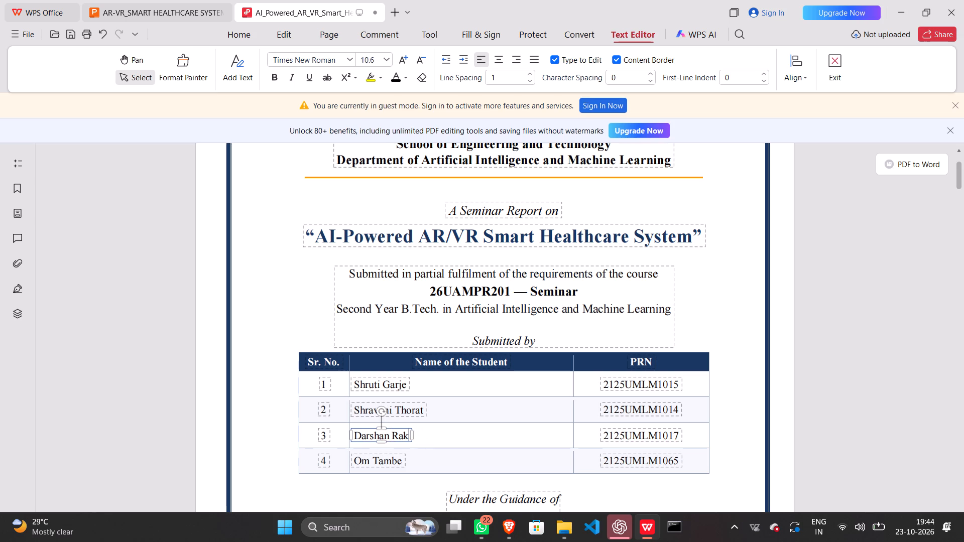
{"action": "key", "text": "BackSpace"}
{"action": "key", "text": "BackSpace"}
{"action": "key", "text": "BackSpace"}
{"action": "key", "text": "BackSpace"}
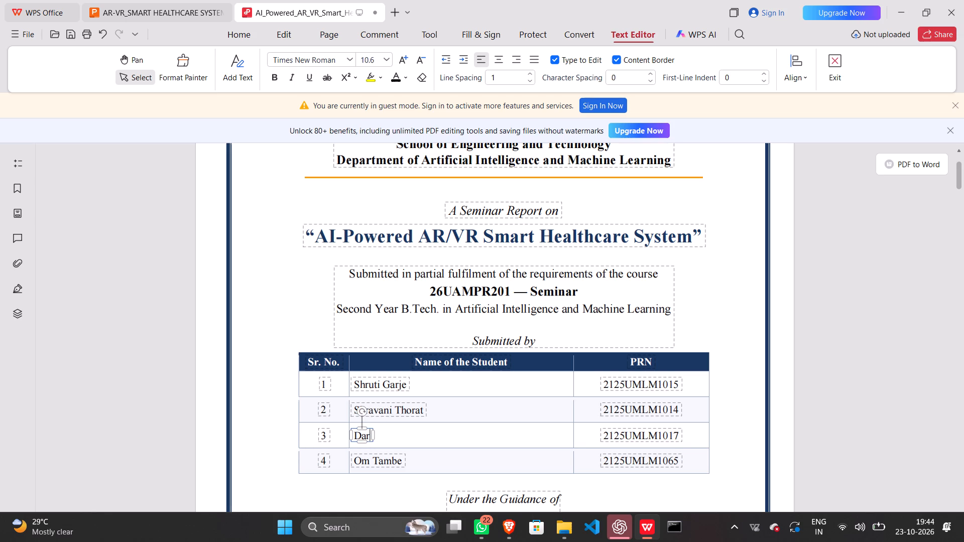
{"action": "key", "text": "BackSpace"}
{"action": "key", "text": "BackSpace"}
{"action": "key", "text": "BackSpace"}
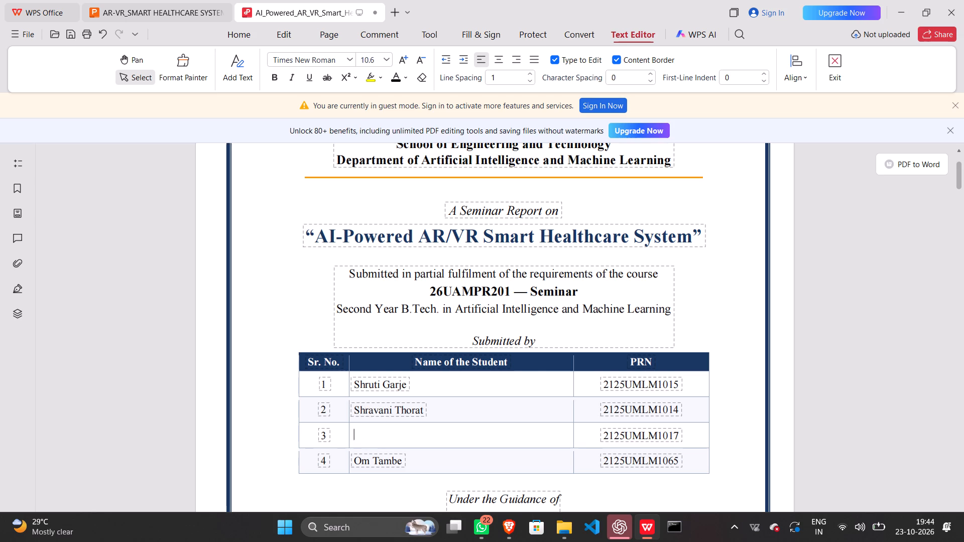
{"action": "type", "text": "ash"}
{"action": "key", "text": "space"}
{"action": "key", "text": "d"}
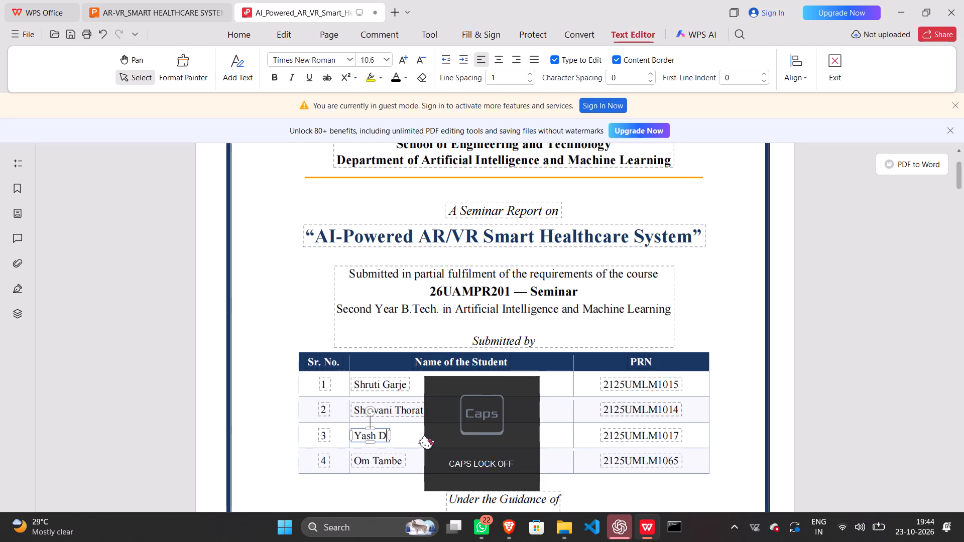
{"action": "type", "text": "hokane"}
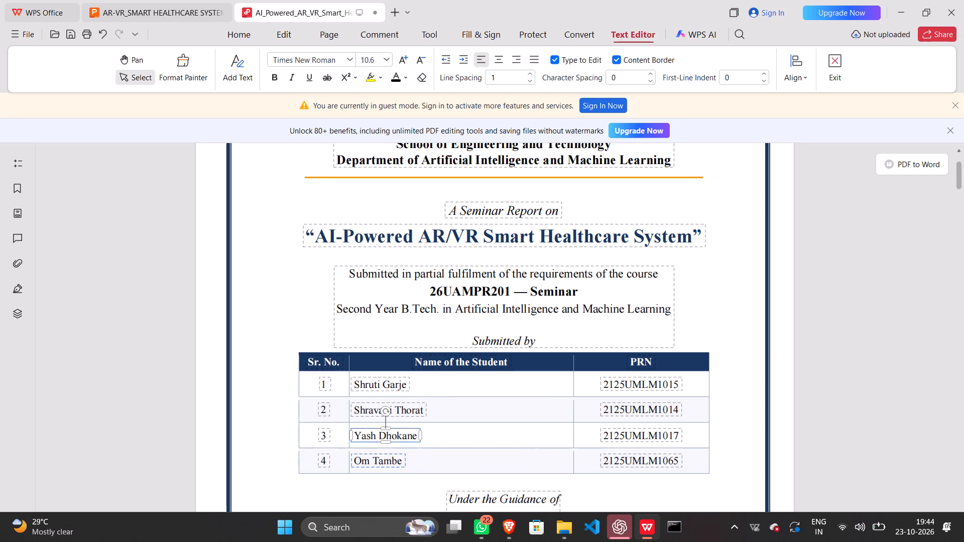
Replace the student name in row 4 of the cover page's student table with the fourth new student's full name.
{"action": "left_click", "coordinate": [401, 461]}
{"action": "key", "text": "BackSpace"}
{"action": "key", "text": "BackSpace"}
{"action": "key", "text": "BackSpace"}
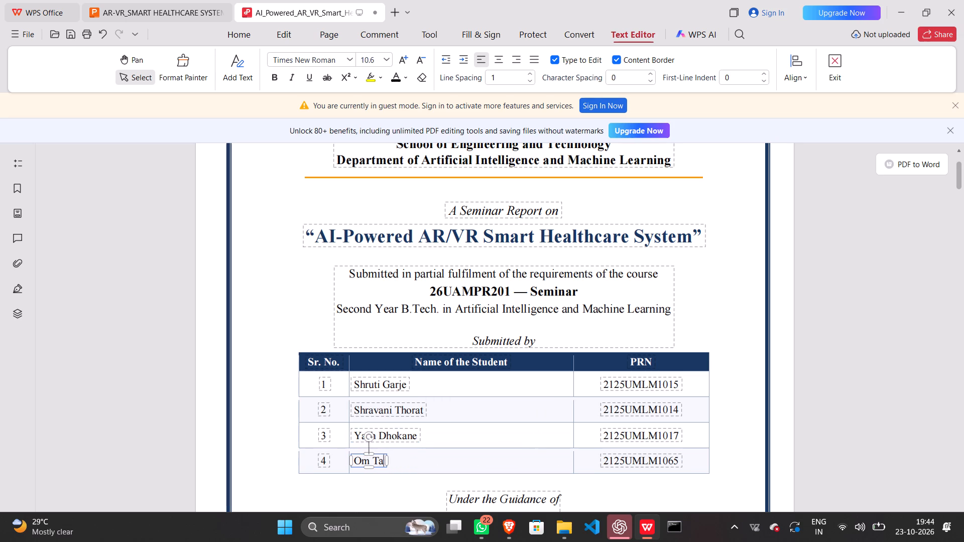
{"action": "key", "text": "BackSpace"}
{"action": "key", "text": "BackSpace"}
{"action": "key", "text": "BackSpace"}
{"action": "key", "text": "BackSpace"}
{"action": "key", "text": "BackSpace"}
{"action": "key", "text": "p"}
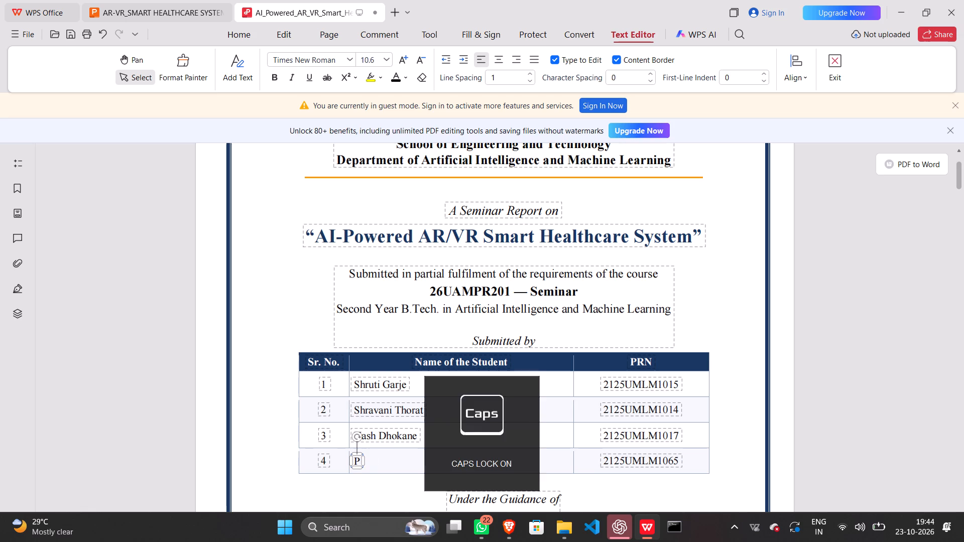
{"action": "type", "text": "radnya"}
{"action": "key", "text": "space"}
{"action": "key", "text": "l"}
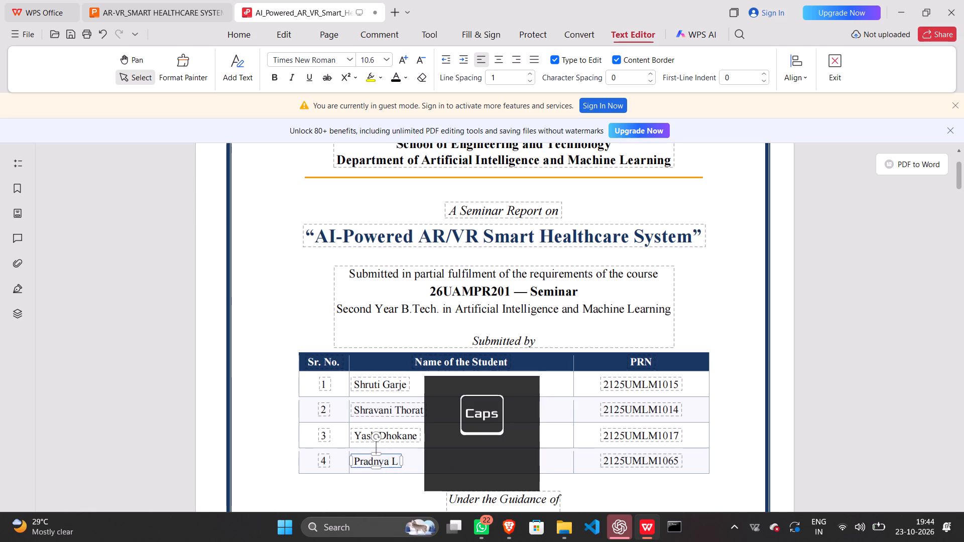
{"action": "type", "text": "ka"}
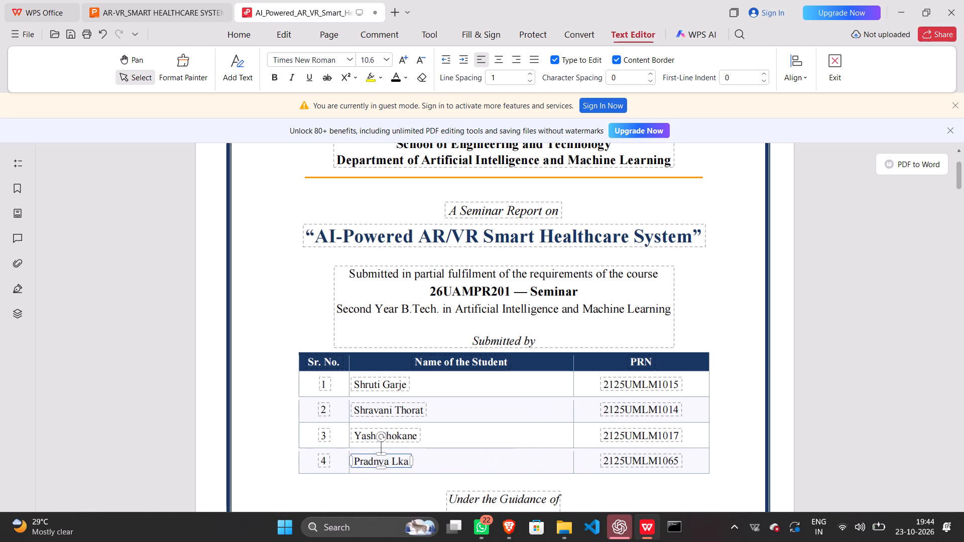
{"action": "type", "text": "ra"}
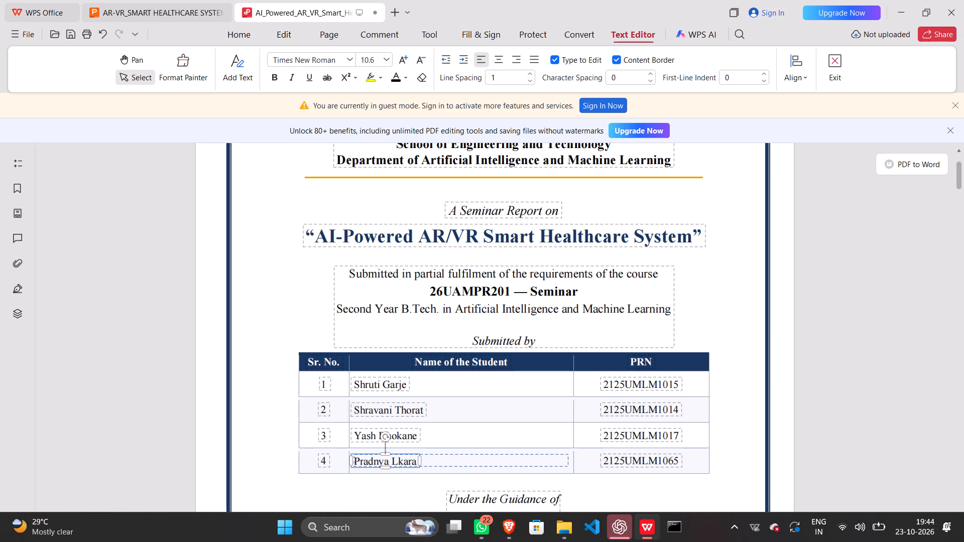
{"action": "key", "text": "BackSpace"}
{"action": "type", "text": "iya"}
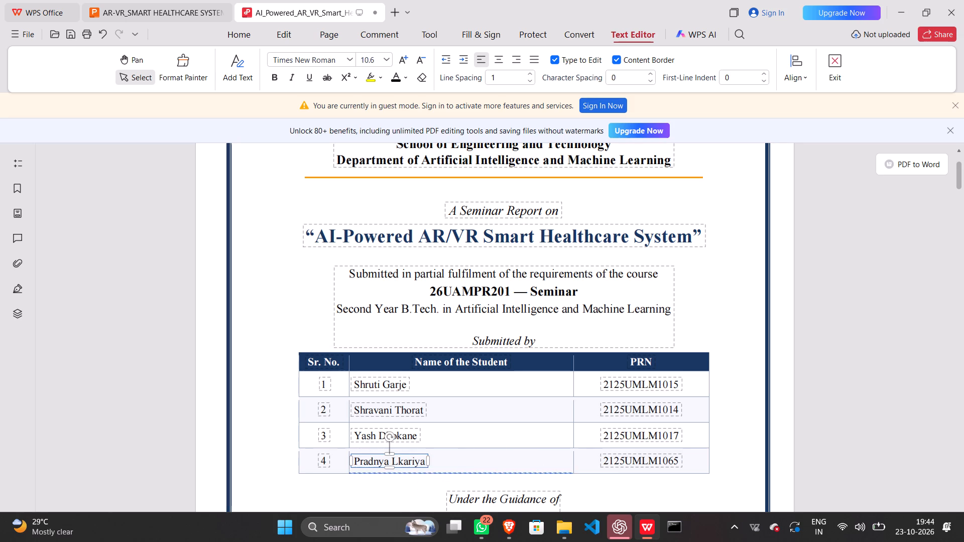
Replace the ending of the PRN in row 1 of the student table so it matches the first new student's PRN.
{"action": "left_click", "coordinate": [677, 383]}
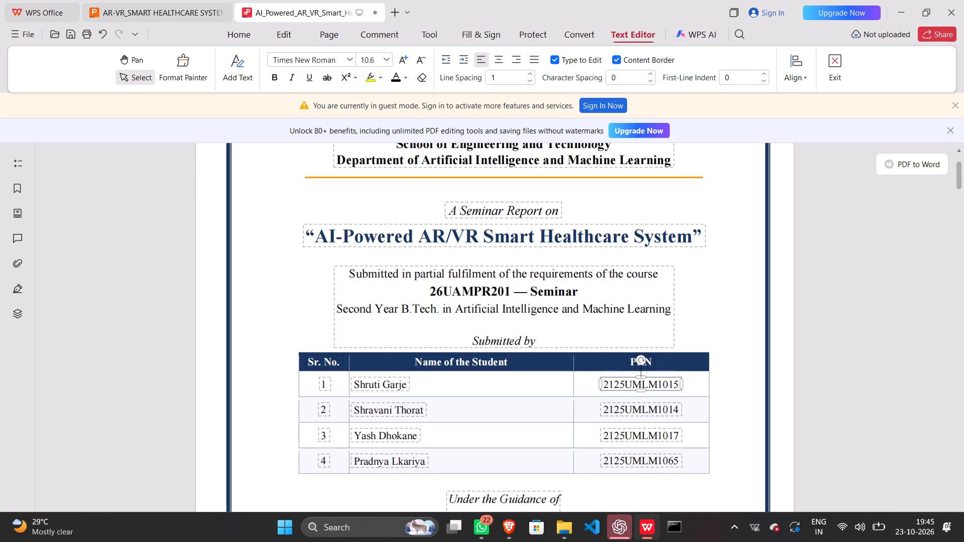
{"action": "key", "text": "BackSpace"}
{"action": "key", "text": "BackSpace"}
{"action": "key", "text": "BackSpace"}
{"action": "key", "text": "BackSpace"}
{"action": "key", "text": "BackSpace"}
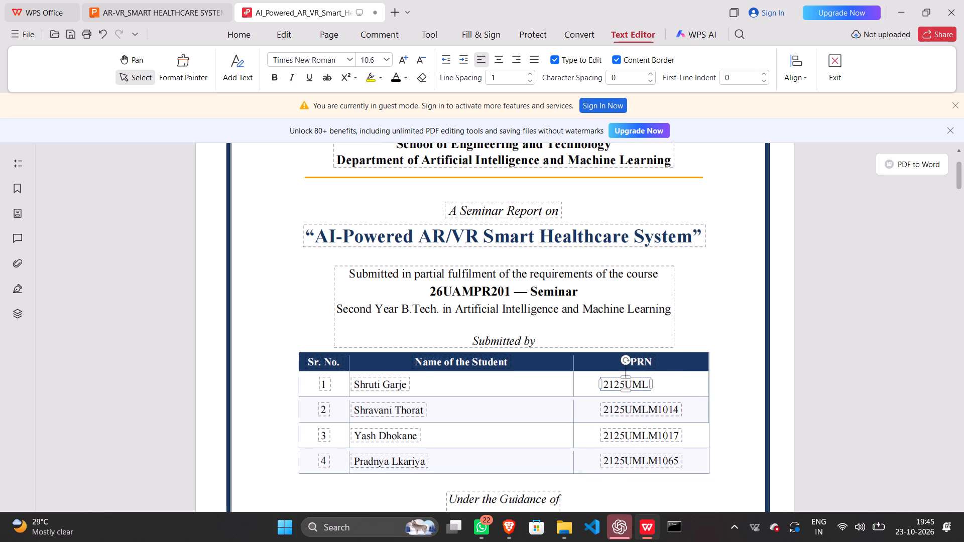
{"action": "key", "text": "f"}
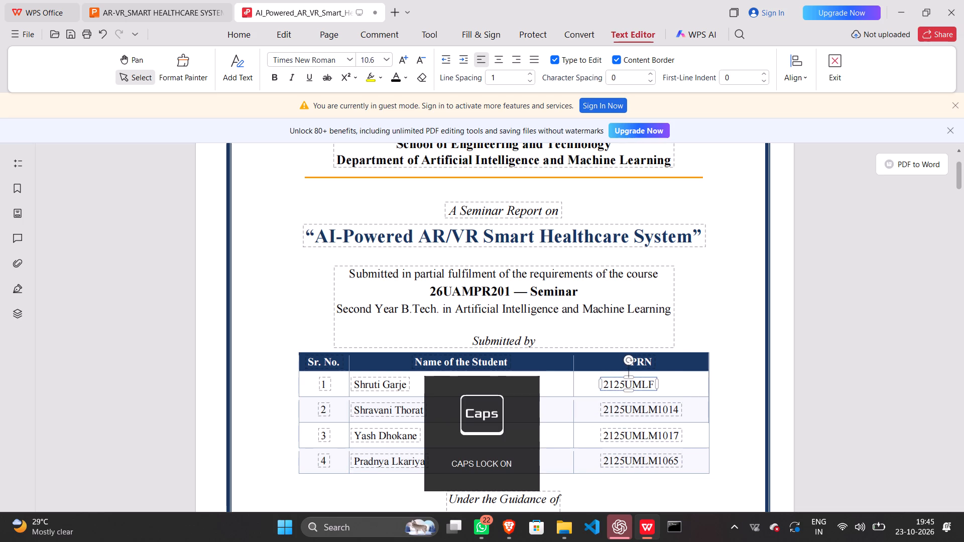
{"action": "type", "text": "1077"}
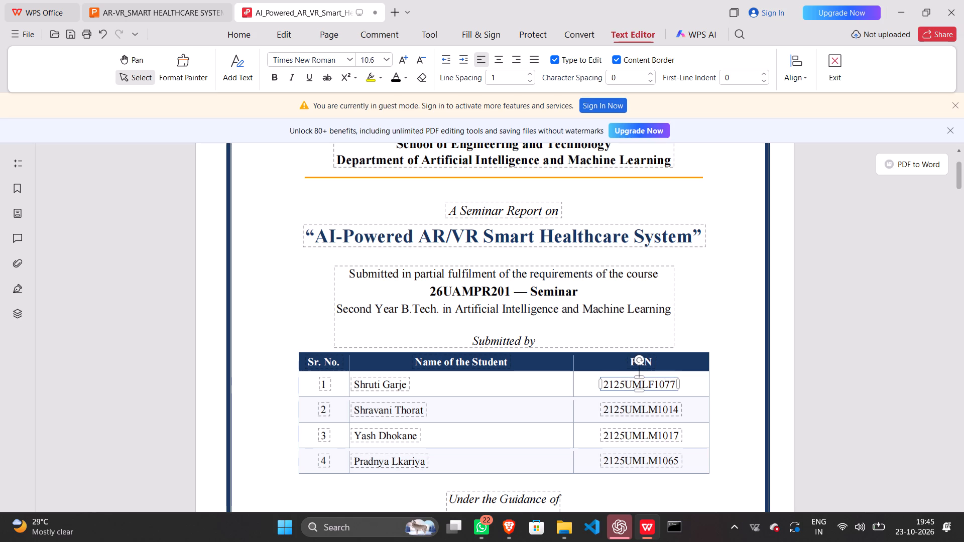
Replace the ending of the PRN in row 2 of the student table so it matches the second new student's PRN.
{"action": "left_click", "coordinate": [677, 410]}
{"action": "key", "text": "BackSpace"}
{"action": "key", "text": "BackSpace"}
{"action": "key", "text": "BackSpace"}
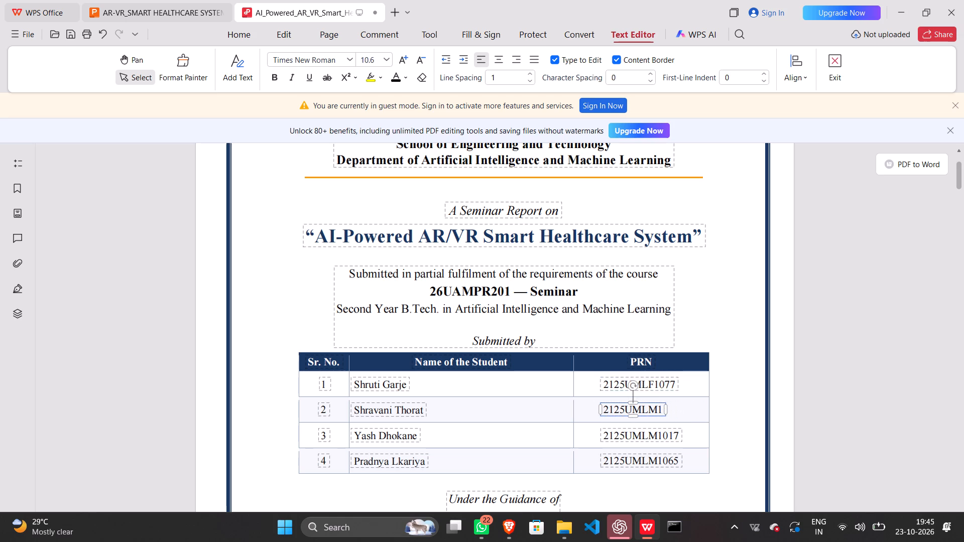
{"action": "key", "text": "BackSpace"}
{"action": "key", "text": "BackSpace"}
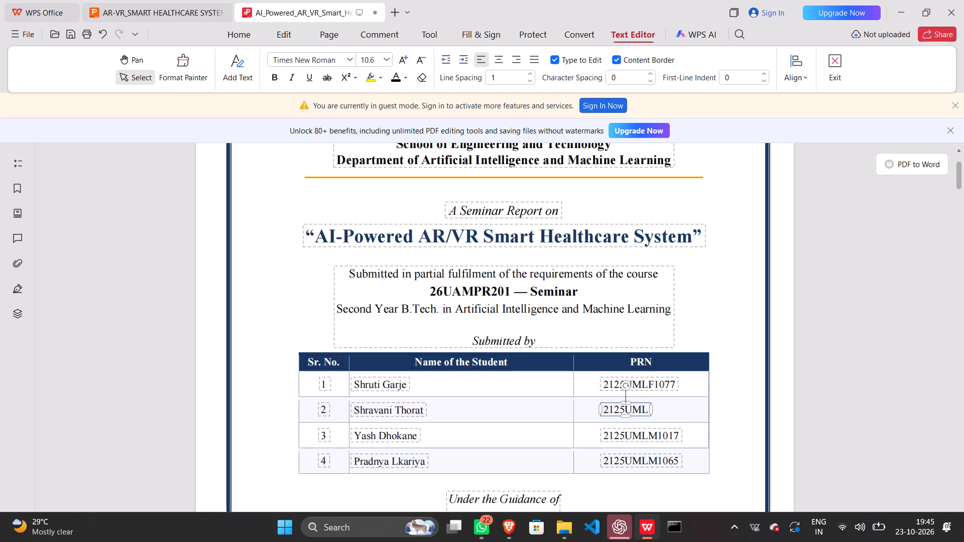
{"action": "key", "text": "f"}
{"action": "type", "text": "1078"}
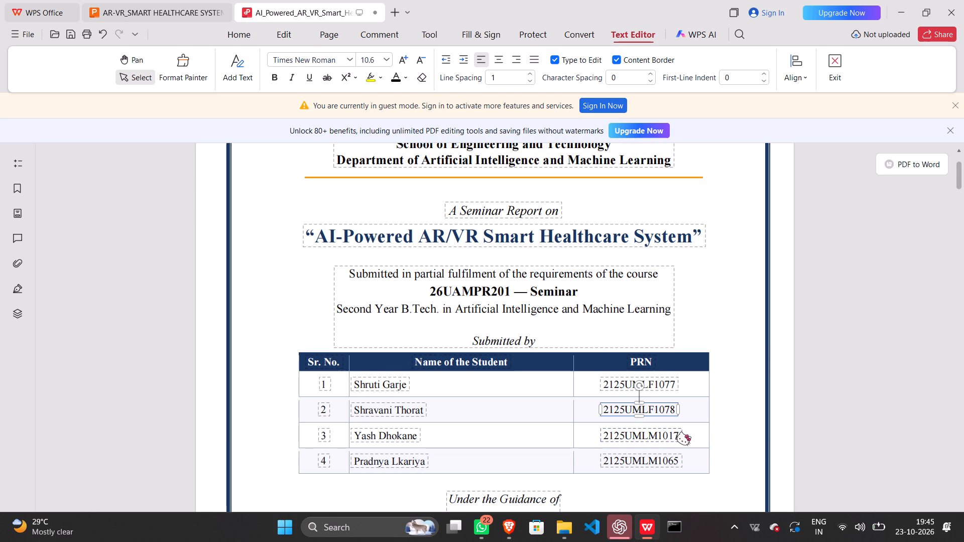
Replace the last three digits of the PRN in row 3 of the student table with those of the third new student.
{"action": "left_click", "coordinate": [677, 436]}
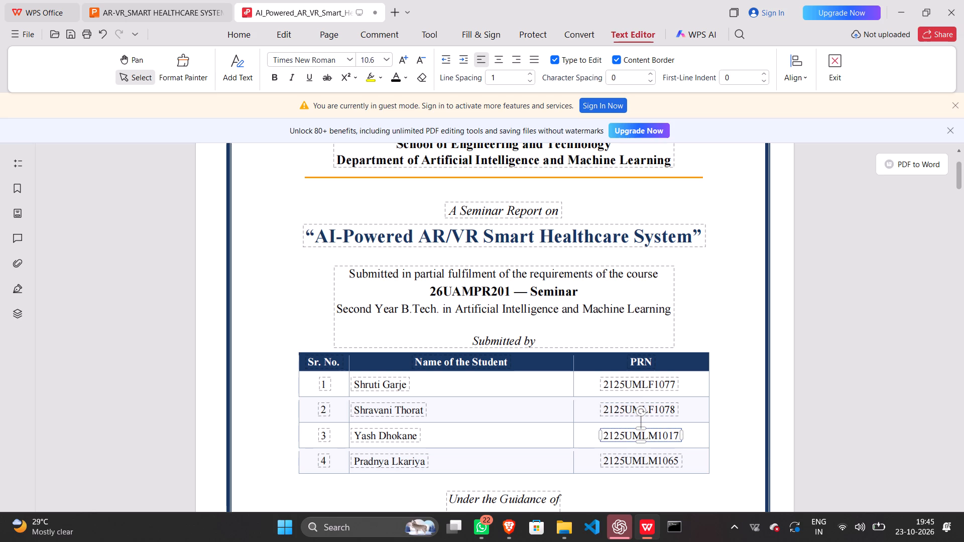
{"action": "key", "text": "BackSpace"}
{"action": "key", "text": "BackSpace"}
{"action": "key", "text": "BackSpace"}
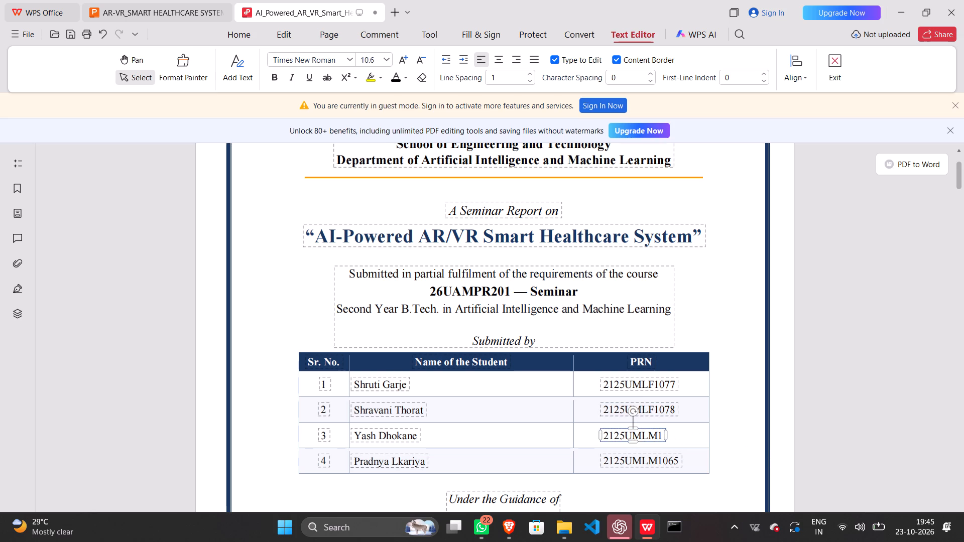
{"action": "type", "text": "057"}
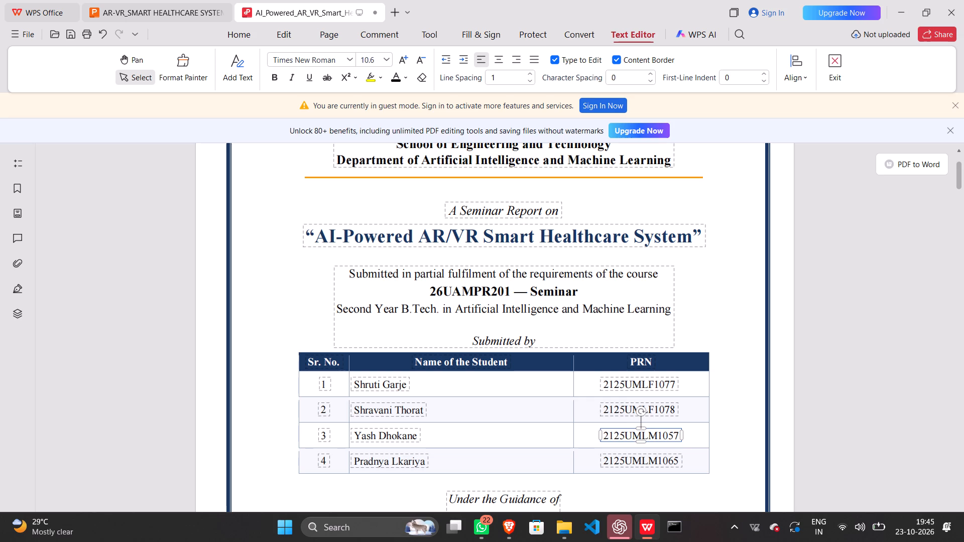
Replace the ending of the PRN in row 4 of the student table so it matches the fourth new student's PRN.
{"action": "left_click", "coordinate": [678, 458]}
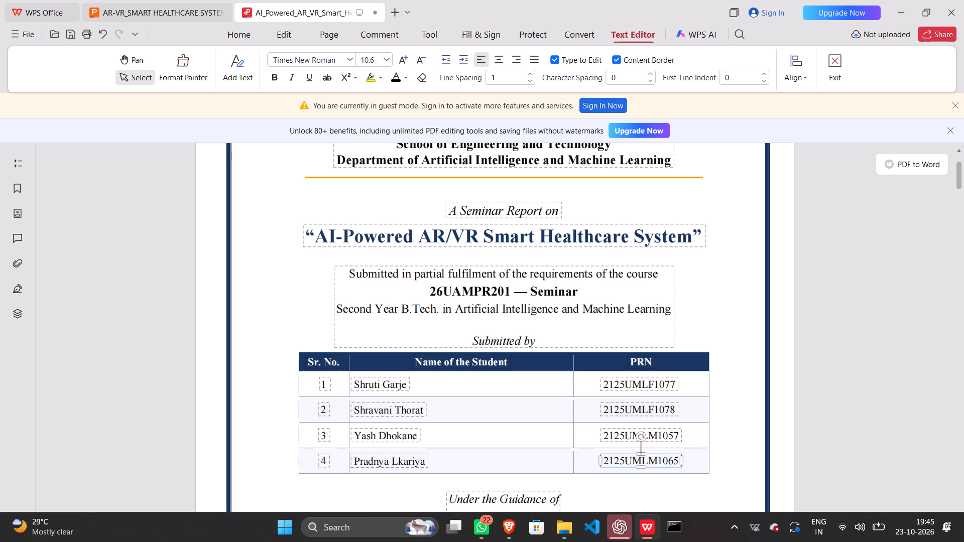
{"action": "key", "text": "BackSpace"}
{"action": "key", "text": "BackSpace"}
{"action": "key", "text": "BackSpace"}
{"action": "key", "text": "BackSpace"}
{"action": "key", "text": "BackSpace"}
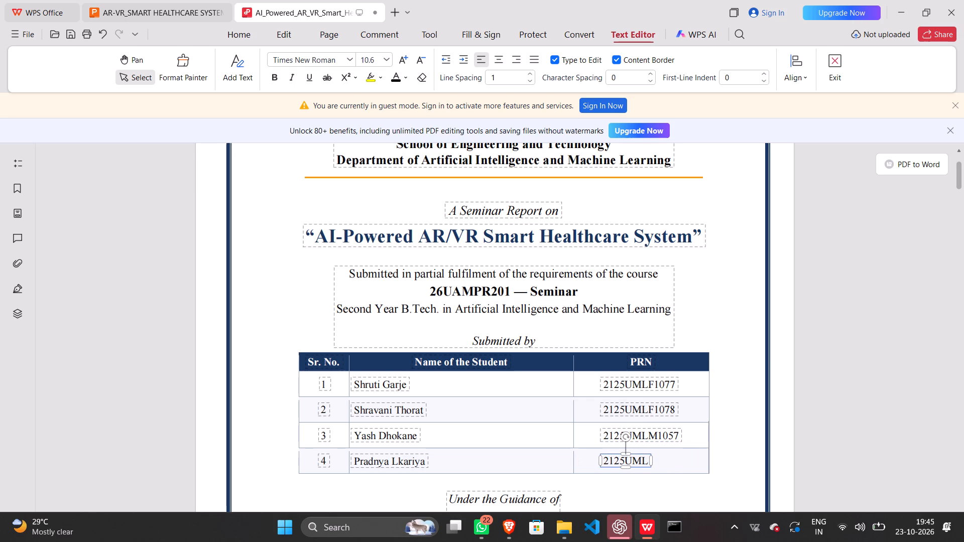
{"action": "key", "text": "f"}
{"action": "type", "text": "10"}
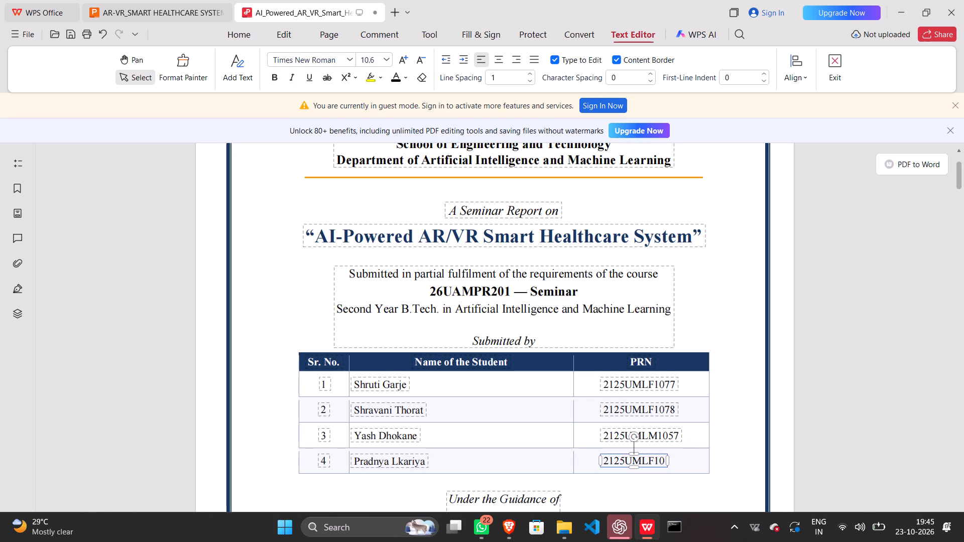
Complete the PRN in row 4 of the student table with the fourth student's final two digits.
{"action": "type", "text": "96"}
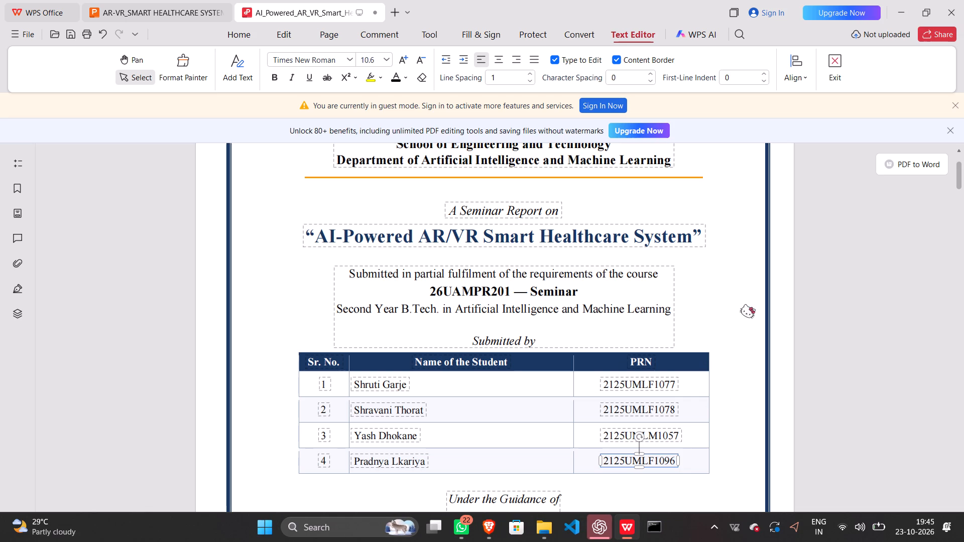
Clear the seminar report title "AI-Powered AR/VR Smart Healthcare System" on the cover page, keeping its quotation marks.
{"action": "left_click", "coordinate": [695, 237]}
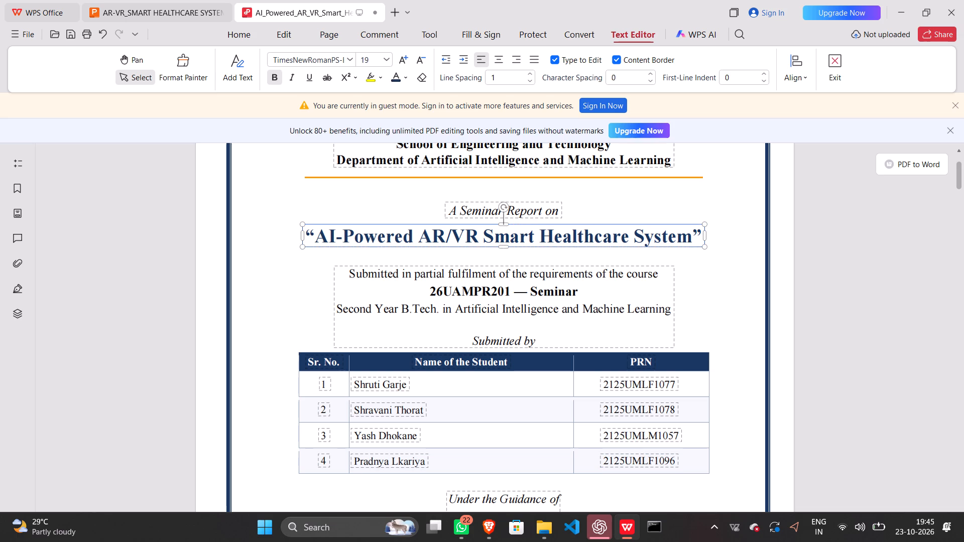
{"action": "key", "text": "BackSpace"}
{"action": "key", "text": "BackSpace"}
{"action": "key", "text": "BackSpace"}
{"action": "key", "text": "BackSpace"}
{"action": "key", "text": "BackSpace"}
{"action": "key", "text": "BackSpace"}
{"action": "key", "text": "BackSpace"}
{"action": "key", "text": "BackSpace"}
{"action": "key", "text": "BackSpace"}
{"action": "key", "text": "BackSpace"}
{"action": "key", "text": "BackSpace"}
{"action": "key", "text": "BackSpace"}
{"action": "key", "text": "BackSpace"}
{"action": "key", "text": "BackSpace"}
{"action": "key", "text": "BackSpace"}
{"action": "key", "text": "BackSpace"}
{"action": "key", "text": "BackSpace"}
{"action": "key", "text": "BackSpace"}
{"action": "key", "text": "BackSpace"}
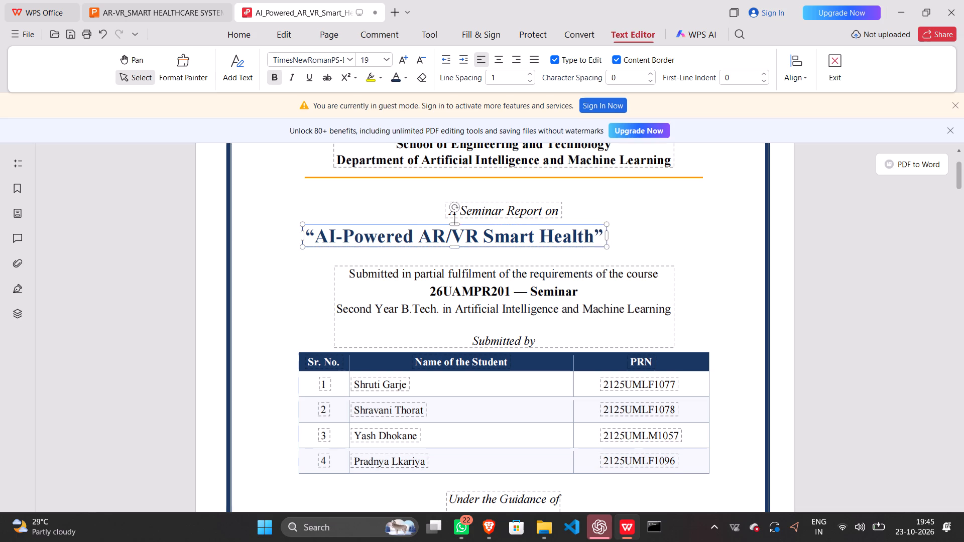
{"action": "key", "text": "BackSpace"}
{"action": "key", "text": "BackSpace"}
{"action": "key", "text": "BackSpace"}
{"action": "key", "text": "BackSpace"}
{"action": "key", "text": "BackSpace"}
{"action": "key", "text": "BackSpace"}
{"action": "key", "text": "BackSpace"}
{"action": "key", "text": "BackSpace"}
{"action": "key", "text": "BackSpace"}
{"action": "key", "text": "BackSpace"}
{"action": "key", "text": "BackSpace"}
{"action": "key", "text": "BackSpace"}
{"action": "key", "text": "BackSpace"}
{"action": "key", "text": "BackSpace"}
{"action": "key", "text": "BackSpace"}
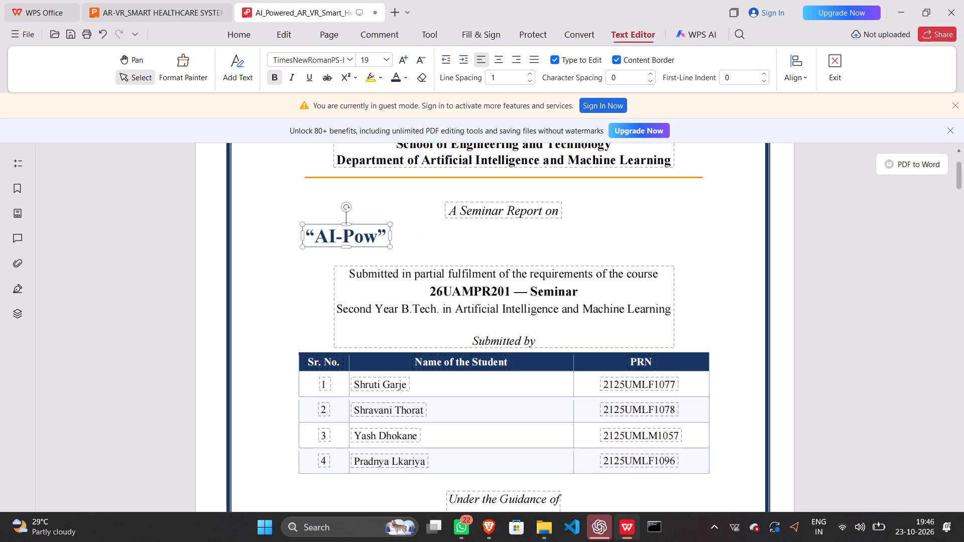
{"action": "key", "text": "BackSpace"}
{"action": "key", "text": "BackSpace"}
{"action": "key", "text": "BackSpace"}
{"action": "key", "text": "BackSpace"}
{"action": "key", "text": "BackSpace"}
{"action": "key", "text": "BackSpace"}
{"action": "key", "text": "BackSpace"}
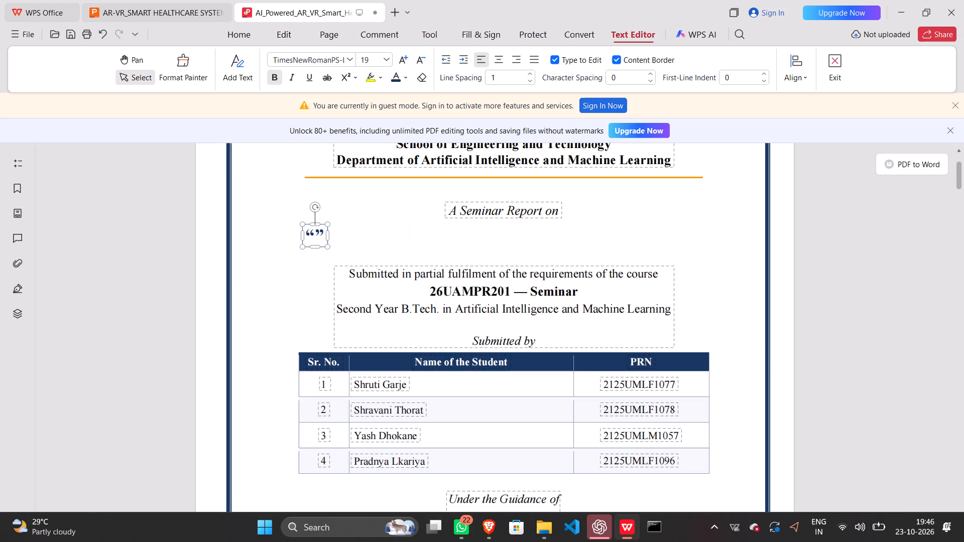
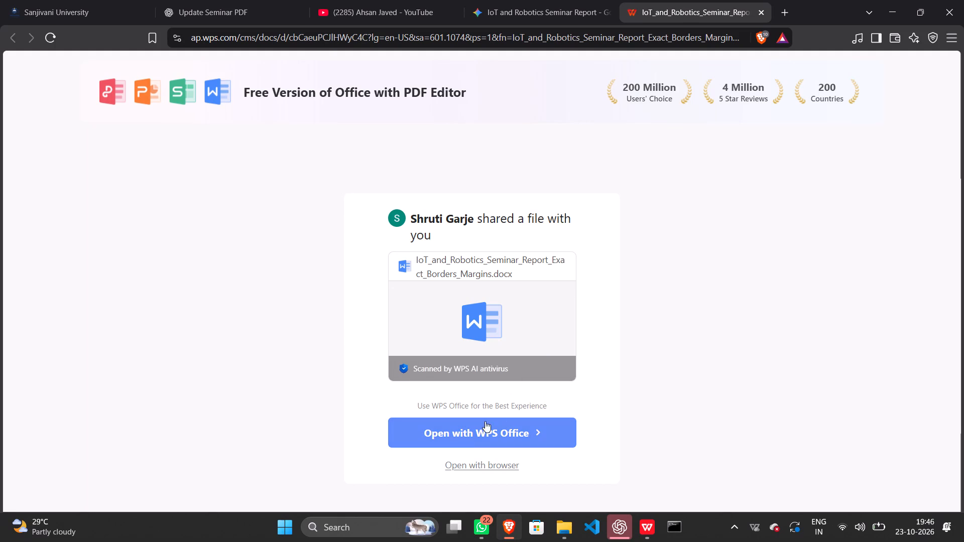
Open the shared document IoT_and_Robotics_Seminar_Report_Exact_Borders_Margins.docx from the browser in WPS Office.
{"action": "left_click", "coordinate": [484, 265]}
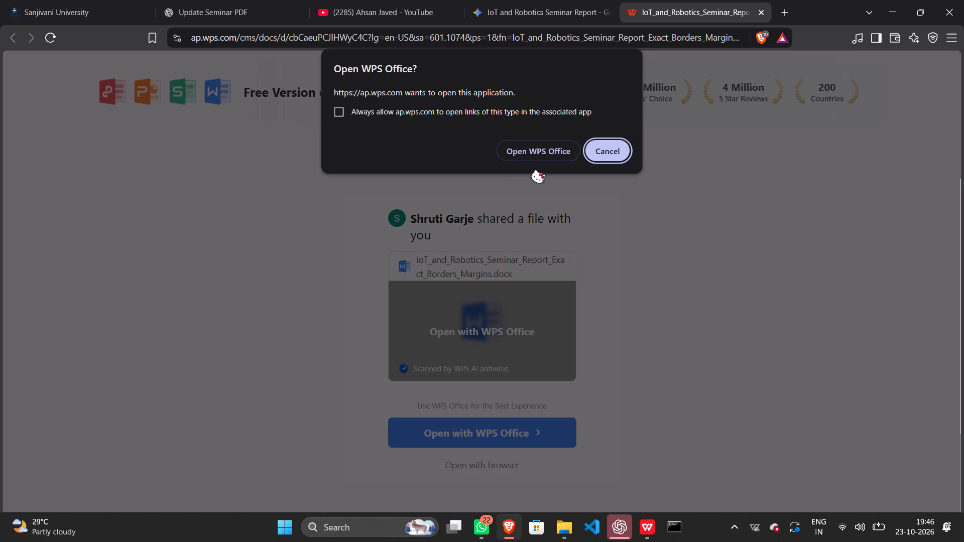
{"action": "left_click", "coordinate": [540, 156]}
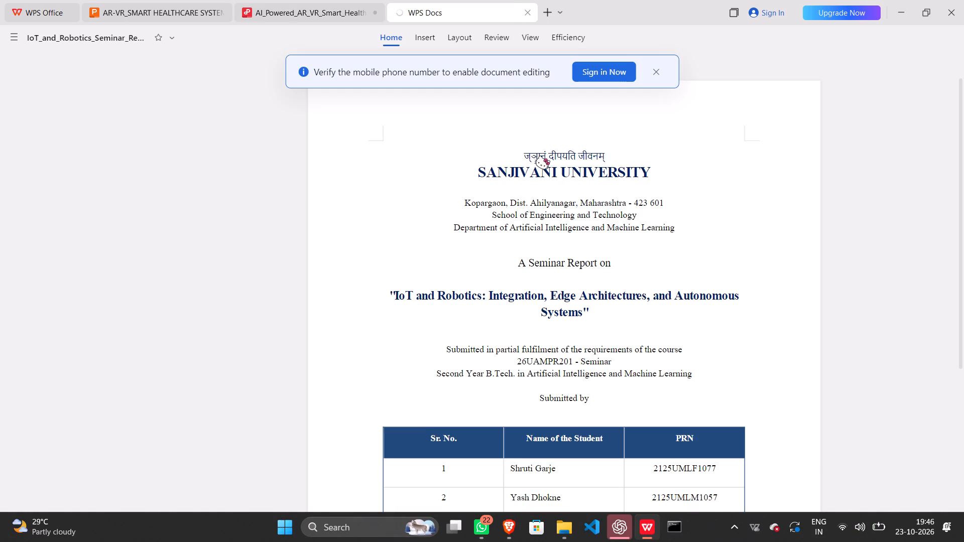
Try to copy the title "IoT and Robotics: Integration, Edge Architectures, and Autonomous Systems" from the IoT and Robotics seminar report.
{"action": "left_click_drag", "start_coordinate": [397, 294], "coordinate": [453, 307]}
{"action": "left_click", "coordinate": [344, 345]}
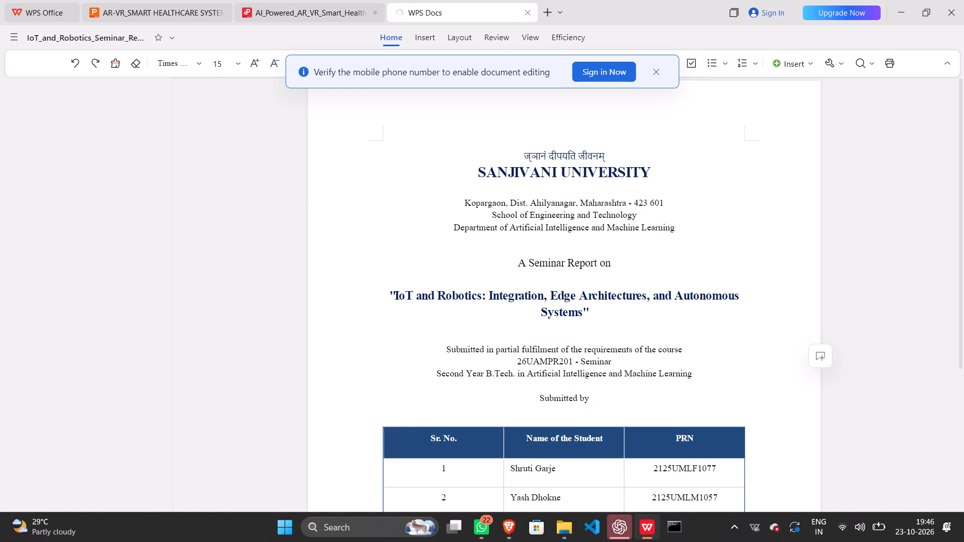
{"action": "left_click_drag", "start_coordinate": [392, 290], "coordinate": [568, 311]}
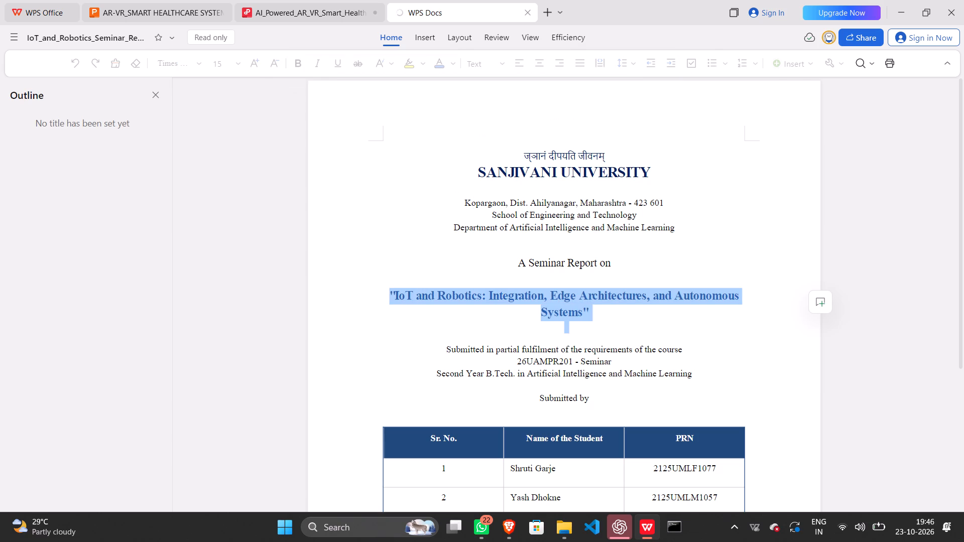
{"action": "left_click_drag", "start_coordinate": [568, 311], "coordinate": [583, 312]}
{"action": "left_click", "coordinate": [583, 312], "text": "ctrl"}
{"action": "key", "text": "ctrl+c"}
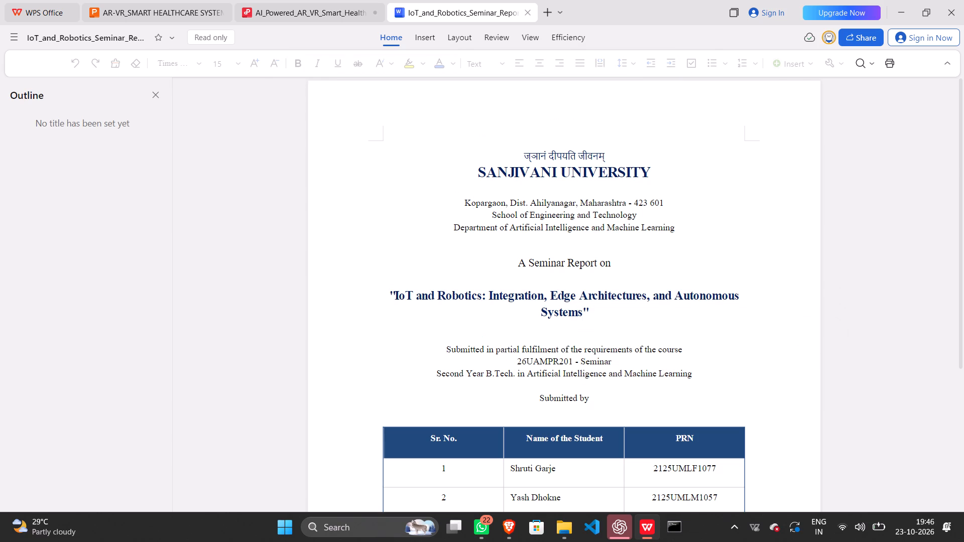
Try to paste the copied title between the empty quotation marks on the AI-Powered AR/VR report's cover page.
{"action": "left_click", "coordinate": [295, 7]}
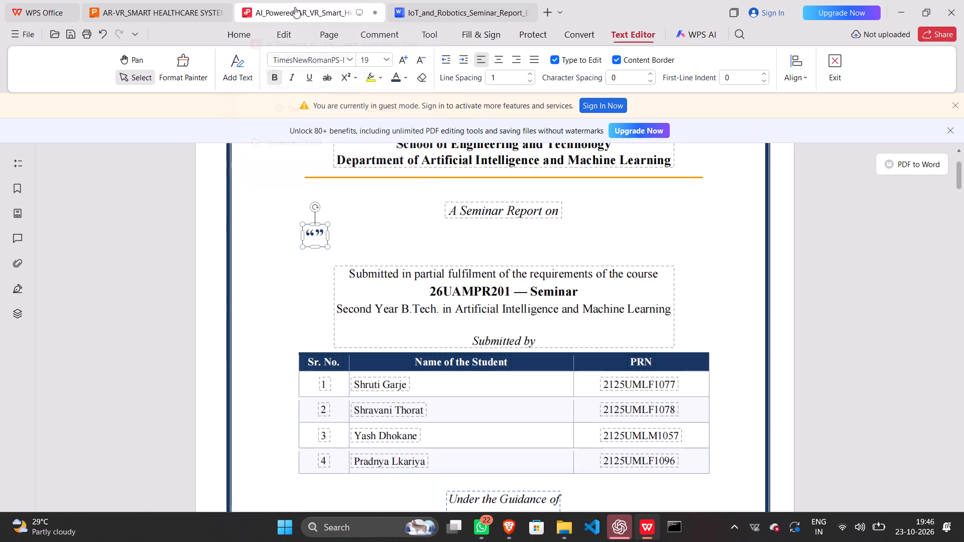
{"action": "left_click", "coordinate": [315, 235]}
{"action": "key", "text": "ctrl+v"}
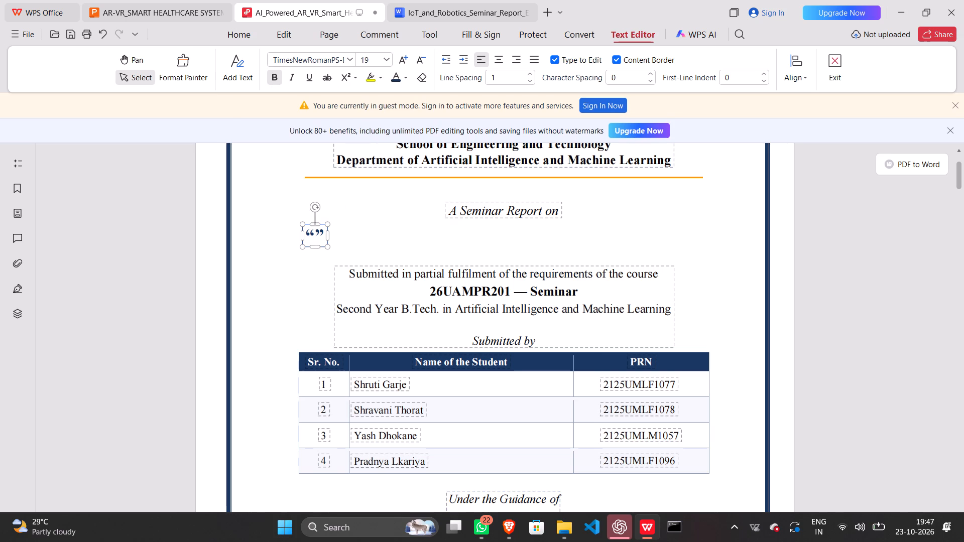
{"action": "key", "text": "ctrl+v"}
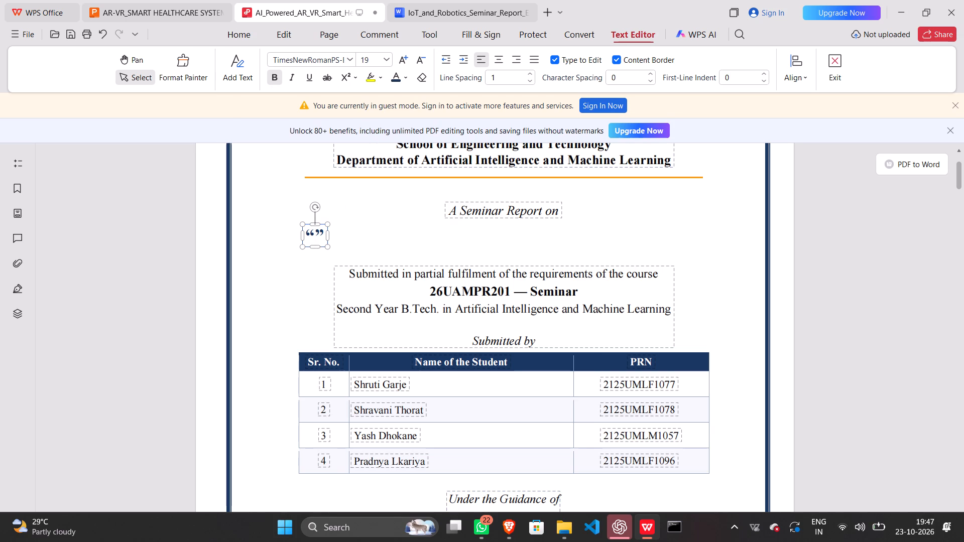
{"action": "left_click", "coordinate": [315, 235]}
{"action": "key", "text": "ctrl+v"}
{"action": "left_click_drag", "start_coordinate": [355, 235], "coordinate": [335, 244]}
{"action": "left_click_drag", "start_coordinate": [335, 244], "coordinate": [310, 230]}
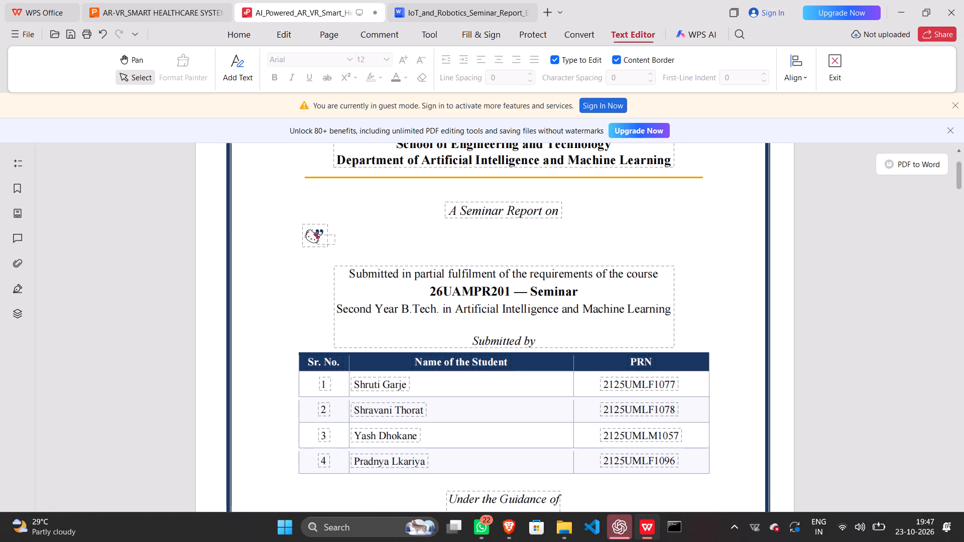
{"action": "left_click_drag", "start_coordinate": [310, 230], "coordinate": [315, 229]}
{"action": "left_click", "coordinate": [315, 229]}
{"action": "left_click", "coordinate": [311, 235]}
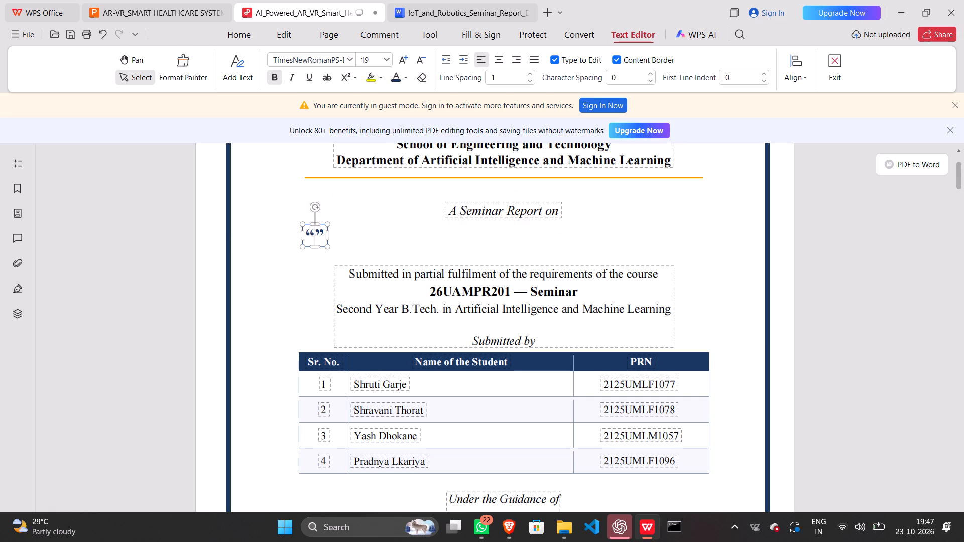
Move the IoT and Robotics report to its own window and arrange it side by side with the AI-Powered AR/VR PDF.
{"action": "left_click_drag", "start_coordinate": [457, 22], "coordinate": [415, 206]}
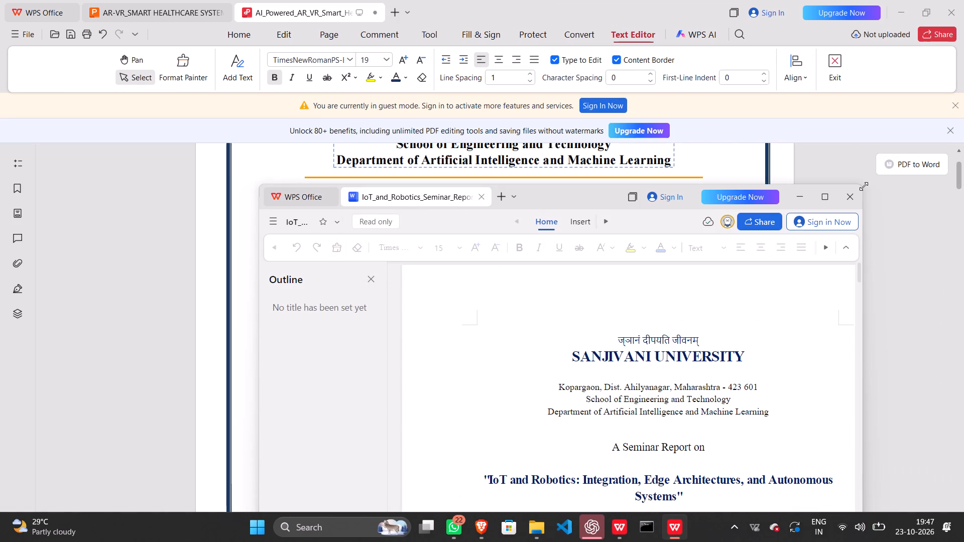
{"action": "left_click", "coordinate": [827, 197]}
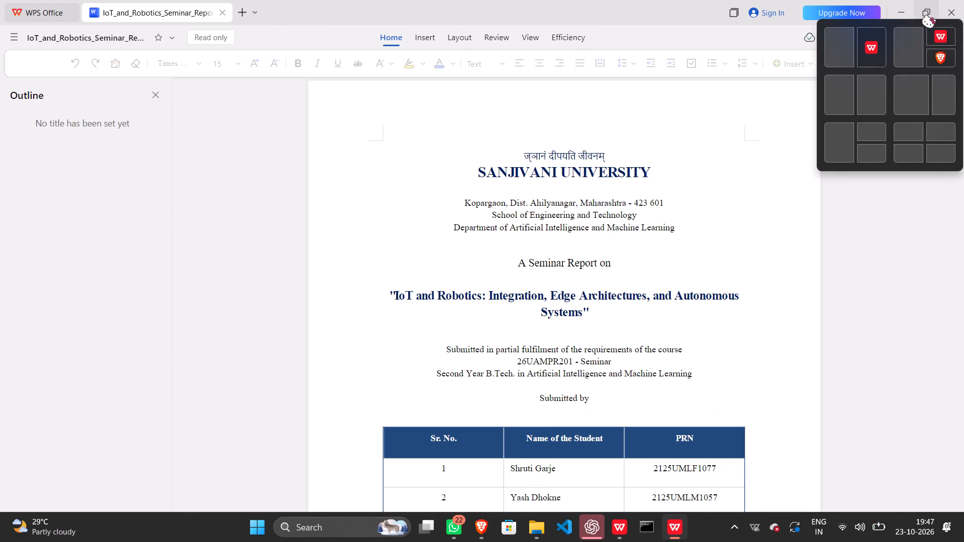
{"action": "left_click", "coordinate": [850, 50]}
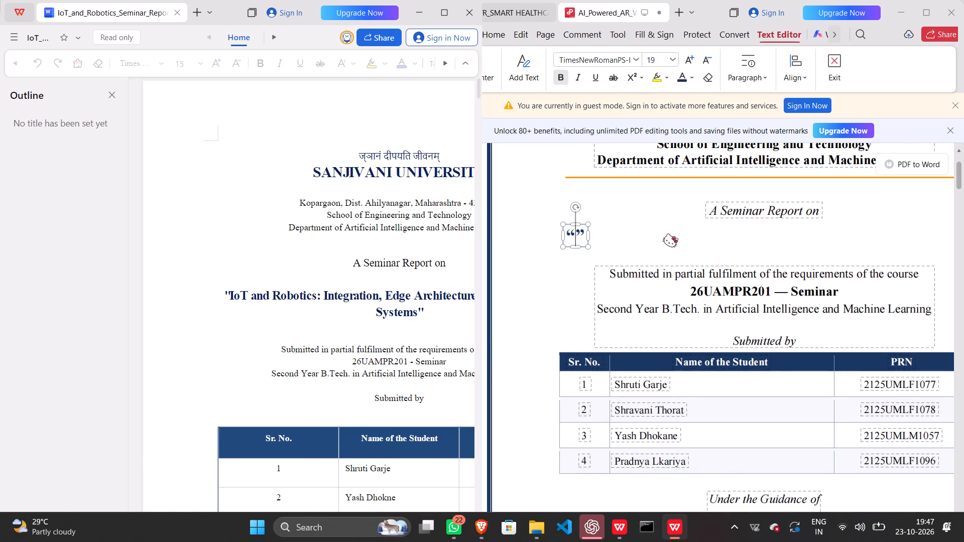
{"action": "scroll", "coordinate": [422, 256], "scroll_direction": "left", "scroll_amount": 2}
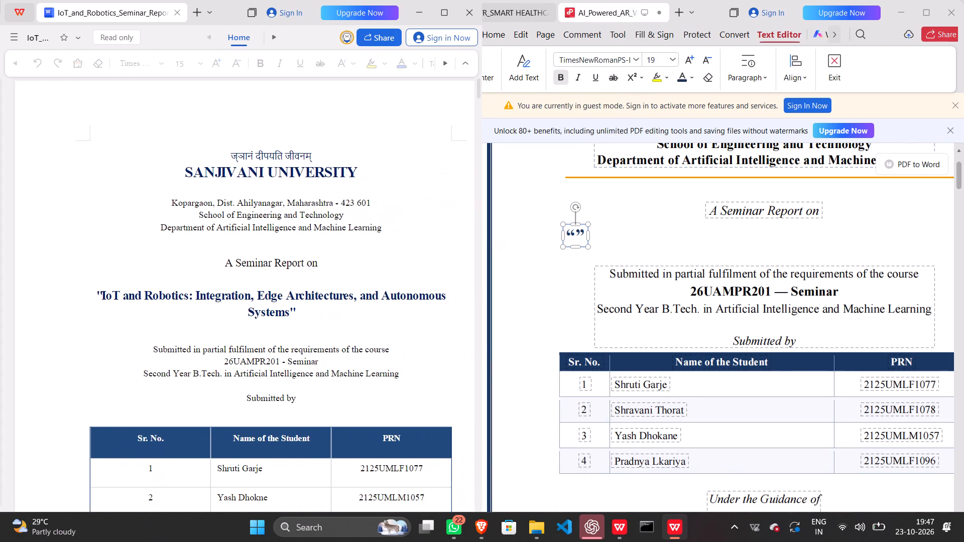
{"action": "scroll", "coordinate": [422, 256], "scroll_direction": "left", "scroll_amount": 1}
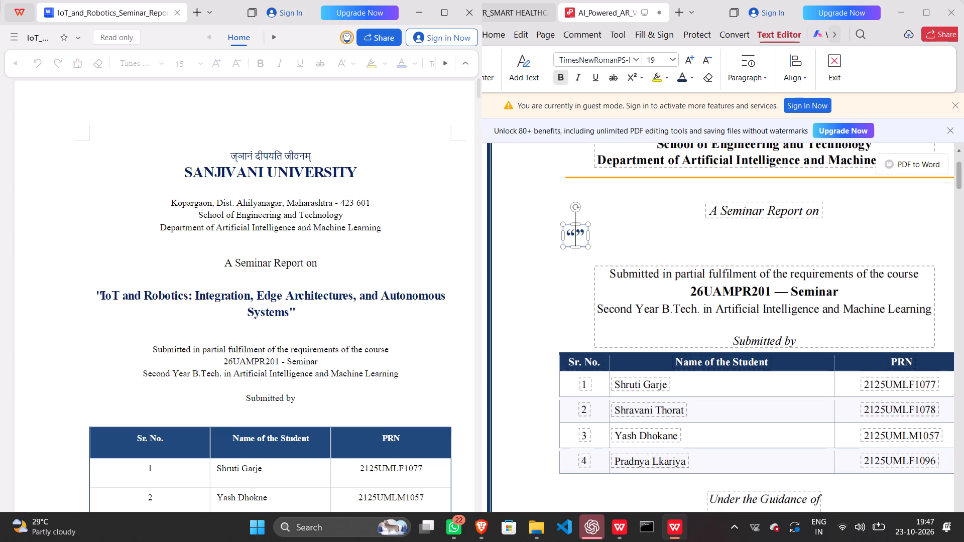
Copy the IoT and Robotics title text from the Word report and paste it between the quotation marks on the PDF cover page.
{"action": "left_click_drag", "start_coordinate": [101, 292], "coordinate": [299, 310]}
{"action": "key", "text": "ctrl+c"}
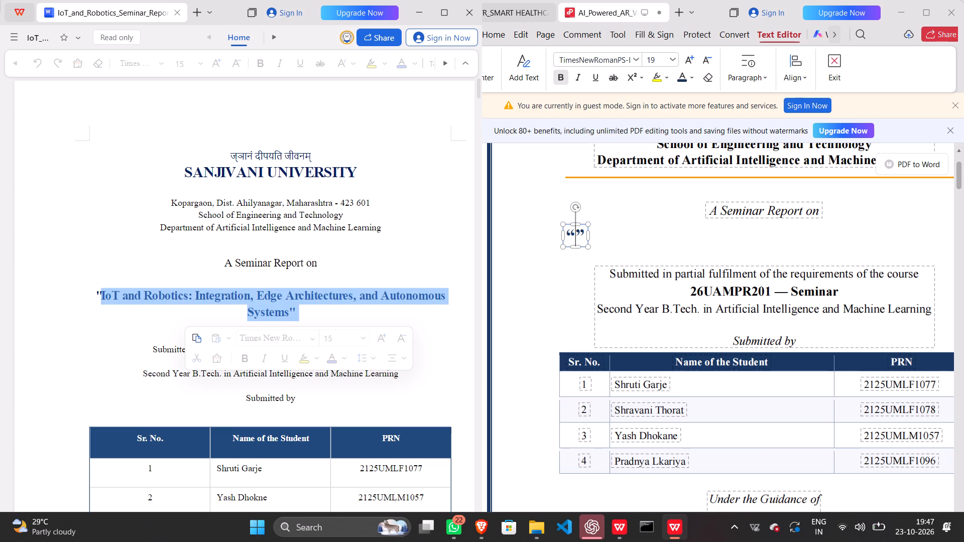
{"action": "left_click", "coordinate": [575, 239]}
{"action": "key", "text": "ctrl+v"}
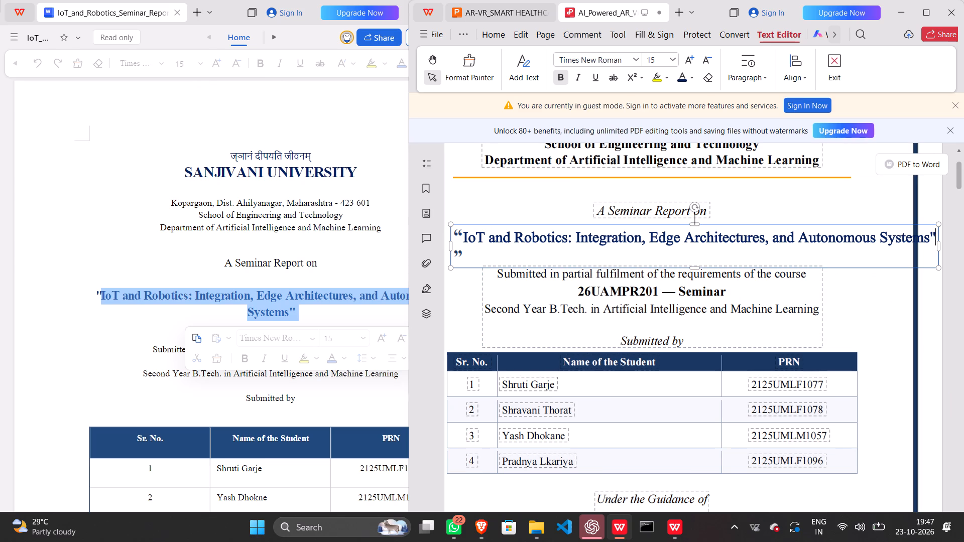
Shift the pasted title block to the left so it fits within the cover page border.
{"action": "left_click_drag", "start_coordinate": [691, 268], "coordinate": [688, 255]}
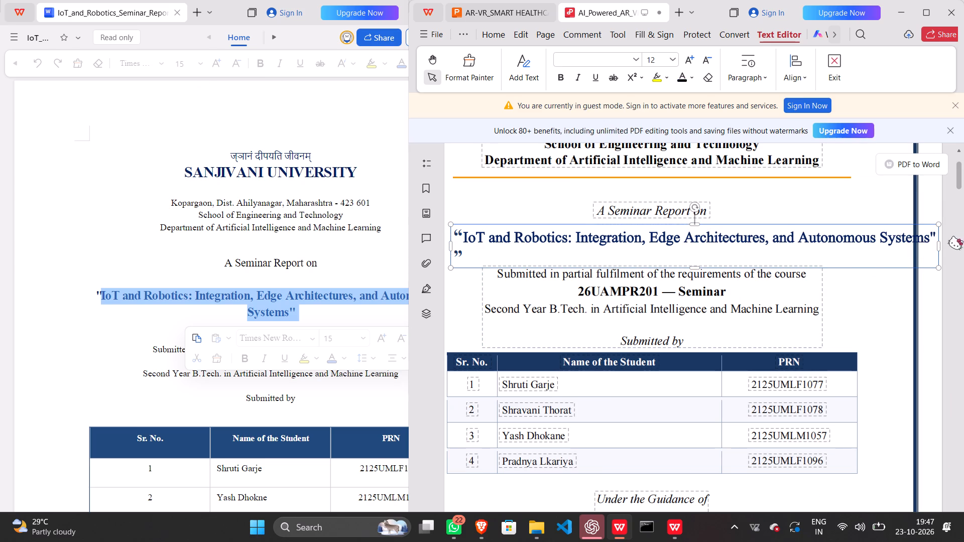
{"action": "left_click_drag", "start_coordinate": [941, 244], "coordinate": [903, 247]}
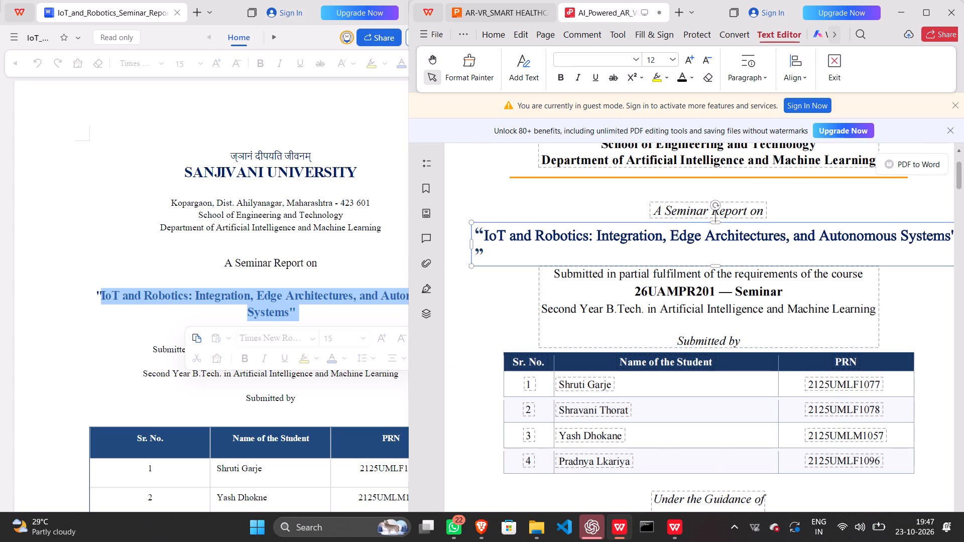
{"action": "scroll", "coordinate": [686, 249], "scroll_direction": "left", "scroll_amount": 1}
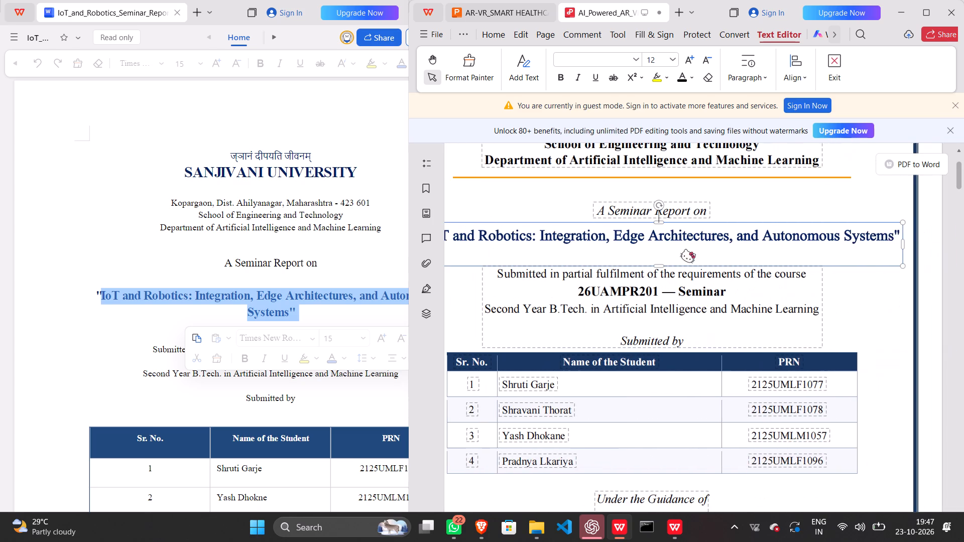
{"action": "scroll", "coordinate": [686, 249], "scroll_direction": "left", "scroll_amount": 1}
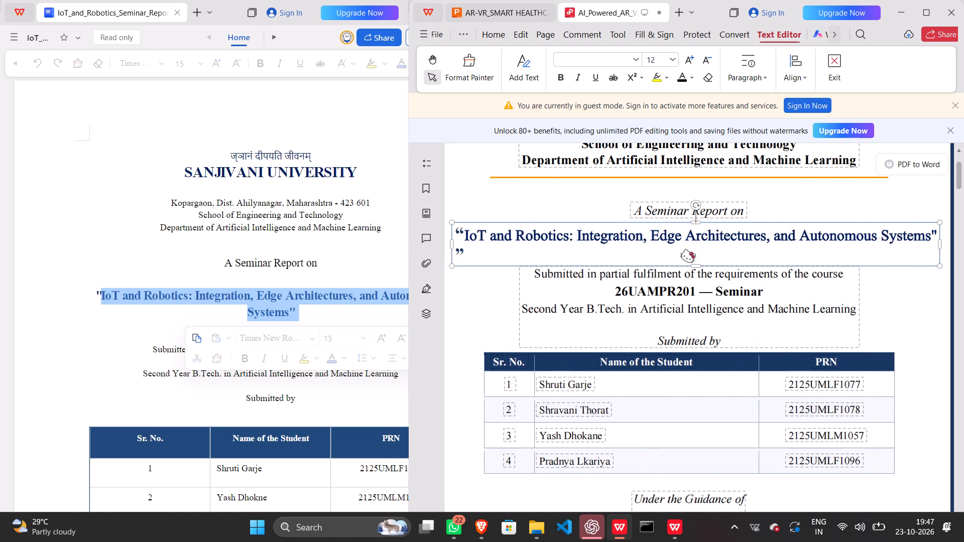
Place the text cursor beside the extra closing quotation mark on the line below the title.
{"action": "left_click", "coordinate": [469, 253]}
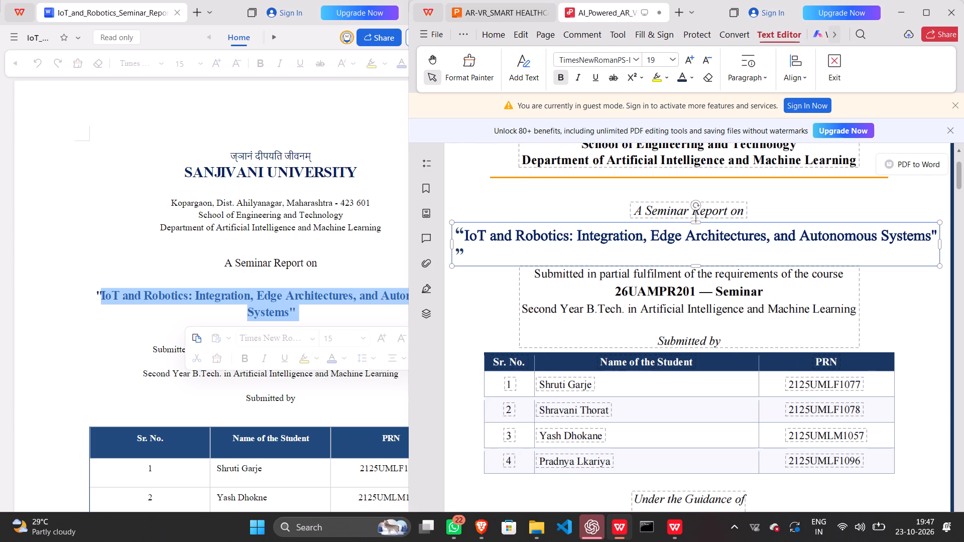
Delete the extra closing quotation mark on the line below the IoT and Robotics title.
{"action": "key", "text": "BackSpace"}
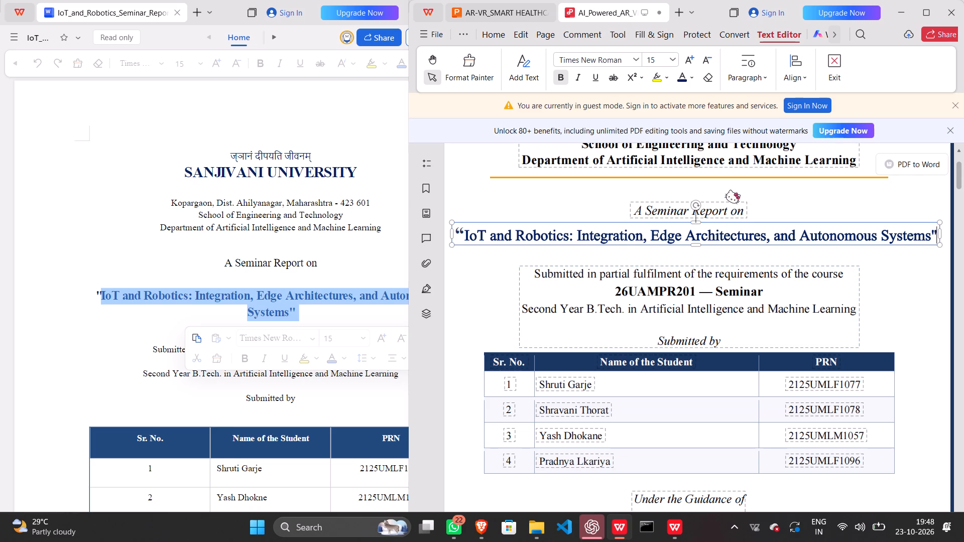
Replace the curly opening quotation mark before the IoT and Robotics title with a straight one (").
{"action": "left_click", "coordinate": [463, 235]}
{"action": "key", "text": "BackSpace"}
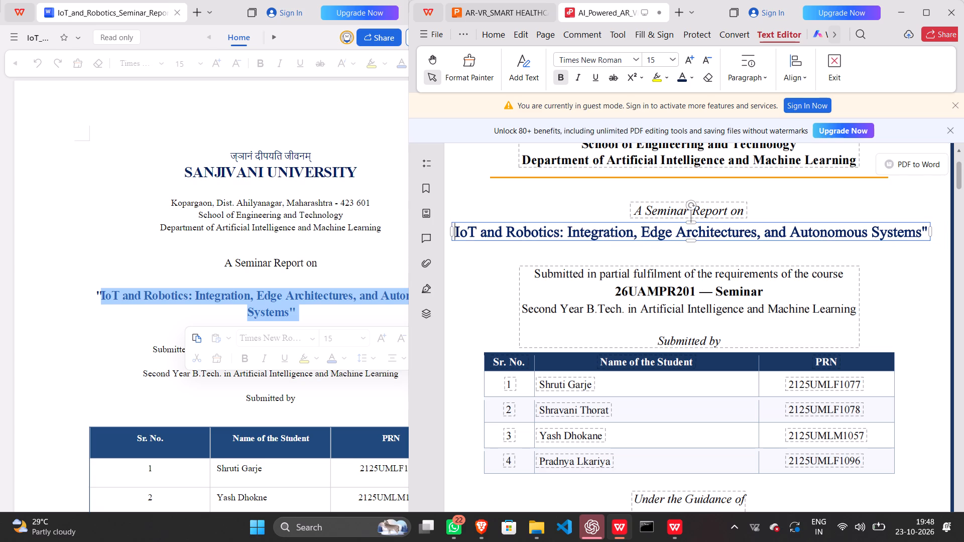
{"action": "key", "text": "shift+quotedbl"}
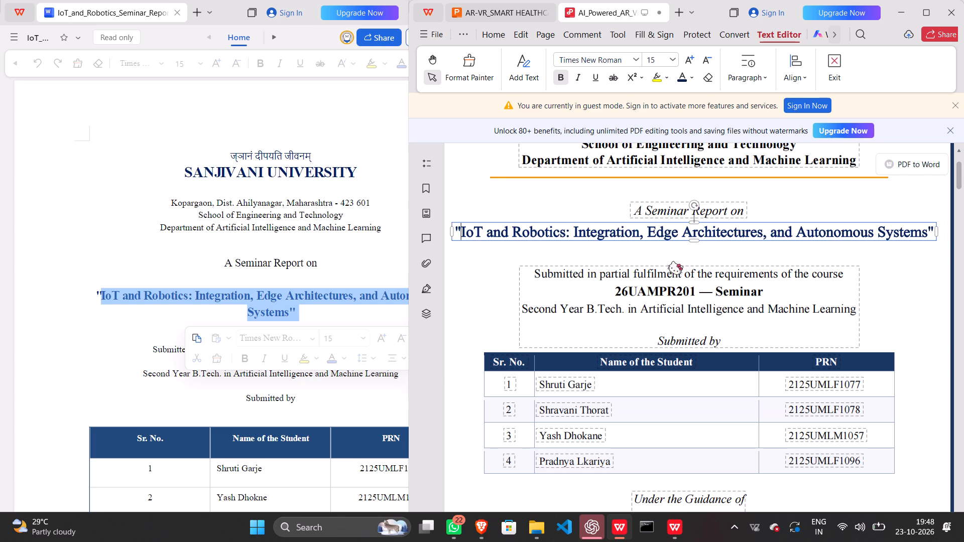
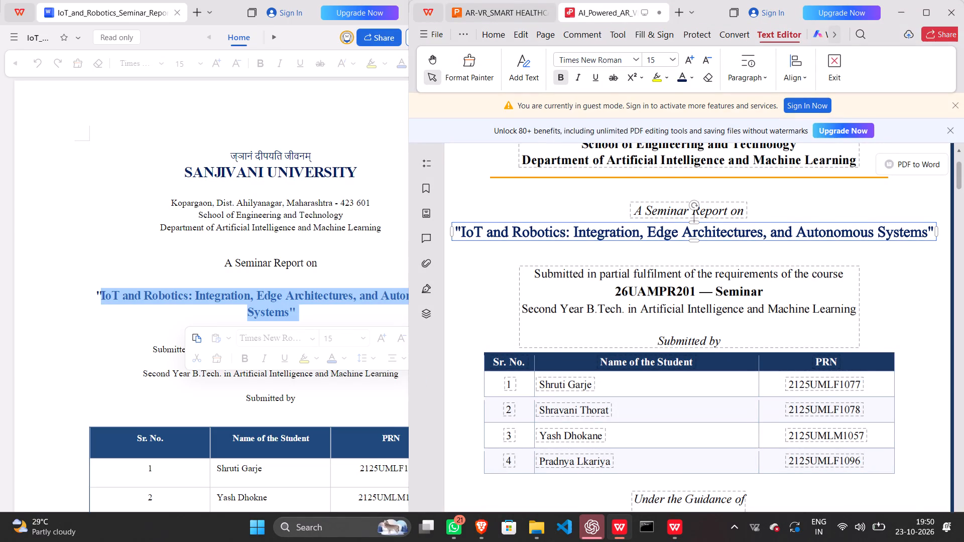
Compare the submission details and student table on the PDF cover page with those in the IoT and Robotics Word report.
{"action": "scroll", "coordinate": [487, 239], "scroll_direction": "down", "scroll_amount": 1}
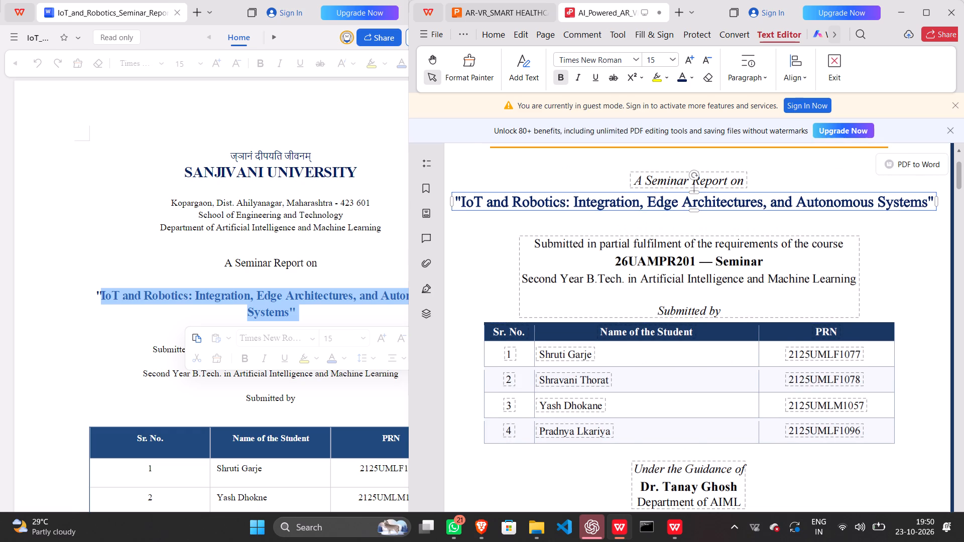
{"action": "scroll", "coordinate": [231, 278], "scroll_direction": "left", "scroll_amount": 1}
{"action": "scroll", "coordinate": [231, 278], "scroll_direction": "down", "scroll_amount": 1}
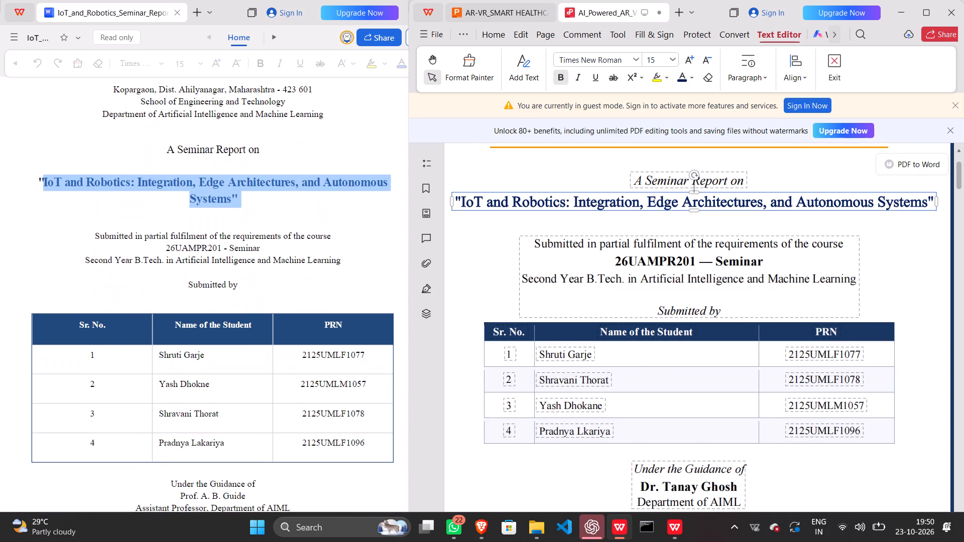
{"action": "scroll", "coordinate": [231, 278], "scroll_direction": "down", "scroll_amount": 1}
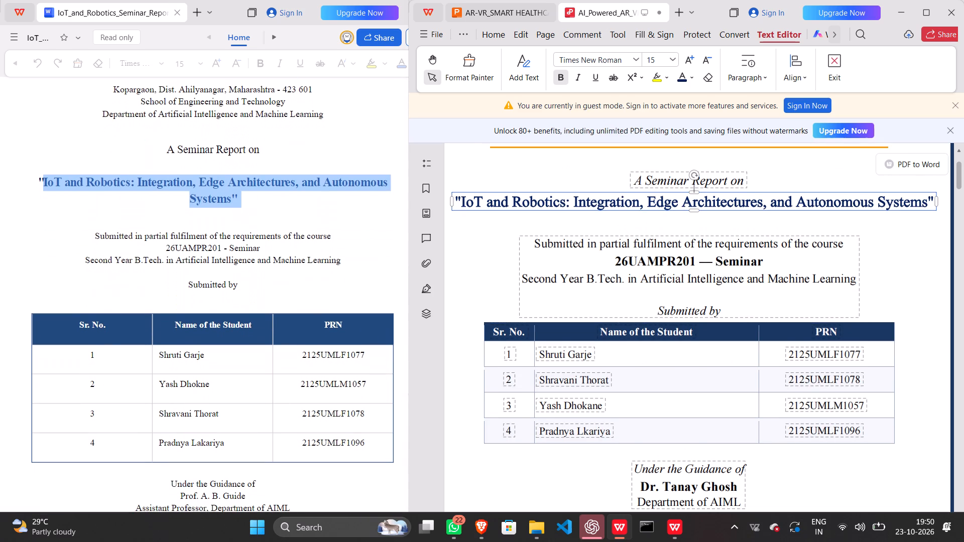
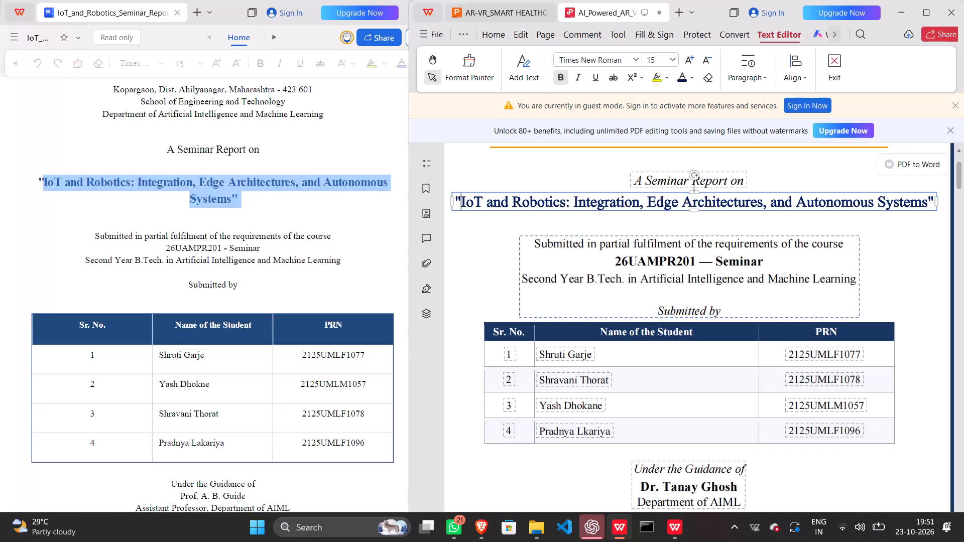
Replace the guide's name below "Under the Guidance of" on the PDF cover page with the new guide's name.
{"action": "scroll", "coordinate": [606, 311], "scroll_direction": "down", "scroll_amount": 1}
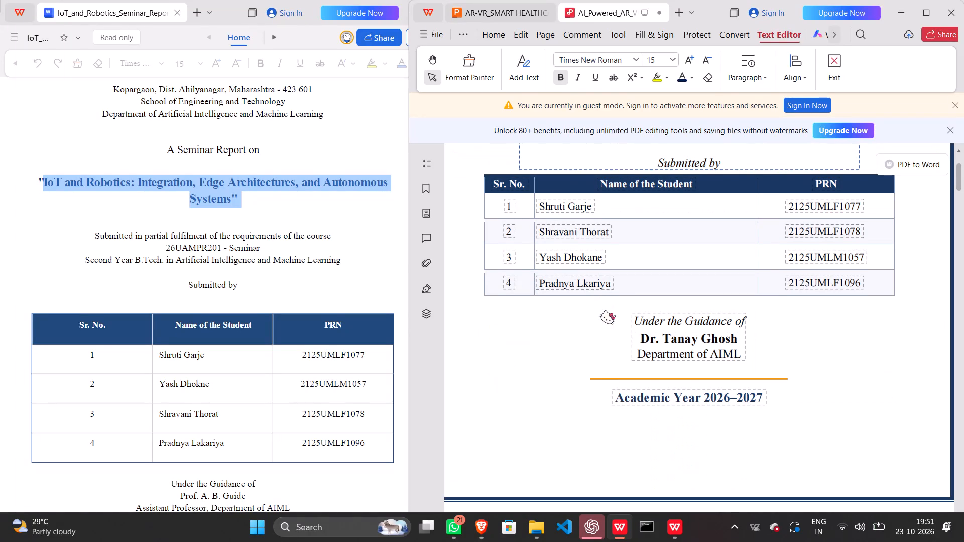
{"action": "scroll", "coordinate": [274, 383], "scroll_direction": "down", "scroll_amount": 2}
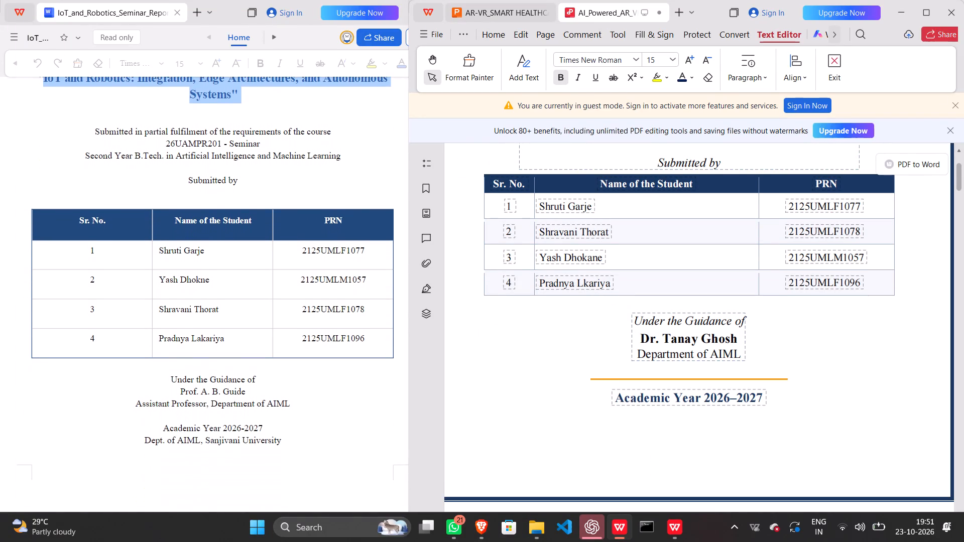
{"action": "scroll", "coordinate": [212, 375], "scroll_direction": "down", "scroll_amount": 1}
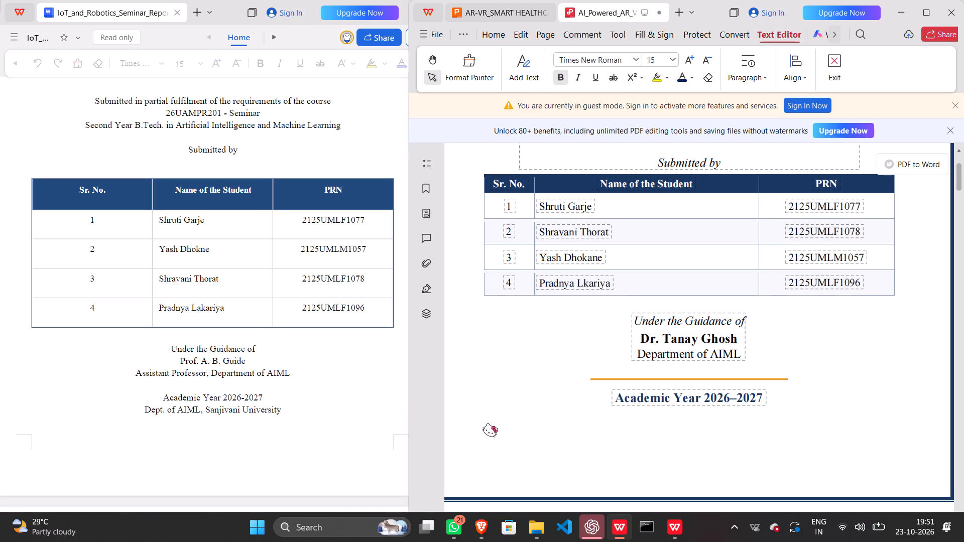
{"action": "left_click", "coordinate": [736, 341]}
{"action": "key", "text": "BackSpace"}
{"action": "key", "text": "BackSpace"}
{"action": "key", "text": "BackSpace"}
{"action": "key", "text": "BackSpace"}
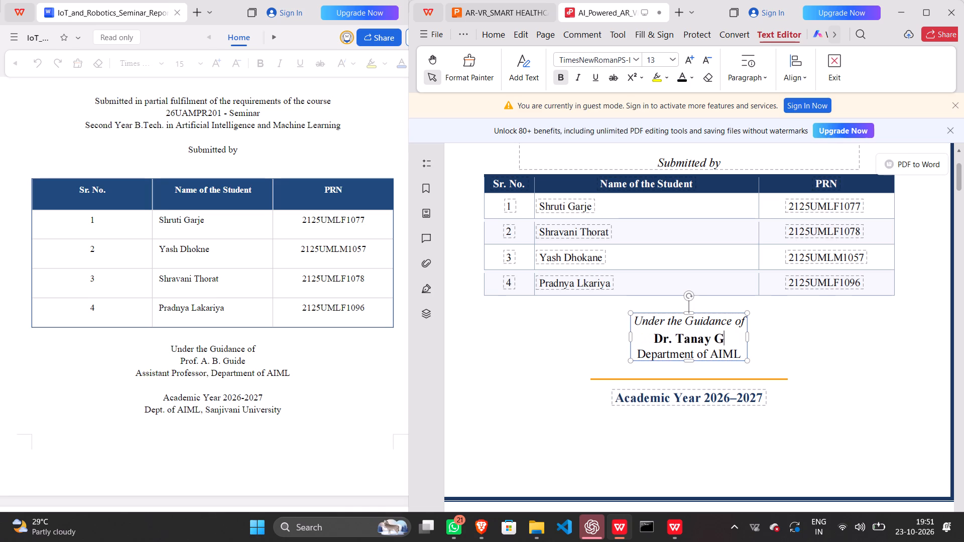
{"action": "key", "text": "BackSpace"}
{"action": "key", "text": "BackSpace"}
{"action": "key", "text": "BackSpace"}
{"action": "key", "text": "BackSpace"}
{"action": "key", "text": "BackSpace"}
{"action": "key", "text": "BackSpace"}
{"action": "key", "text": "BackSpace"}
{"action": "key", "text": "BackSpace"}
{"action": "key", "text": "BackSpace"}
{"action": "key", "text": "BackSpace"}
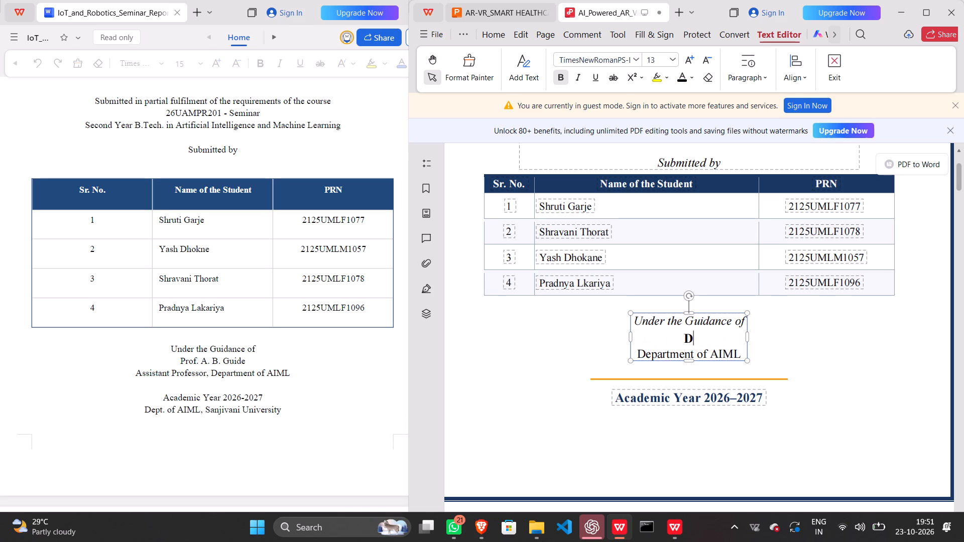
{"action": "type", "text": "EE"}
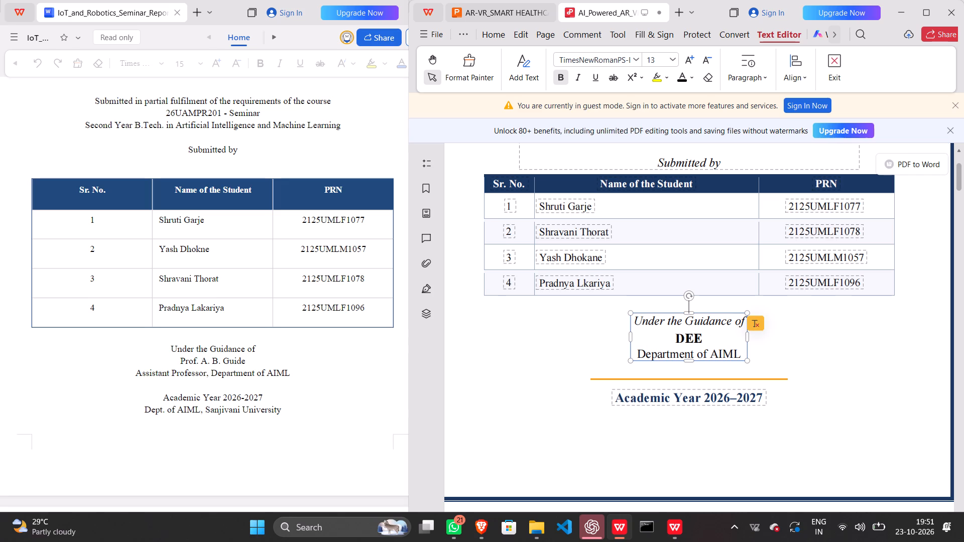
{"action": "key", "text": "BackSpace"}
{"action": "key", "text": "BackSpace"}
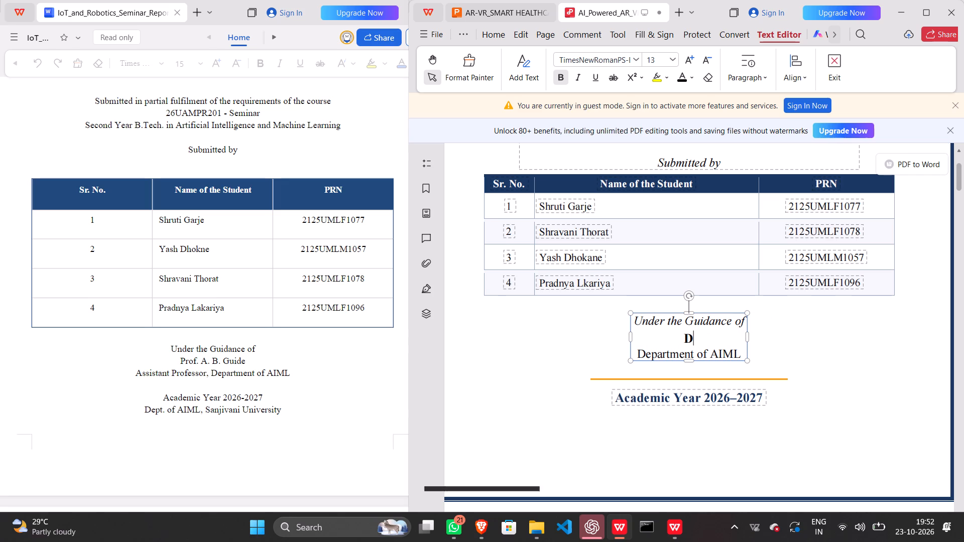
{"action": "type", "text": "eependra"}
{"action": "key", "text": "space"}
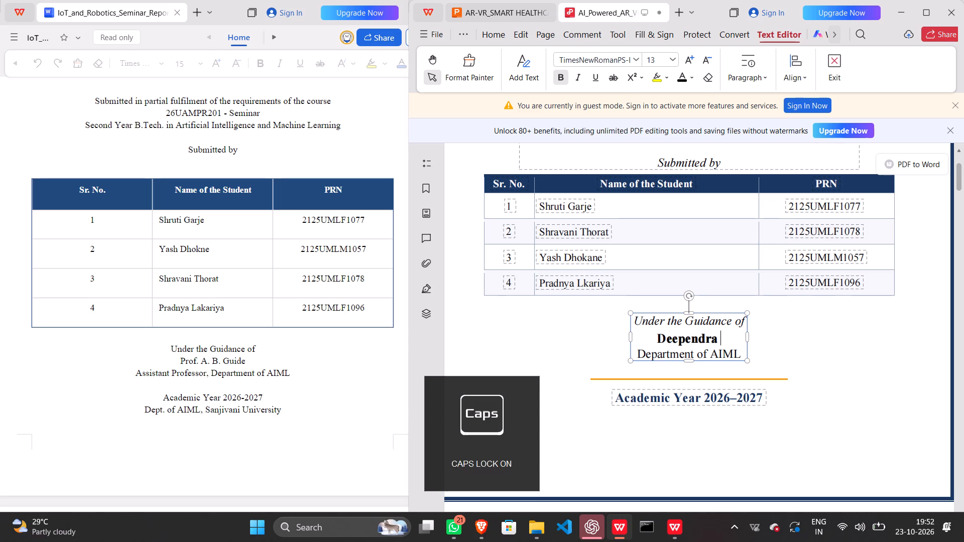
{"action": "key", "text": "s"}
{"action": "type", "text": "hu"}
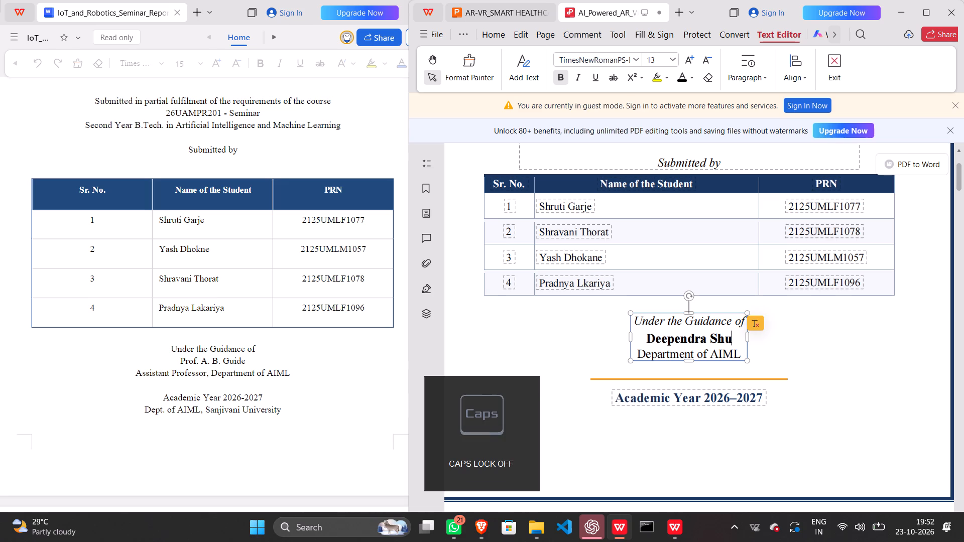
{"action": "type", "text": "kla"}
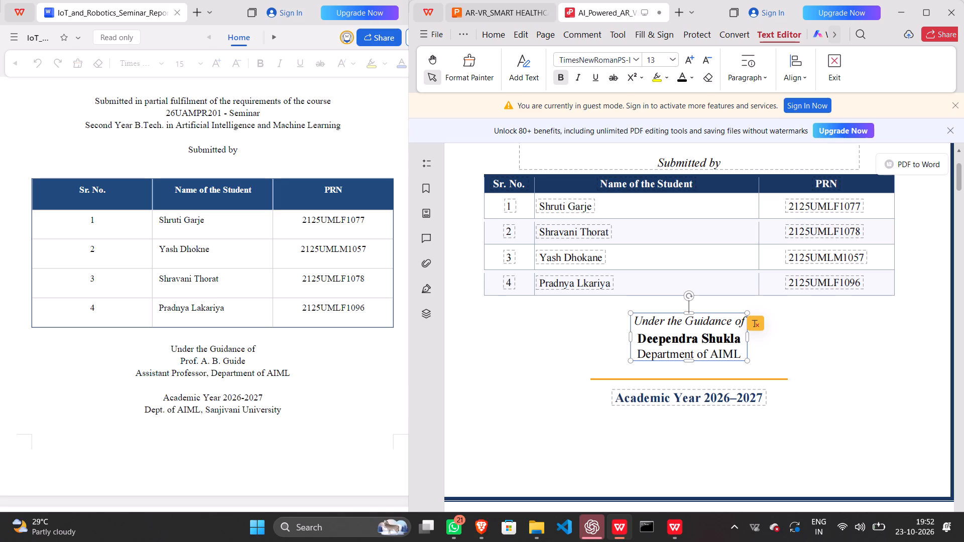
Clear the Seminar Title value in the PDF's Seminar Submission Details table, with the Word report showing its matching table.
{"action": "scroll", "coordinate": [736, 341], "scroll_direction": "down", "scroll_amount": 1}
{"action": "scroll", "coordinate": [563, 307], "scroll_direction": "down", "scroll_amount": 2}
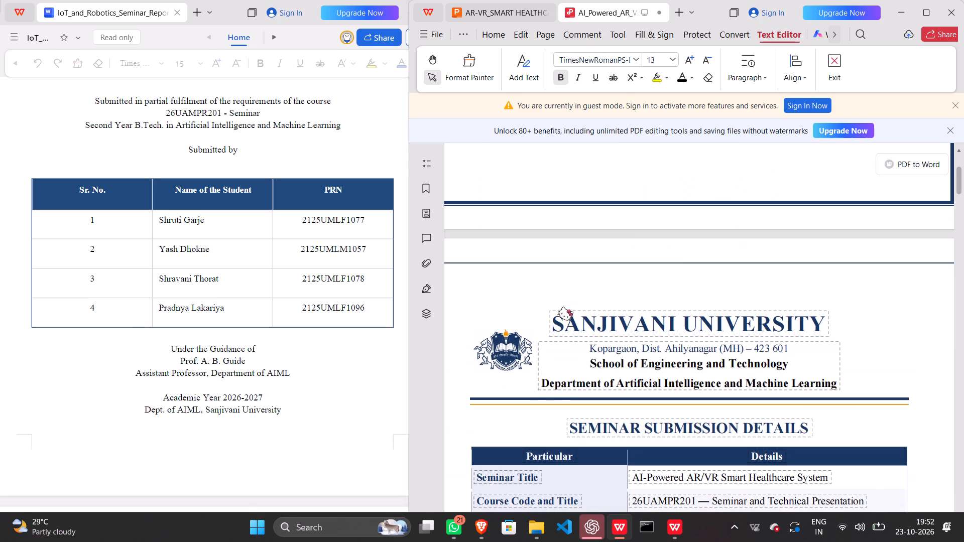
{"action": "scroll", "coordinate": [563, 307], "scroll_direction": "down", "scroll_amount": 1}
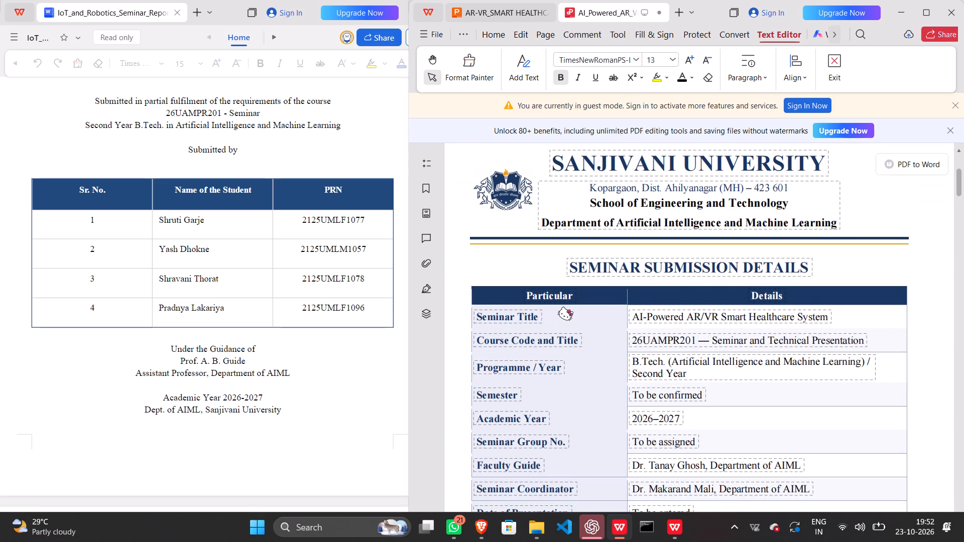
{"action": "scroll", "coordinate": [343, 350], "scroll_direction": "down", "scroll_amount": 2}
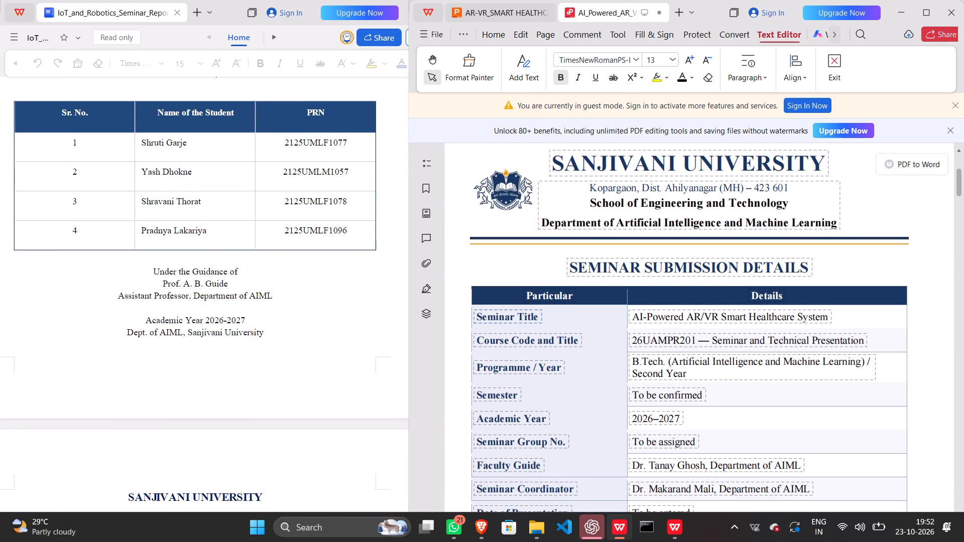
{"action": "scroll", "coordinate": [343, 350], "scroll_direction": "down", "scroll_amount": 3}
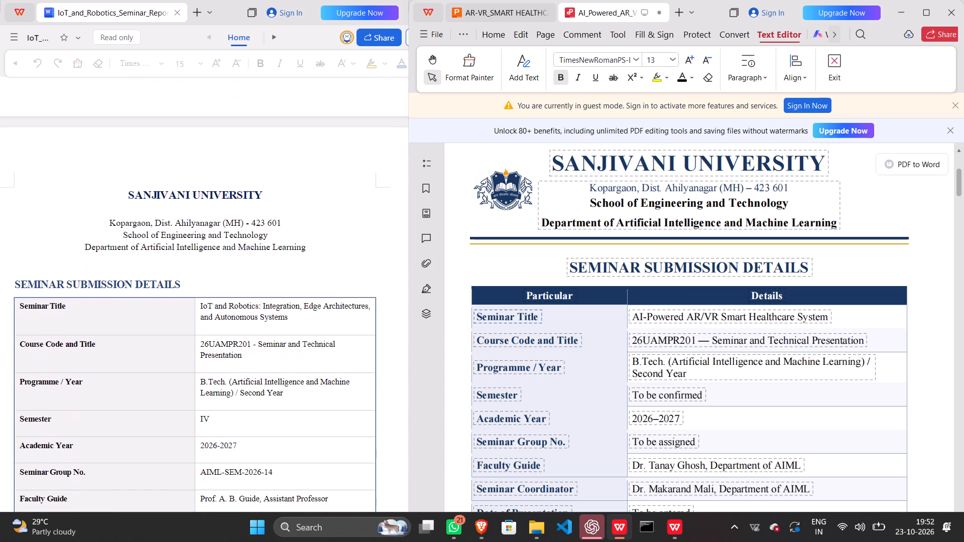
{"action": "scroll", "coordinate": [343, 350], "scroll_direction": "down", "scroll_amount": 2}
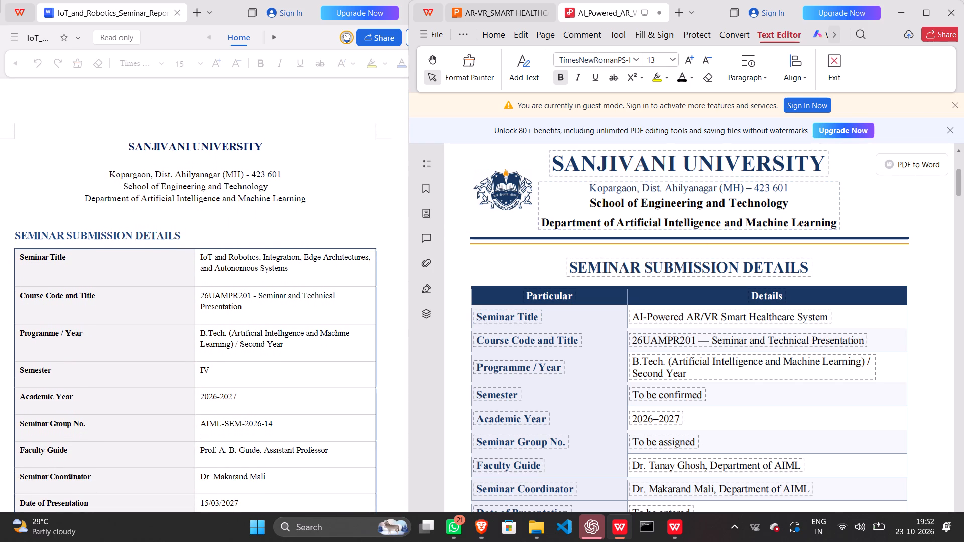
{"action": "left_click", "coordinate": [827, 317]}
{"action": "key", "text": "BackSpace"}
{"action": "key", "text": "BackSpace"}
{"action": "key", "text": "BackSpace"}
{"action": "key", "text": "BackSpace"}
{"action": "key", "text": "BackSpace"}
{"action": "key", "text": "BackSpace"}
{"action": "key", "text": "BackSpace"}
{"action": "key", "text": "BackSpace"}
{"action": "key", "text": "BackSpace"}
{"action": "key", "text": "BackSpace"}
{"action": "key", "text": "BackSpace"}
{"action": "key", "text": "BackSpace"}
{"action": "key", "text": "BackSpace"}
{"action": "key", "text": "BackSpace"}
{"action": "key", "text": "BackSpace"}
{"action": "key", "text": "BackSpace"}
{"action": "key", "text": "BackSpace"}
{"action": "key", "text": "BackSpace"}
{"action": "key", "text": "BackSpace"}
{"action": "key", "text": "BackSpace"}
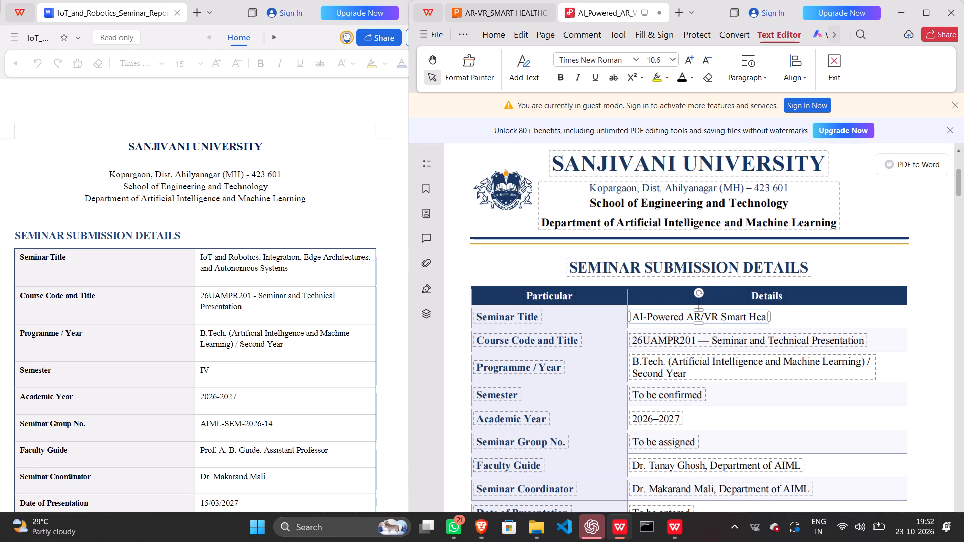
{"action": "key", "text": "BackSpace"}
{"action": "key", "text": "BackSpace"}
{"action": "key", "text": "BackSpace"}
{"action": "key", "text": "BackSpace"}
{"action": "key", "text": "BackSpace"}
{"action": "key", "text": "BackSpace"}
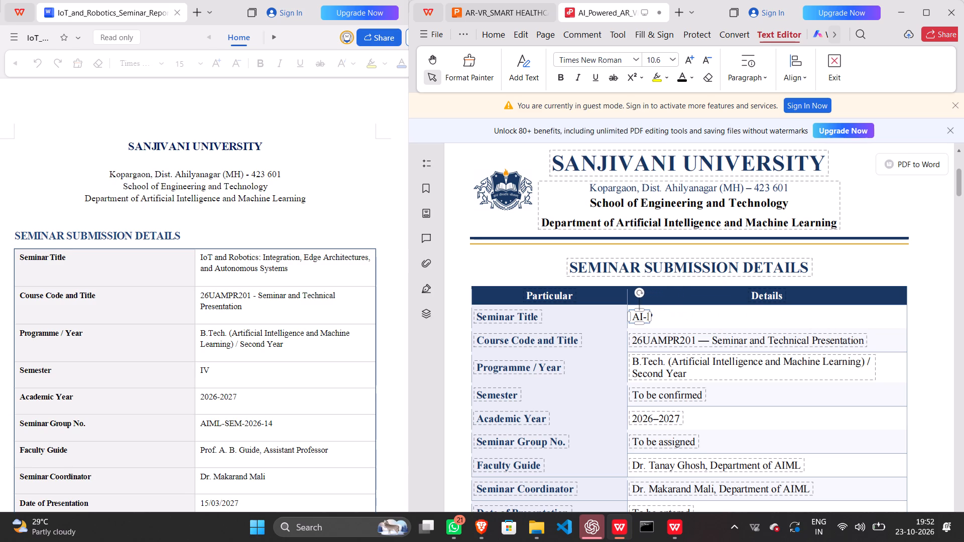
{"action": "key", "text": "BackSpace"}
{"action": "key", "text": "BackSpace"}
{"action": "key", "text": "BackSpace"}
{"action": "key", "text": "BackSpace"}
{"action": "key", "text": "BackSpace"}
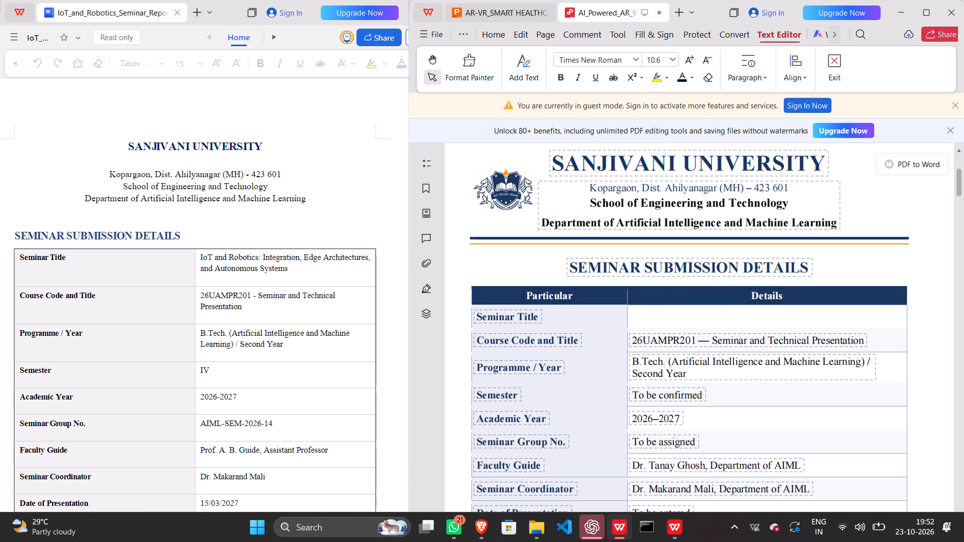
Copy the seminar title "IoT and Robotics: Integration, Edge Architectures, and Autonomous Systems" from the Word report's Seminar Submission Details table.
{"action": "left_click", "coordinate": [199, 253]}
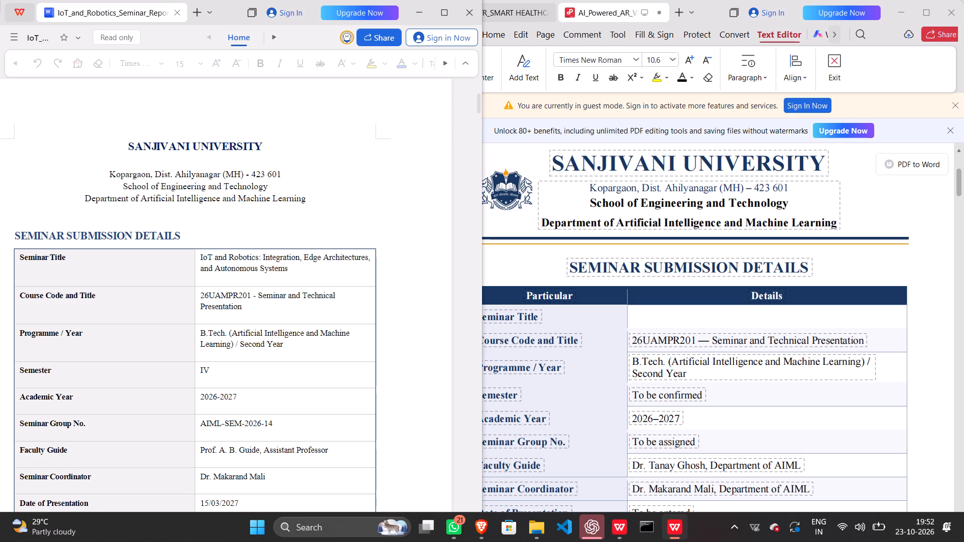
{"action": "double_click", "coordinate": [199, 255]}
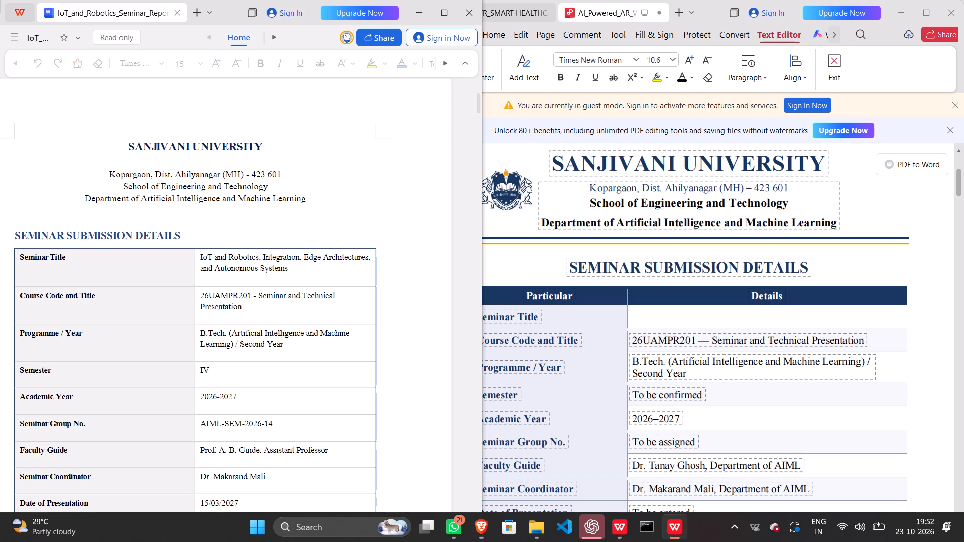
{"action": "double_click", "coordinate": [197, 255]}
{"action": "left_click_drag", "start_coordinate": [197, 255], "coordinate": [209, 264]}
{"action": "double_click", "coordinate": [209, 264]}
{"action": "left_click_drag", "start_coordinate": [209, 264], "coordinate": [230, 223]}
{"action": "left_click", "coordinate": [230, 223]}
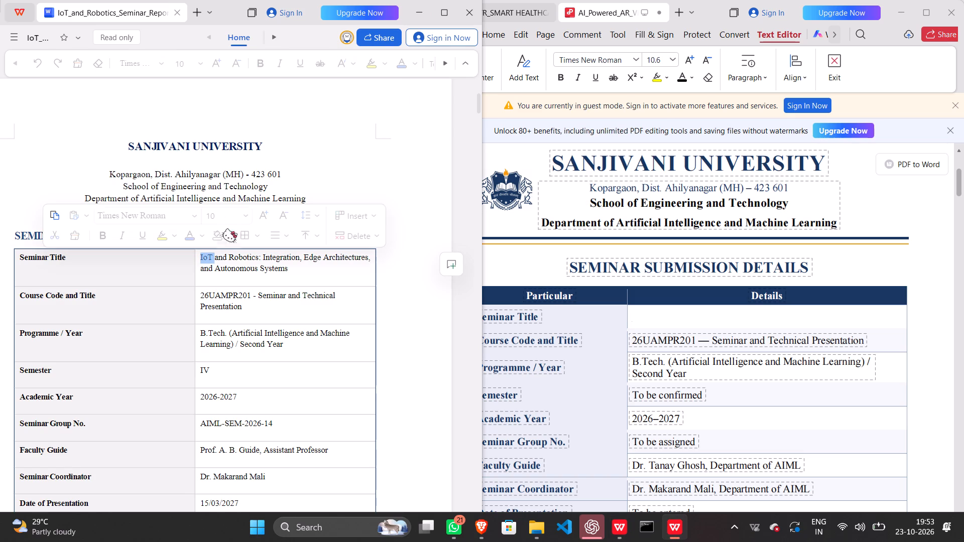
{"action": "left_click", "coordinate": [169, 268]}
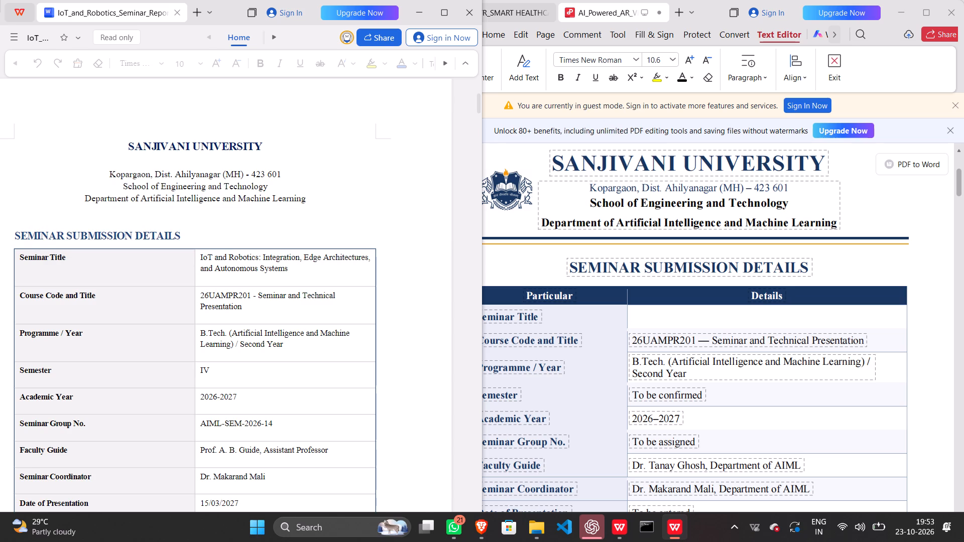
{"action": "left_click_drag", "start_coordinate": [200, 259], "coordinate": [285, 270]}
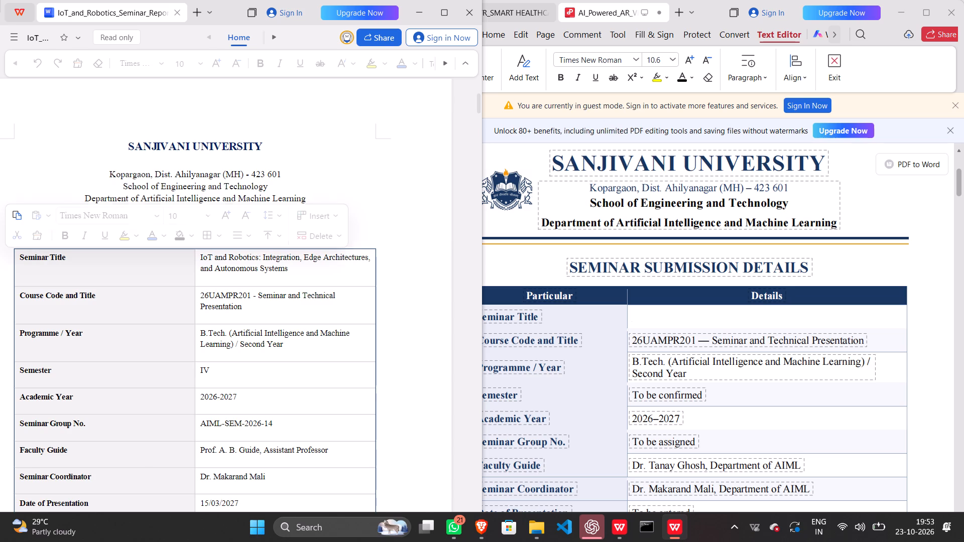
{"action": "left_click", "coordinate": [200, 257]}
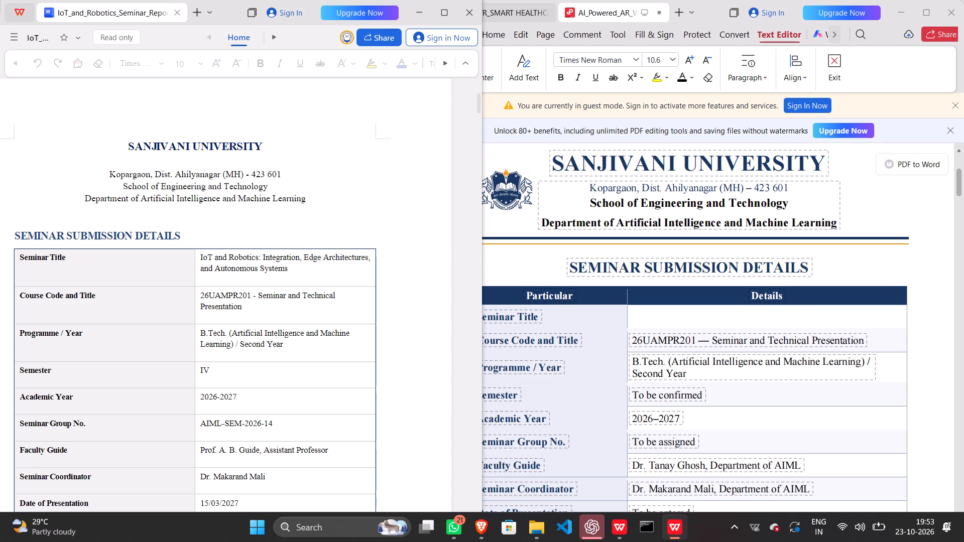
{"action": "left_click_drag", "start_coordinate": [200, 257], "coordinate": [242, 267]}
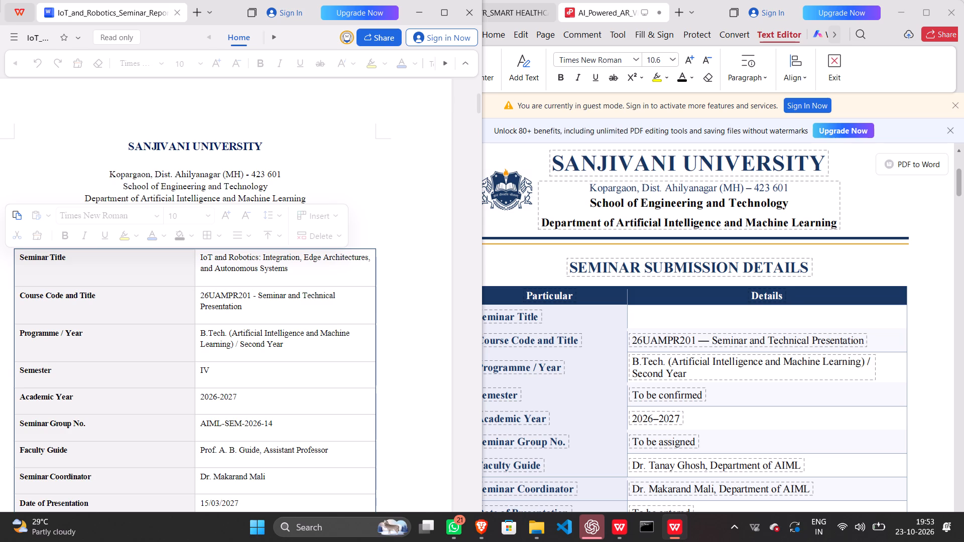
{"action": "left_click", "coordinate": [131, 9]}
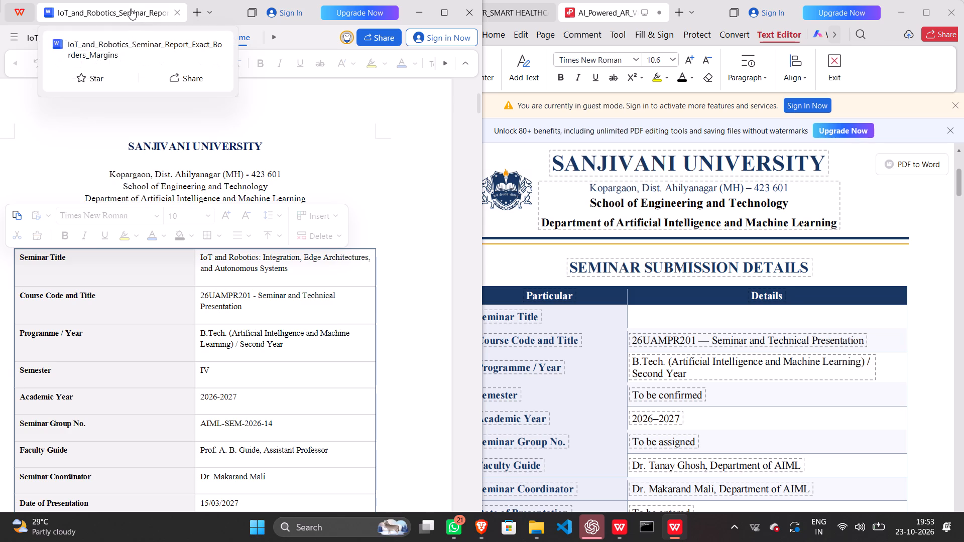
{"action": "left_click", "coordinate": [89, 138]}
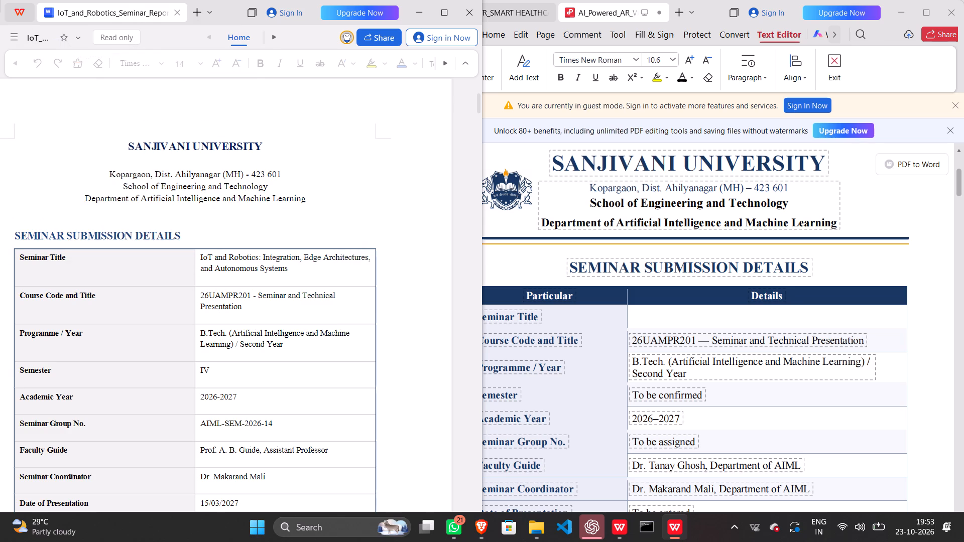
{"action": "double_click", "coordinate": [197, 258]}
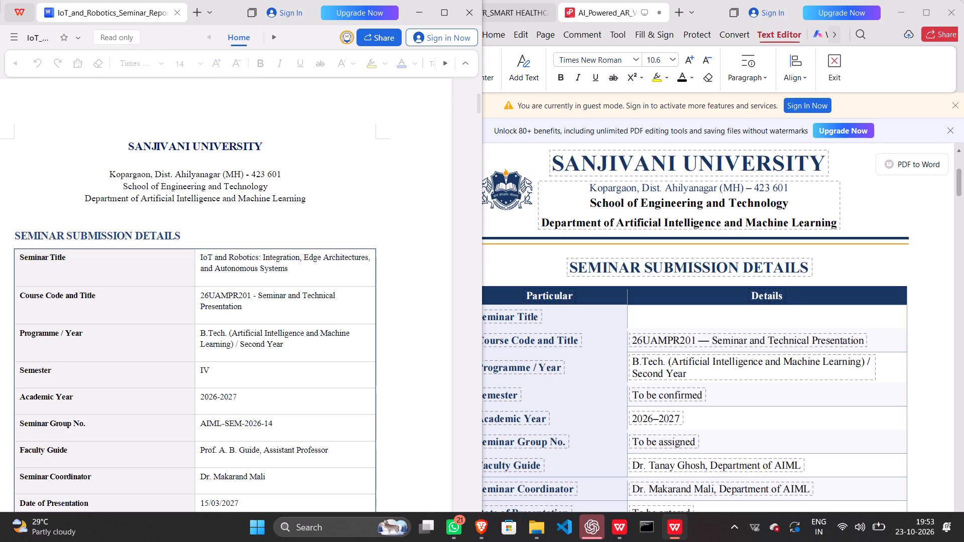
{"action": "left_click_drag", "start_coordinate": [201, 258], "coordinate": [211, 259]}
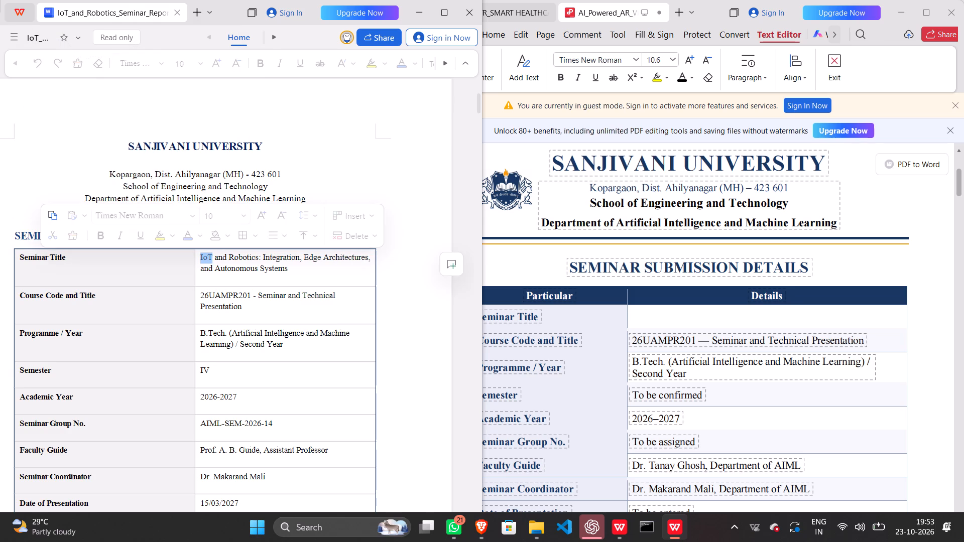
{"action": "triple_click", "coordinate": [211, 259]}
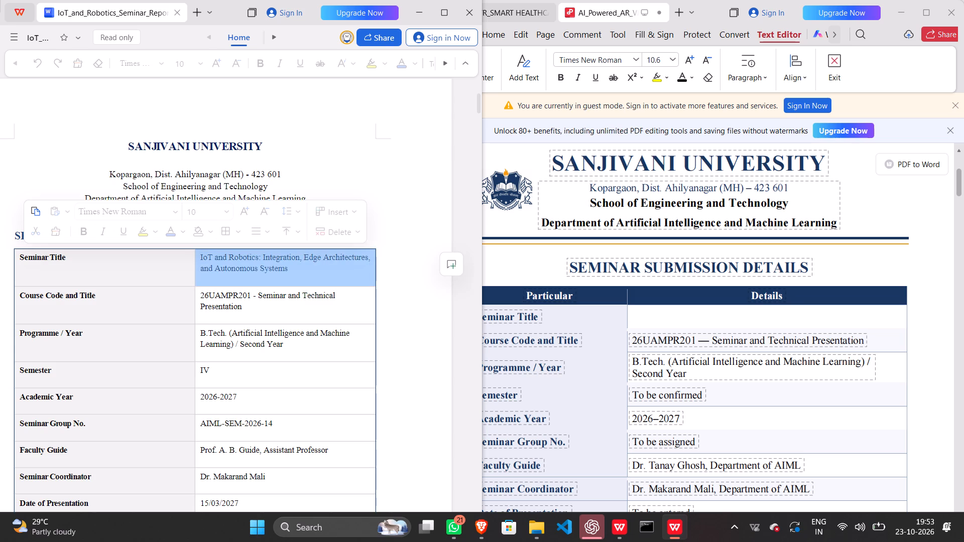
{"action": "key", "text": "ctrl+c"}
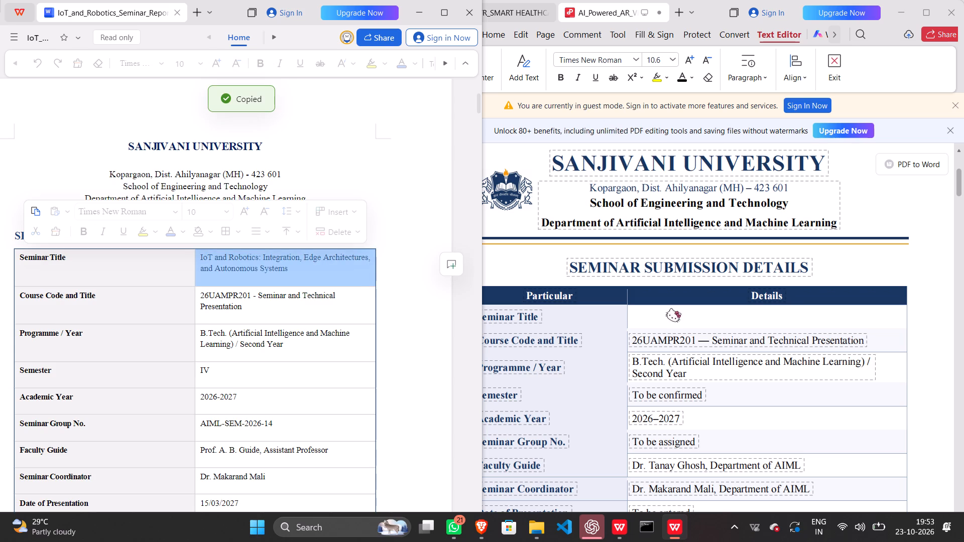
Paste the title "IoT and Robotics: Integration, Edge Architectures, and Autonomous Systems" into the PDF's empty Seminar Title cell.
{"action": "left_click", "coordinate": [640, 310]}
{"action": "left_click", "coordinate": [640, 319]}
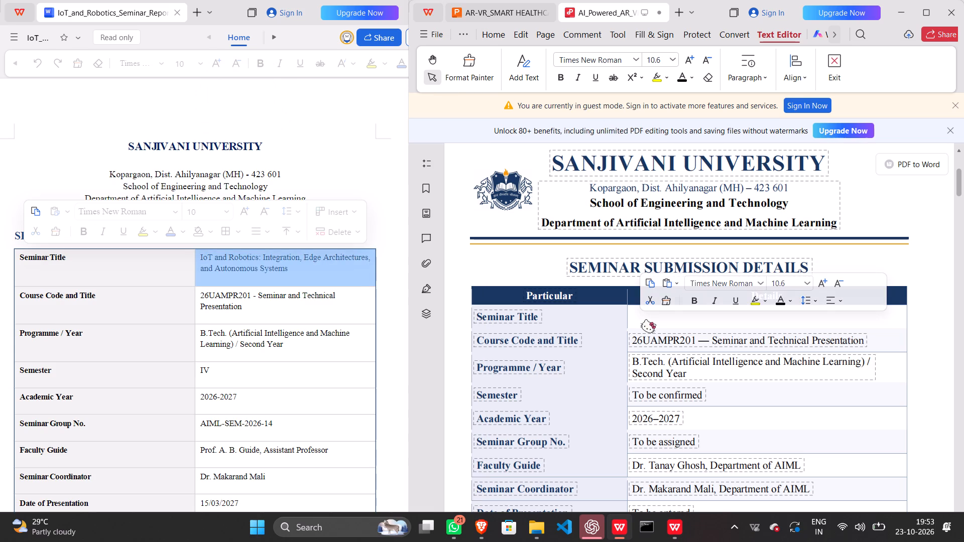
{"action": "left_click", "coordinate": [649, 318]}
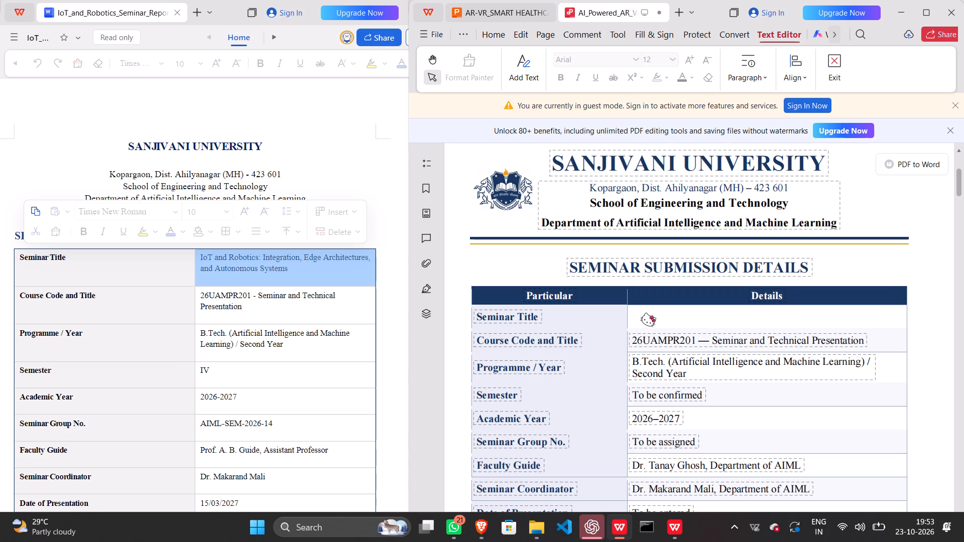
{"action": "left_click", "coordinate": [646, 313]}
{"action": "double_click", "coordinate": [646, 313]}
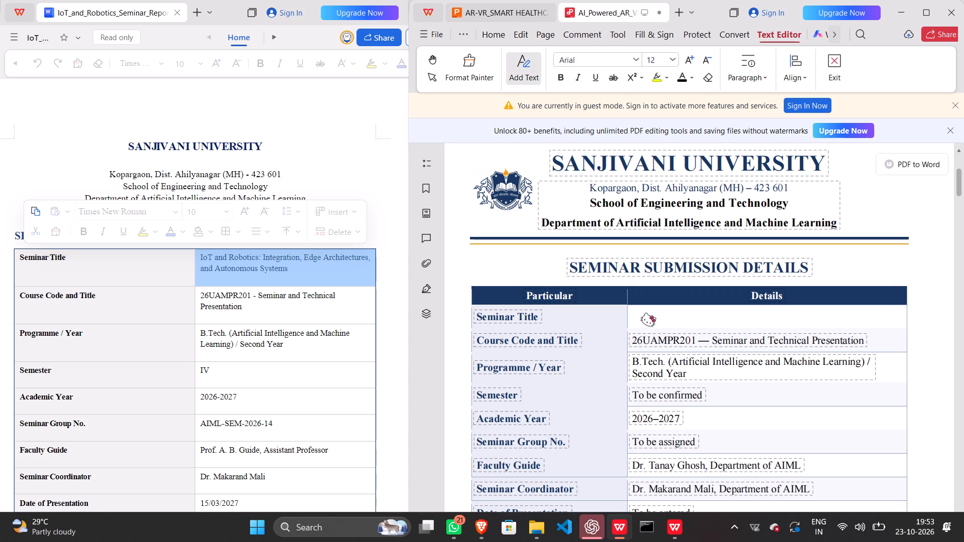
{"action": "left_click", "coordinate": [646, 313]}
{"action": "key", "text": "ctrl+v"}
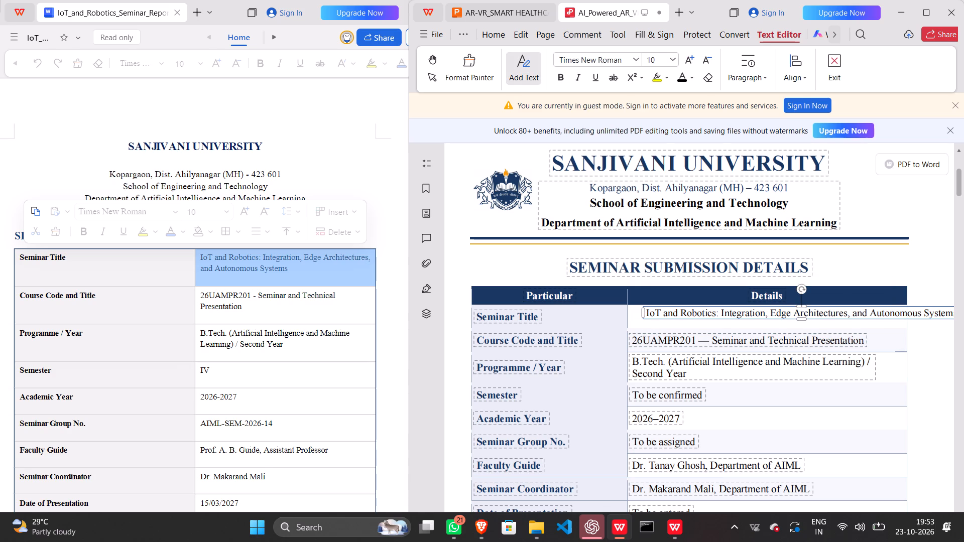
Reposition and narrow the pasted title's text box so it wraps onto two lines, aligned with the other Details values.
{"action": "left_click_drag", "start_coordinate": [947, 318], "coordinate": [911, 319]}
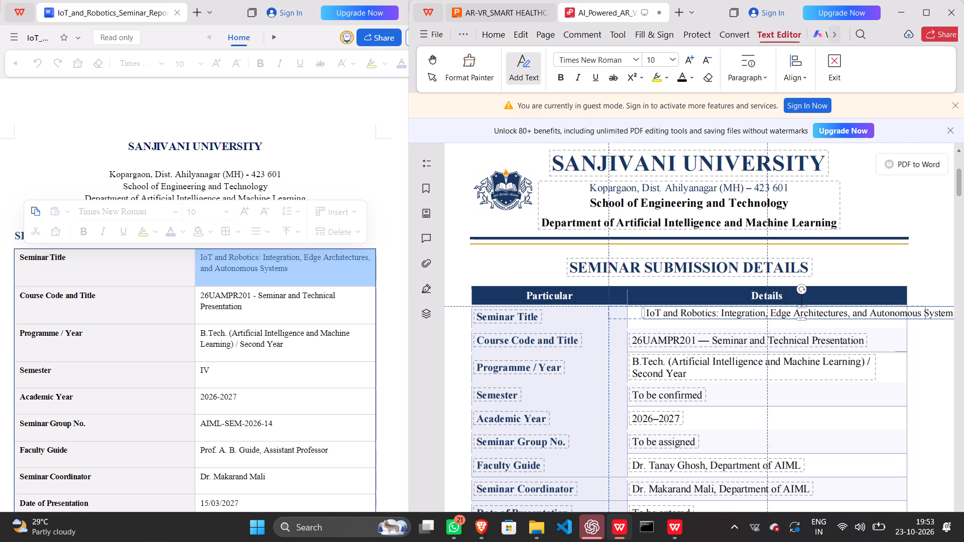
{"action": "left_click_drag", "start_coordinate": [911, 319], "coordinate": [882, 319]}
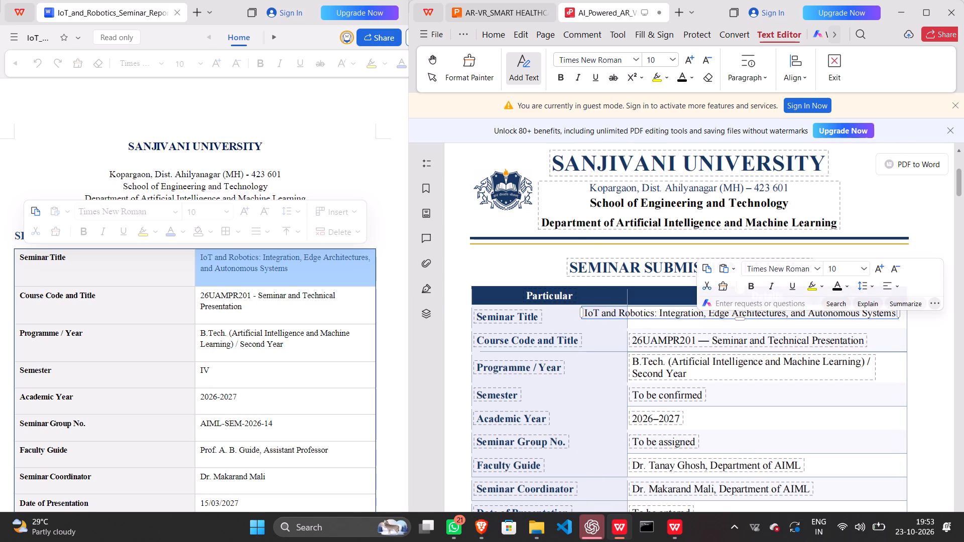
{"action": "left_click_drag", "start_coordinate": [580, 312], "coordinate": [630, 321]}
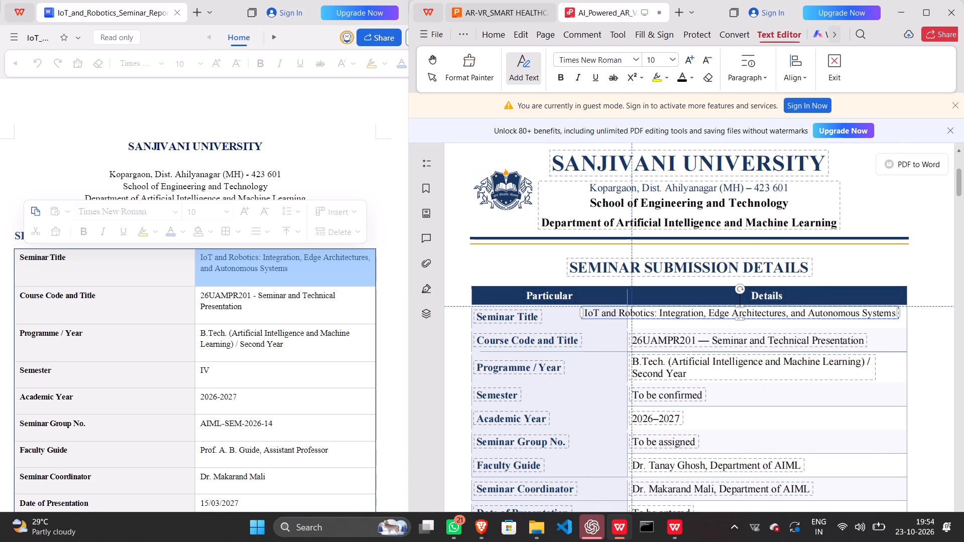
{"action": "left_click_drag", "start_coordinate": [630, 321], "coordinate": [629, 320]}
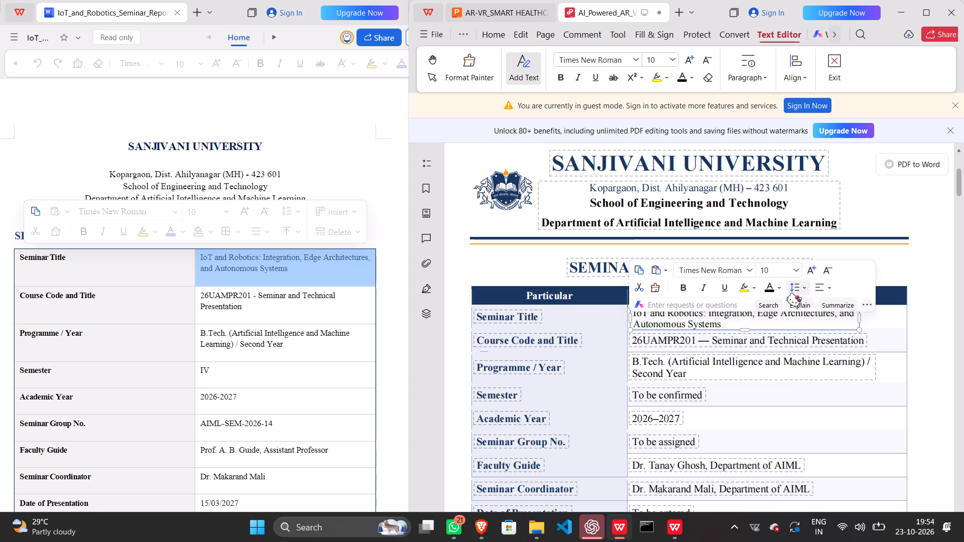
{"action": "left_click", "coordinate": [923, 329]}
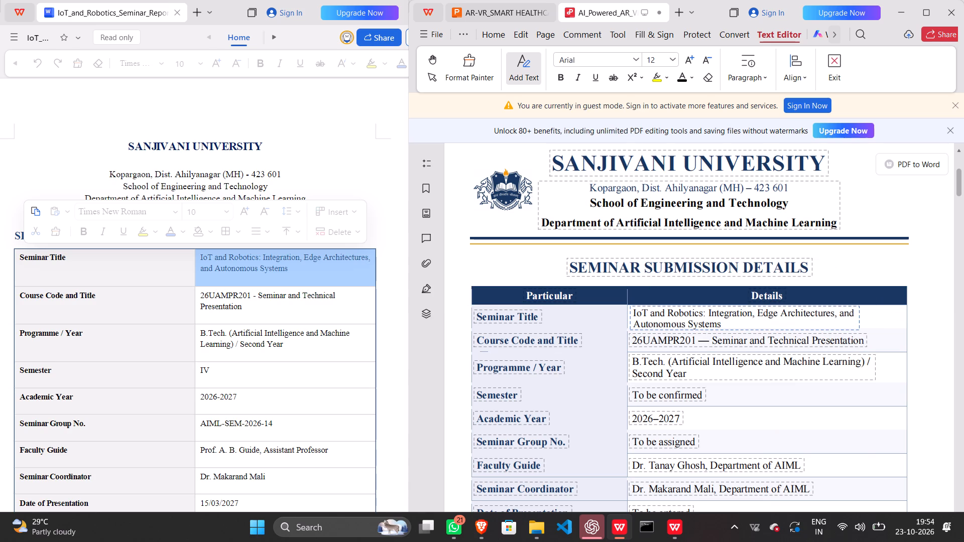
{"action": "left_click_drag", "start_coordinate": [857, 315], "coordinate": [873, 315]}
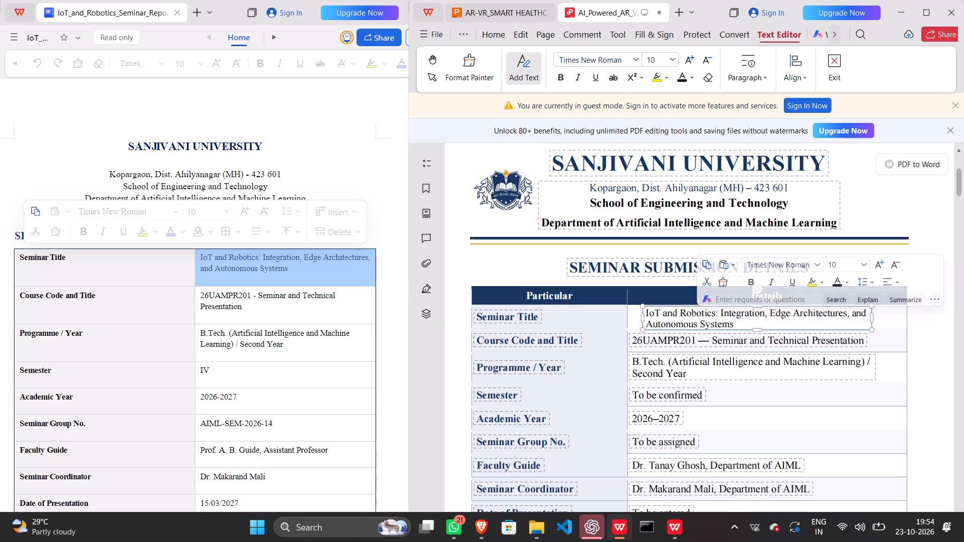
{"action": "left_click_drag", "start_coordinate": [871, 327], "coordinate": [890, 322]}
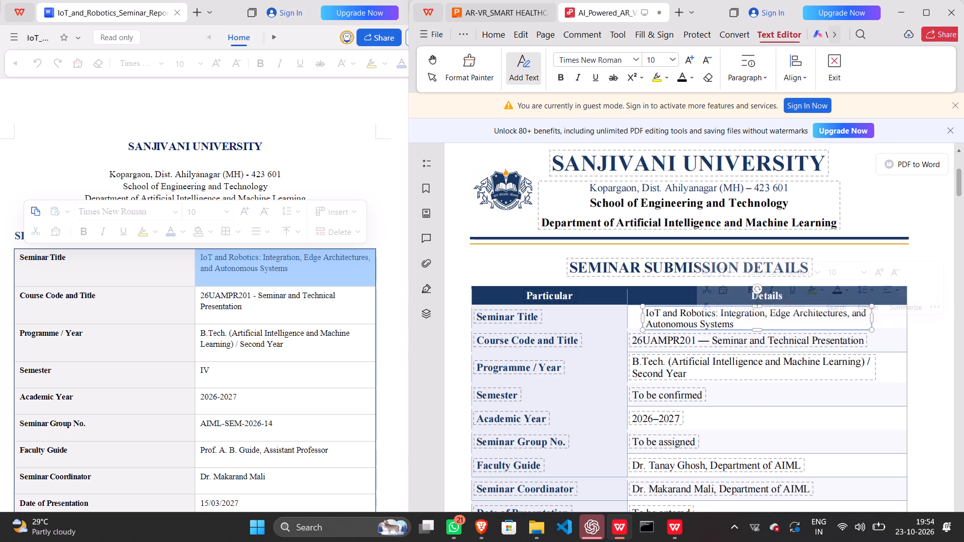
{"action": "left_click", "coordinate": [955, 333]}
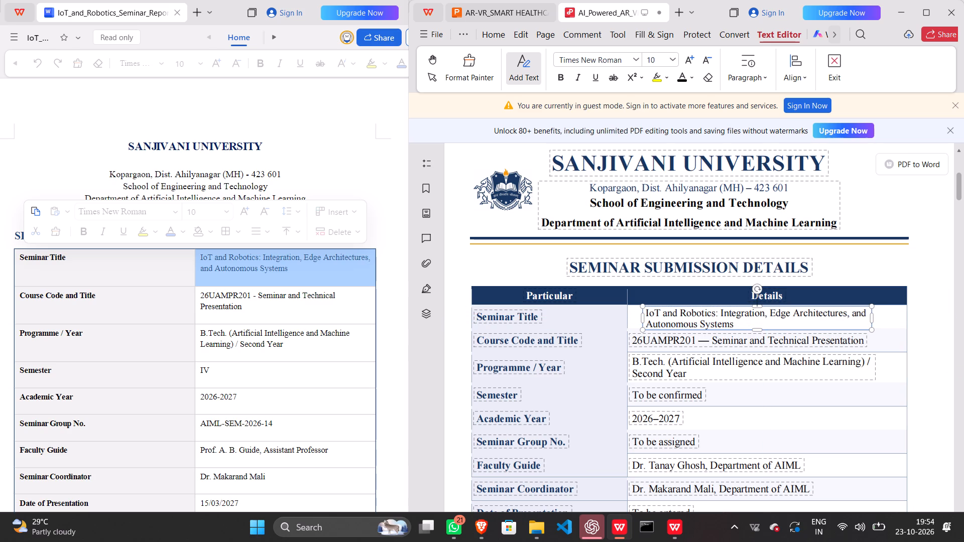
{"action": "left_click_drag", "start_coordinate": [645, 311], "coordinate": [629, 313]}
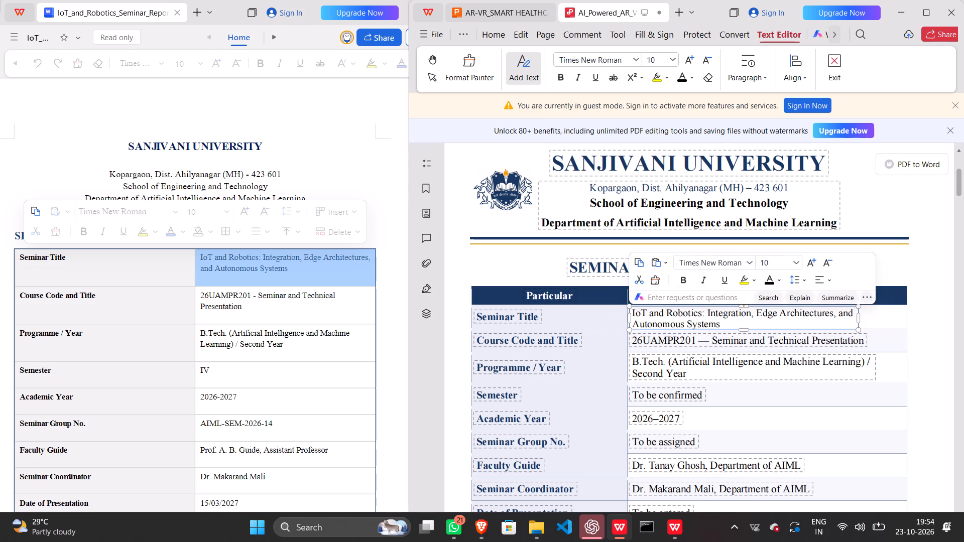
{"action": "left_click", "coordinate": [906, 253]}
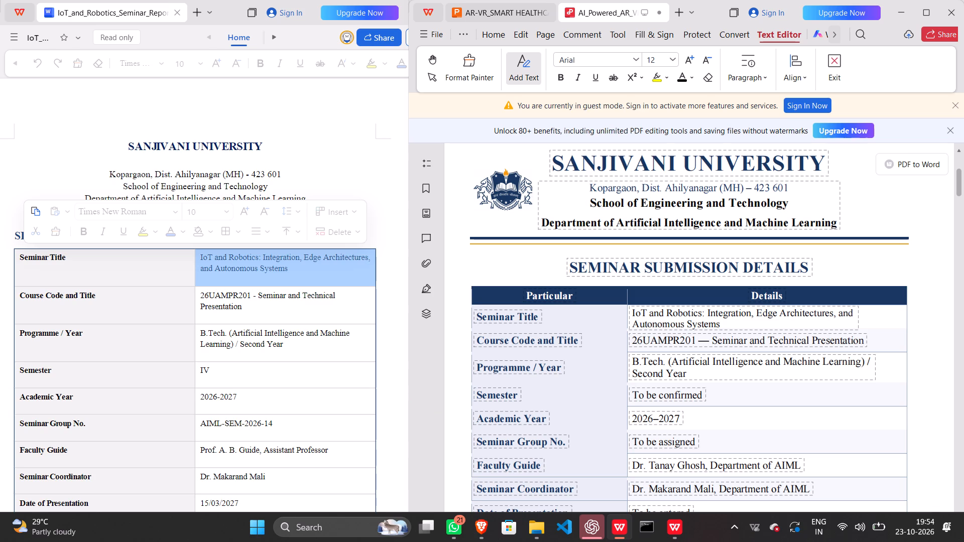
Replace the Faculty Guide's name in the PDF's submission details with the new guide's name, followed by a comma before "Department of AIML".
{"action": "scroll", "coordinate": [673, 334], "scroll_direction": "down", "scroll_amount": 1}
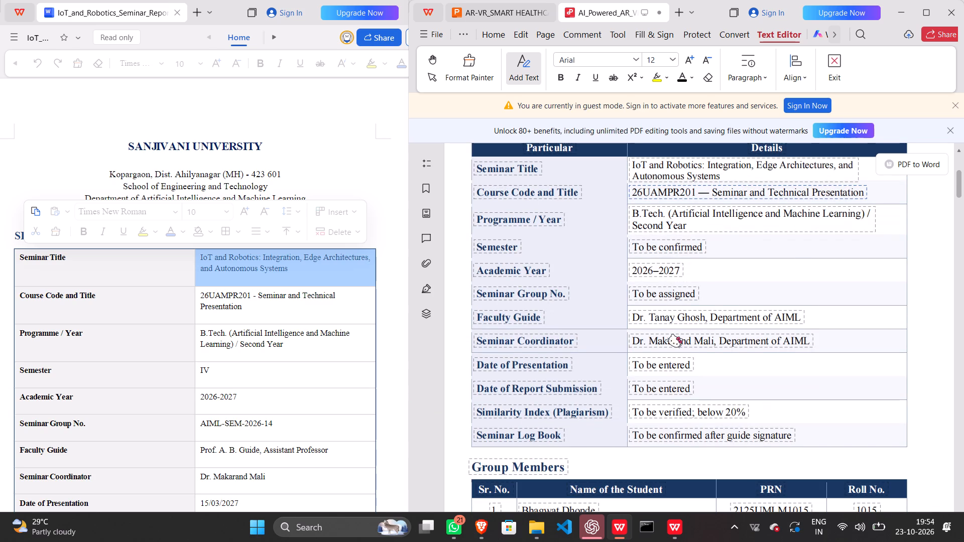
{"action": "left_click", "coordinate": [706, 316]}
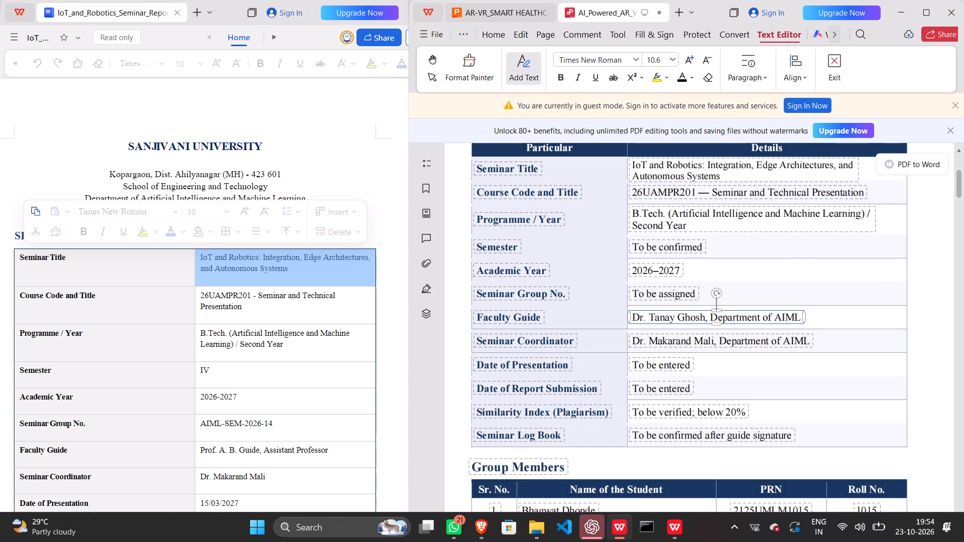
{"action": "key", "text": "BackSpace"}
{"action": "key", "text": "BackSpace"}
{"action": "key", "text": "BackSpace"}
{"action": "key", "text": "BackSpace"}
{"action": "key", "text": "BackSpace"}
{"action": "key", "text": "BackSpace"}
{"action": "key", "text": "BackSpace"}
{"action": "key", "text": "BackSpace"}
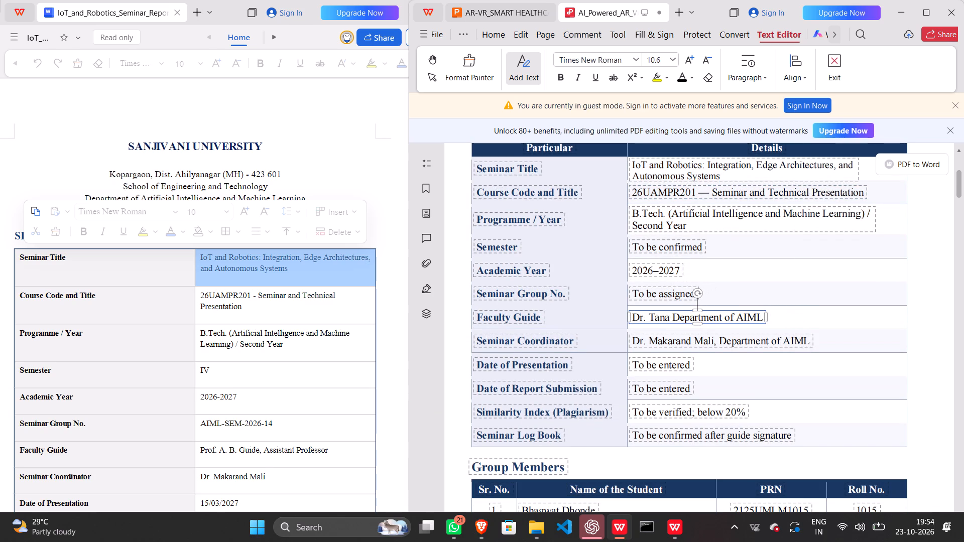
{"action": "key", "text": "BackSpace"}
{"action": "key", "text": "BackSpace"}
{"action": "key", "text": "BackSpace"}
{"action": "key", "text": "BackSpace"}
{"action": "key", "text": "BackSpace"}
{"action": "key", "text": "BackSpace"}
{"action": "key", "text": "BackSpace"}
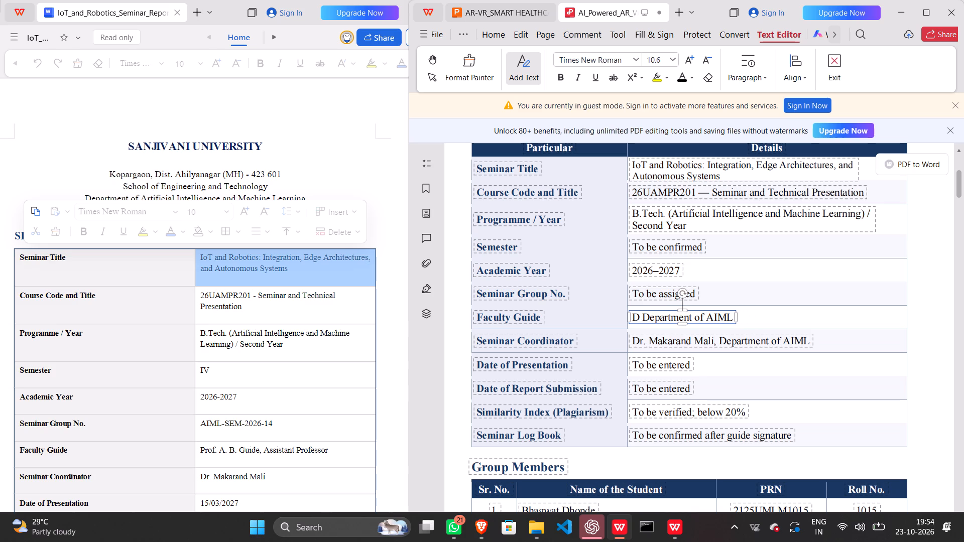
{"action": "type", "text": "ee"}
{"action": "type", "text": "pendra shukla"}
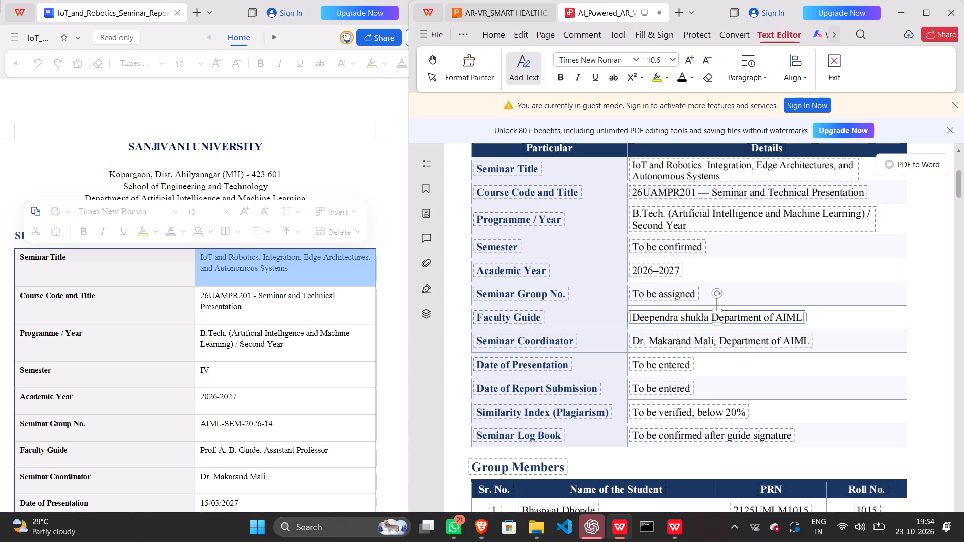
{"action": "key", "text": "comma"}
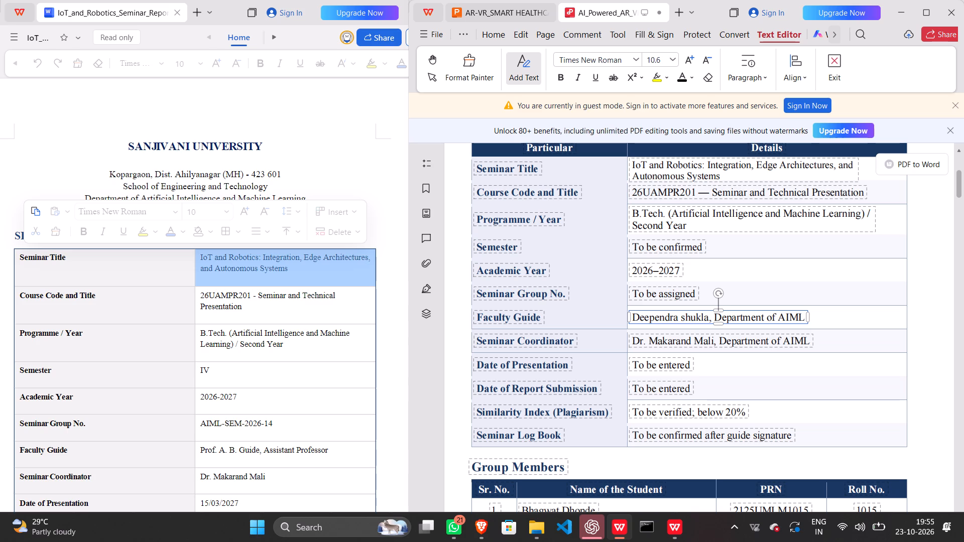
Delete the student name in row 1 of the PDF's Group Members table.
{"action": "scroll", "coordinate": [706, 361], "scroll_direction": "down", "scroll_amount": 1}
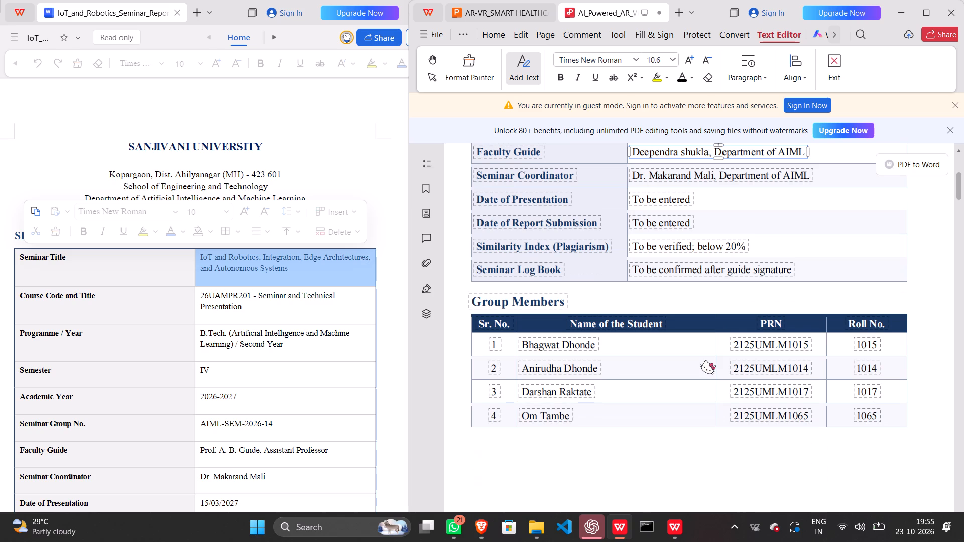
{"action": "scroll", "coordinate": [706, 361], "scroll_direction": "down", "scroll_amount": 1}
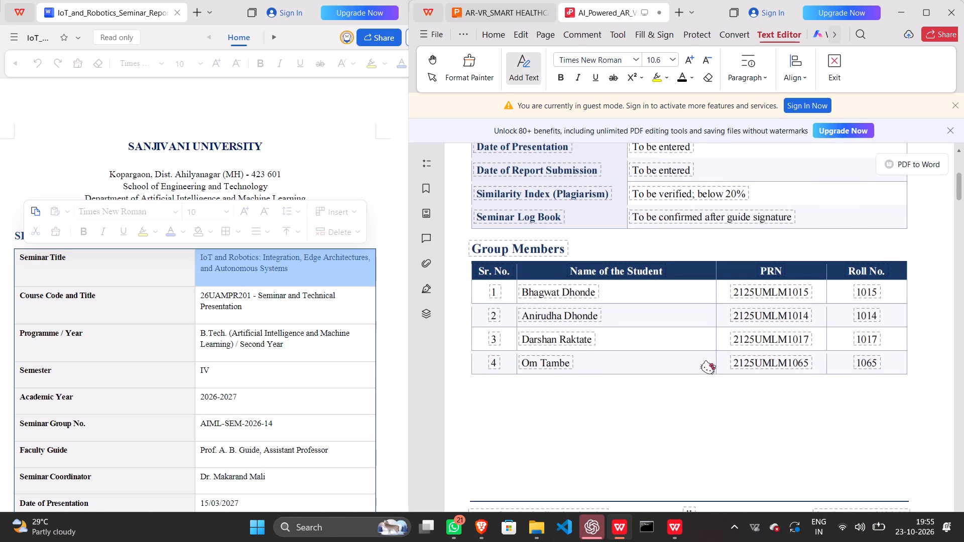
{"action": "scroll", "coordinate": [706, 361], "scroll_direction": "down", "scroll_amount": 1}
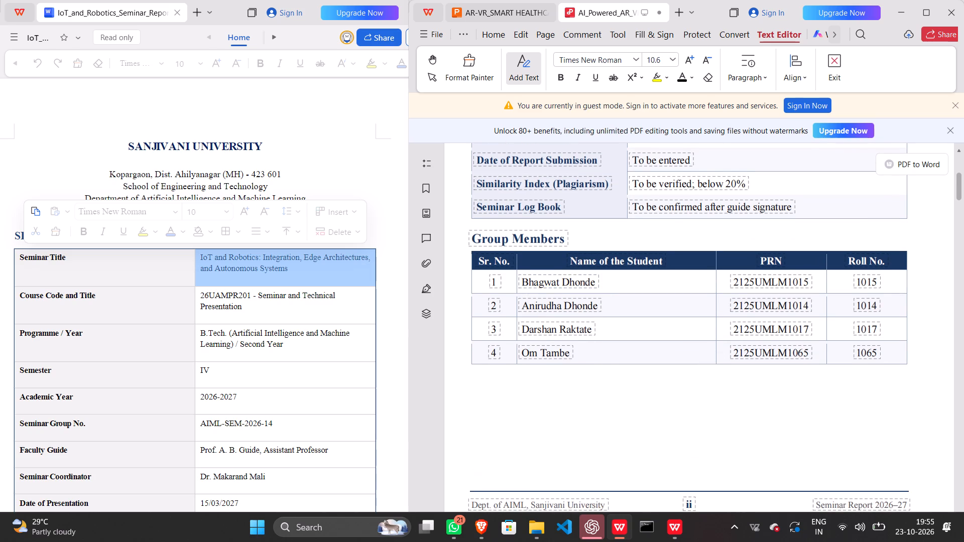
{"action": "left_click_drag", "start_coordinate": [594, 283], "coordinate": [533, 339]}
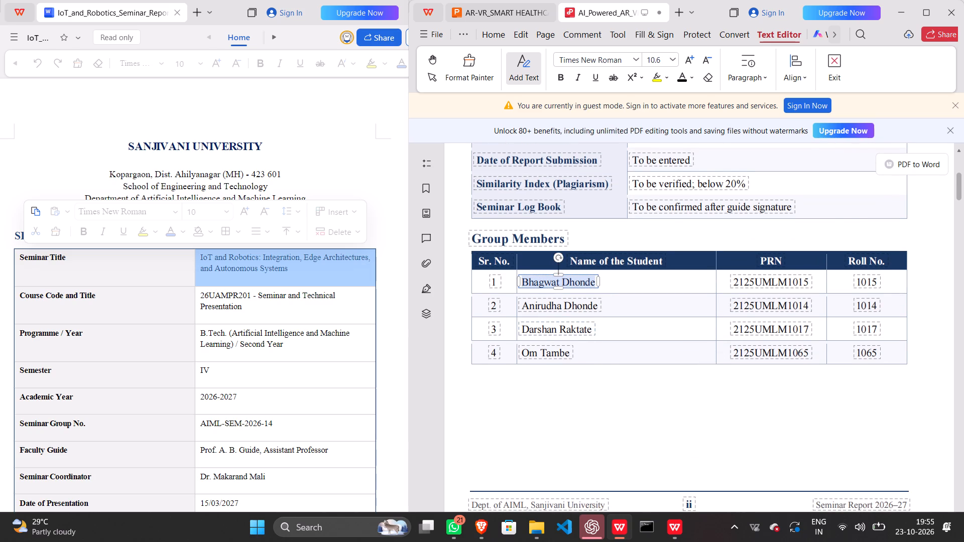
{"action": "left_click_drag", "start_coordinate": [533, 339], "coordinate": [650, 268]}
{"action": "key", "text": "Delete"}
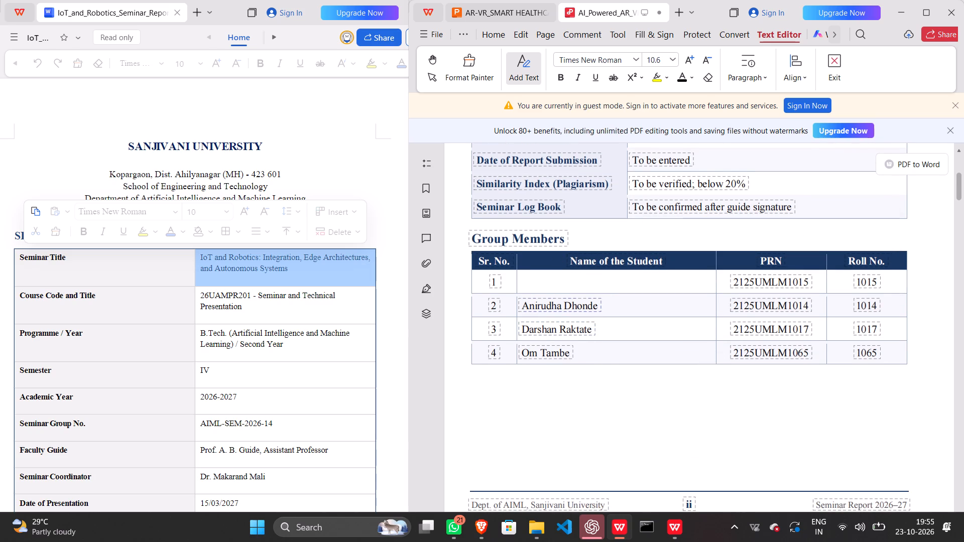
Copy the first student's serial number and name from the Word report's Group Members table.
{"action": "scroll", "coordinate": [156, 316], "scroll_direction": "down", "scroll_amount": 3}
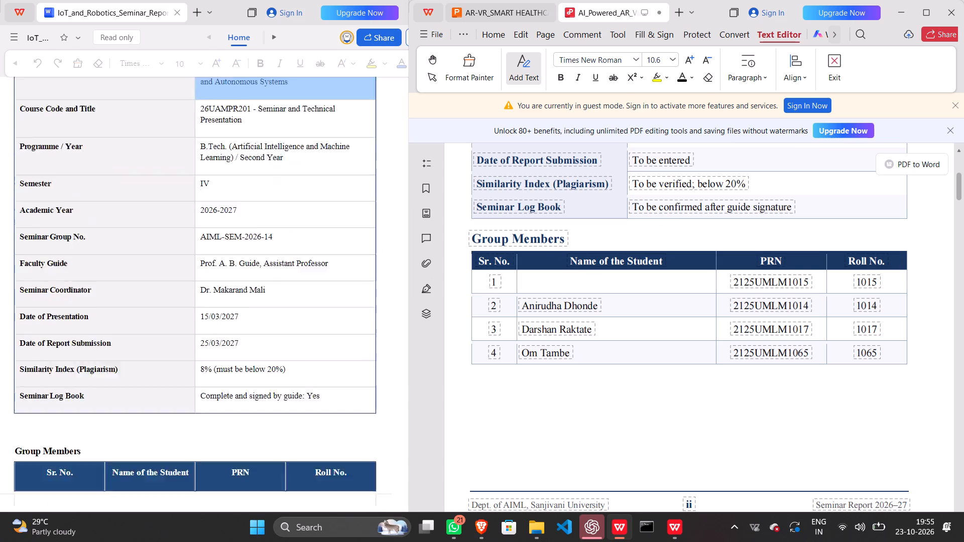
{"action": "scroll", "coordinate": [156, 316], "scroll_direction": "down", "scroll_amount": 4}
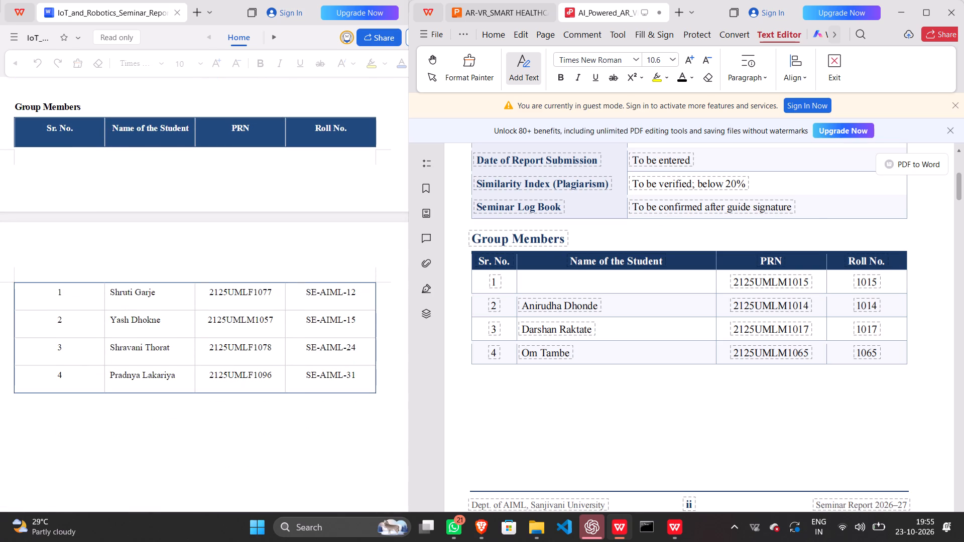
{"action": "left_click_drag", "start_coordinate": [109, 292], "coordinate": [155, 294]}
{"action": "left_click_drag", "start_coordinate": [155, 294], "coordinate": [97, 288]}
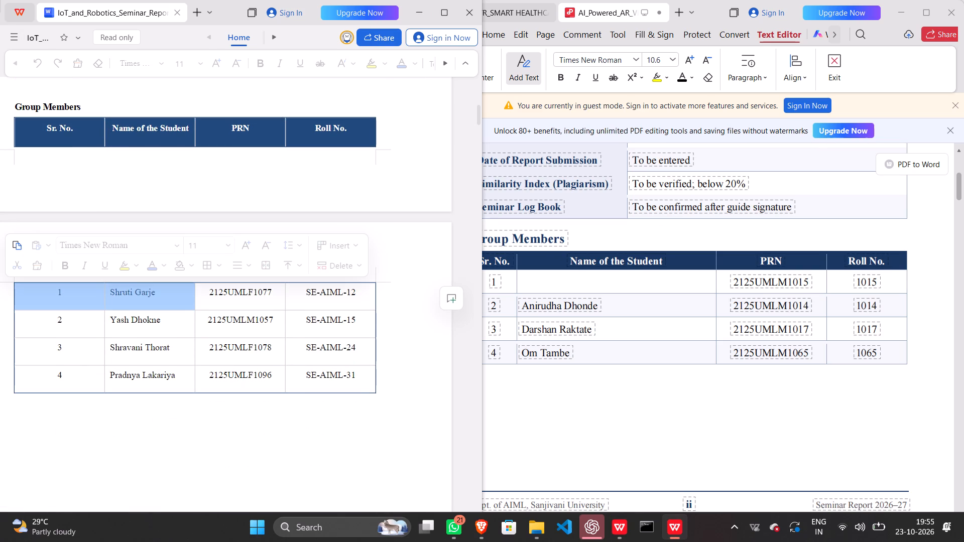
{"action": "key", "text": "ctrl+c"}
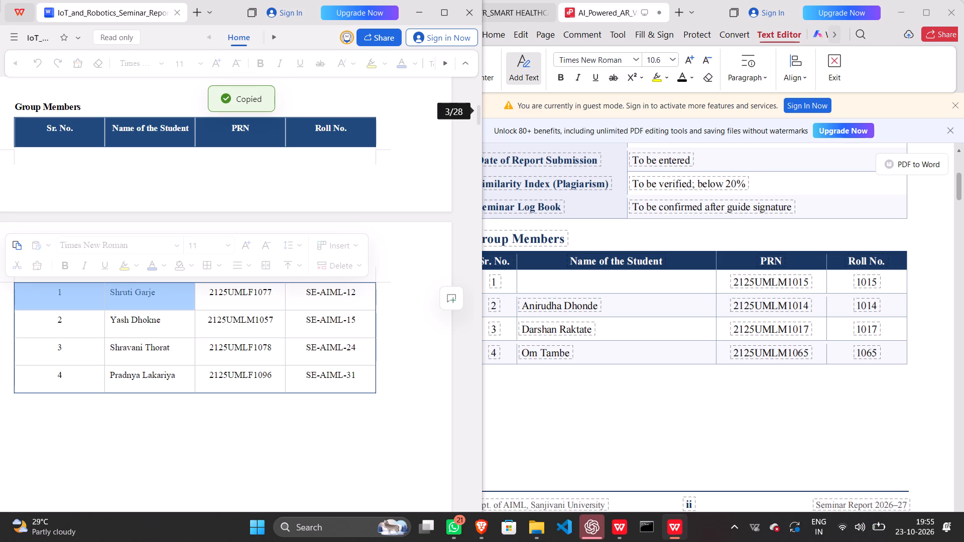
Paste the first student's name into row 1 of the PDF's Group Members table and remove the extra leading 1.
{"action": "left_click", "coordinate": [530, 279]}
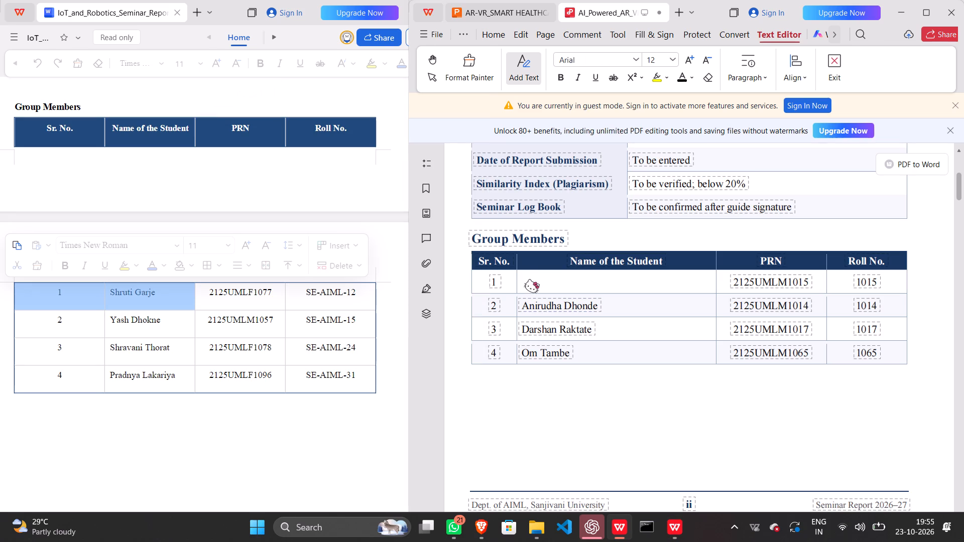
{"action": "key", "text": "ctrl+v"}
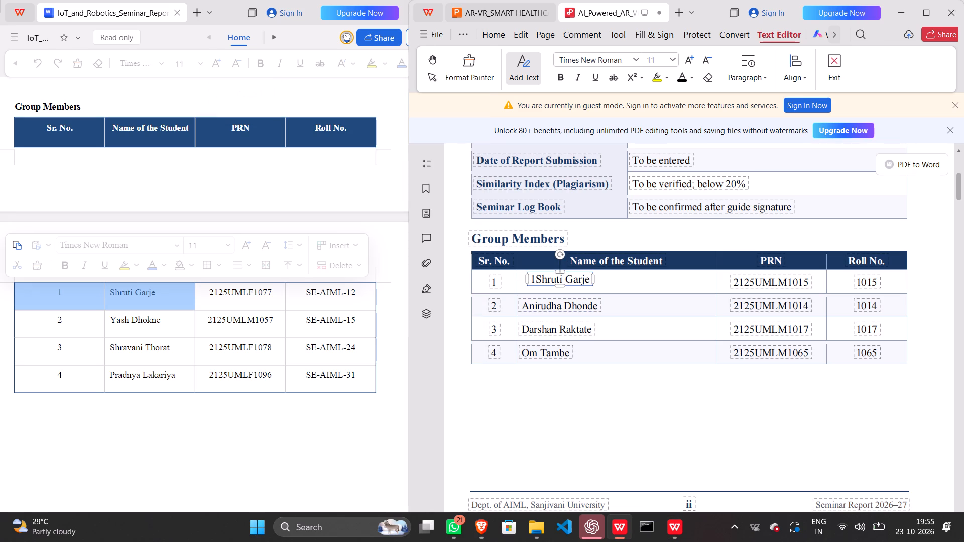
{"action": "left_click", "coordinate": [537, 281]}
{"action": "key", "text": "BackSpace"}
{"action": "key", "text": "BackSpace"}
{"action": "key", "text": "BackSpace"}
{"action": "key", "text": "BackSpace"}
{"action": "key", "text": "BackSpace"}
{"action": "key", "text": "BackSpace"}
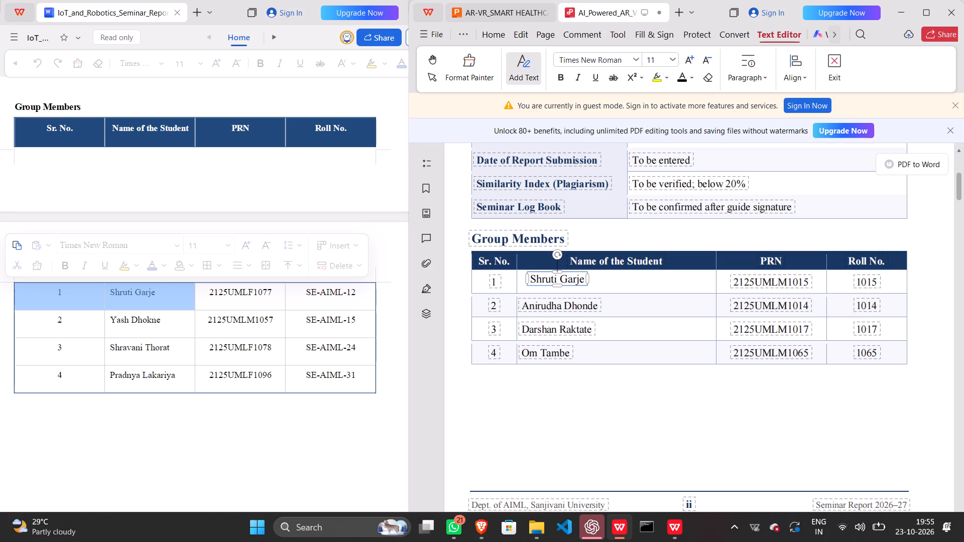
{"action": "key", "text": "BackSpace"}
{"action": "left_click", "coordinate": [600, 403]}
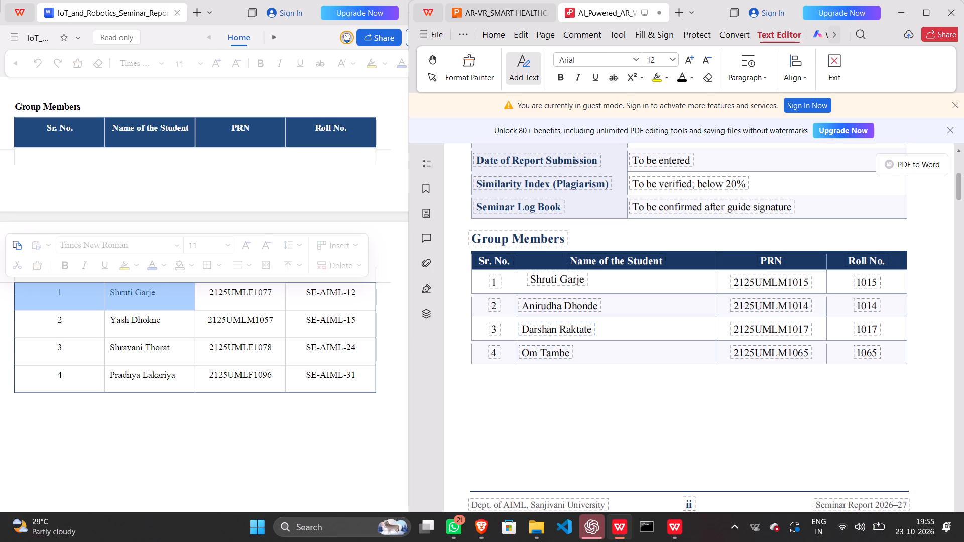
Delete the student name in row 2 of the PDF's Group Members table.
{"action": "left_click_drag", "start_coordinate": [597, 308], "coordinate": [533, 314]}
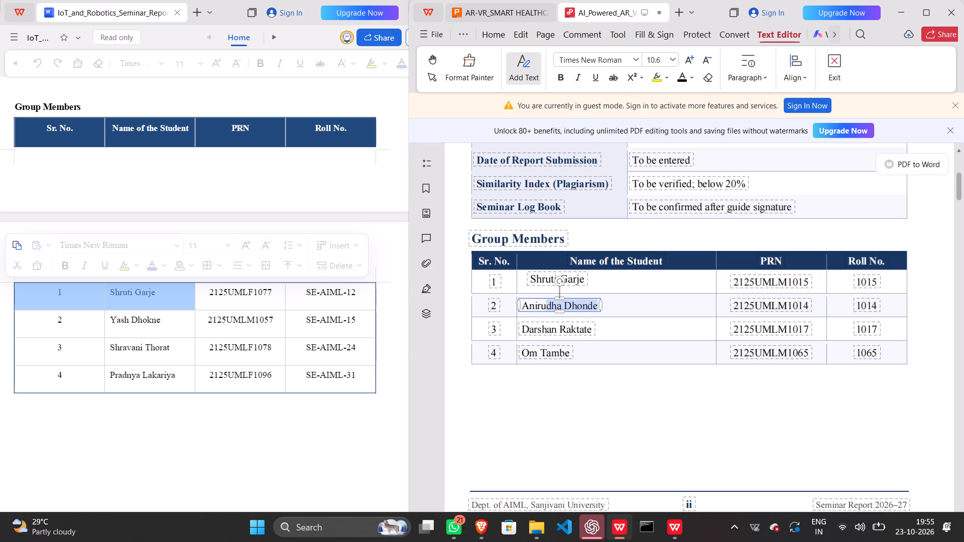
{"action": "left_click_drag", "start_coordinate": [533, 314], "coordinate": [528, 308]}
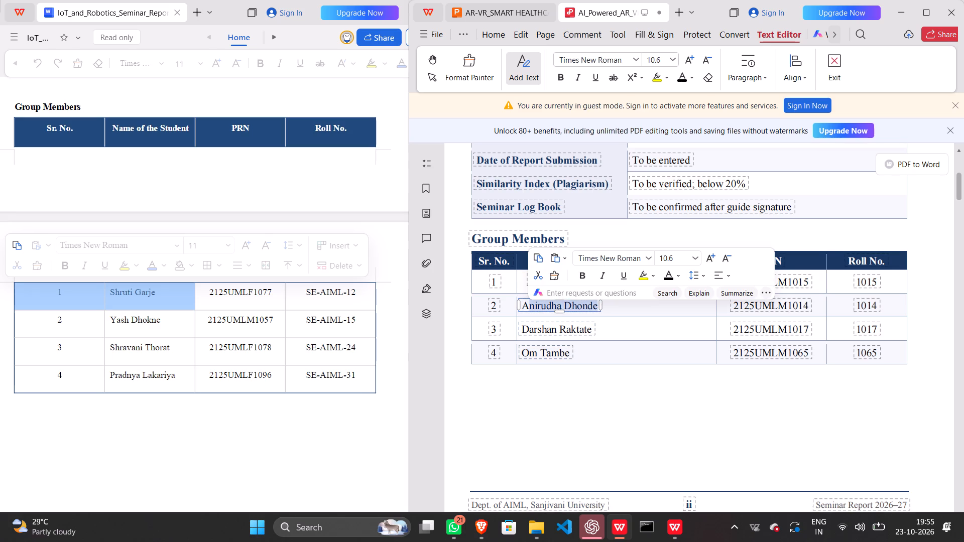
{"action": "key", "text": "Delete"}
{"action": "key", "text": "BackSpace"}
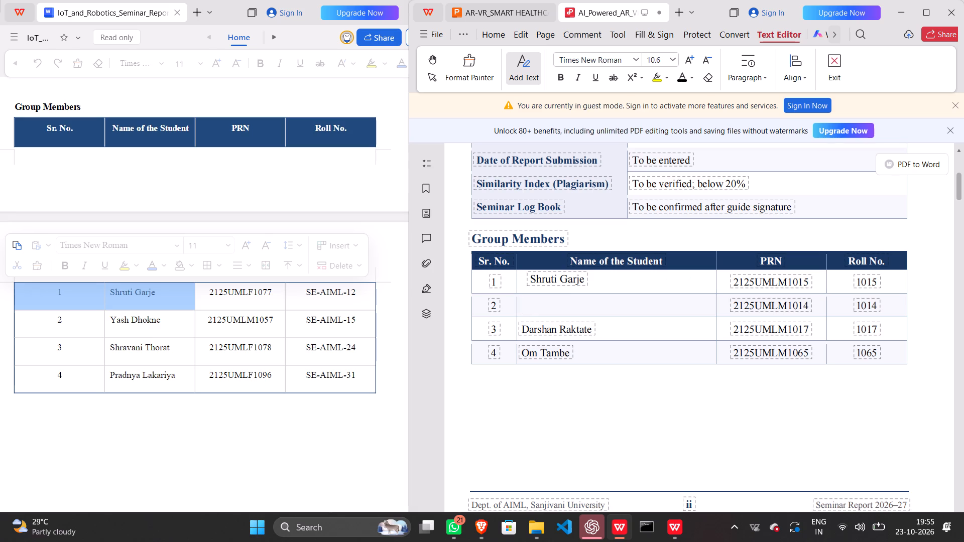
Delete the student name in row 3 of the PDF's Group Members table.
{"action": "left_click", "coordinate": [590, 330]}
{"action": "key", "text": "BackSpace"}
{"action": "key", "text": "BackSpace"}
{"action": "key", "text": "BackSpace"}
{"action": "key", "text": "BackSpace"}
{"action": "key", "text": "BackSpace"}
{"action": "key", "text": "BackSpace"}
{"action": "key", "text": "BackSpace"}
{"action": "key", "text": "BackSpace"}
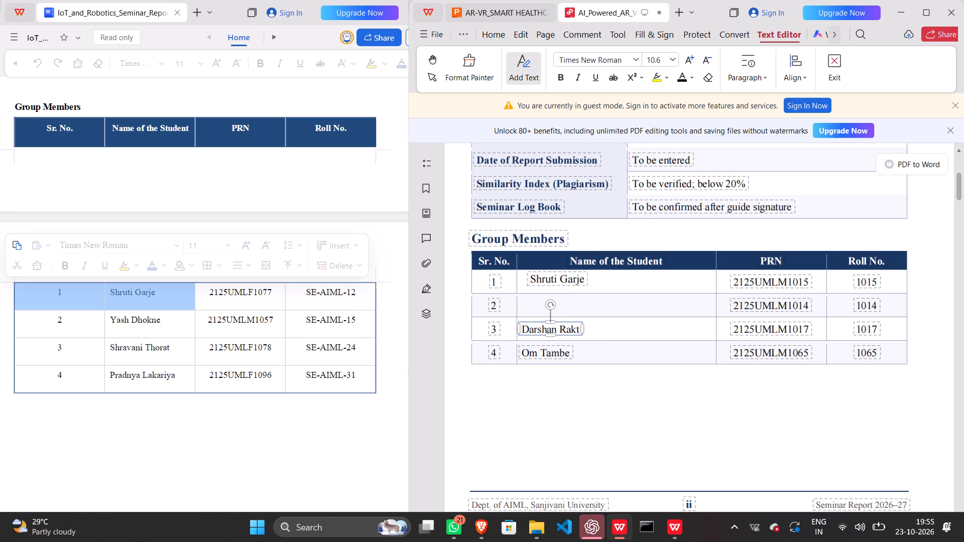
{"action": "key", "text": "BackSpace"}
{"action": "key", "text": "BackSpace"}
{"action": "key", "text": "BackSpace"}
{"action": "key", "text": "BackSpace"}
{"action": "key", "text": "BackSpace"}
{"action": "key", "text": "BackSpace"}
{"action": "key", "text": "BackSpace"}
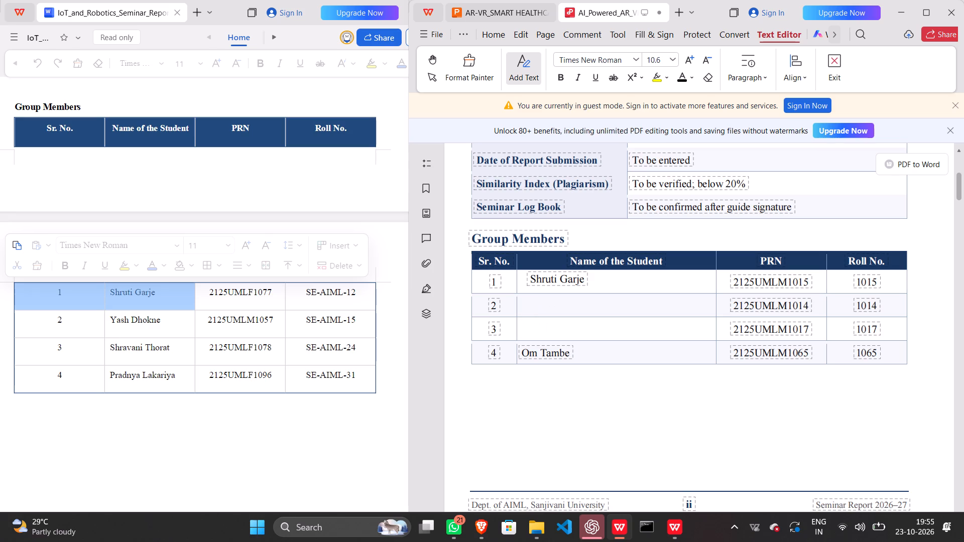
Delete the student name in row 4 of the PDF's Group Members table.
{"action": "left_click", "coordinate": [569, 352]}
{"action": "key", "text": "BackSpace"}
{"action": "key", "text": "BackSpace"}
{"action": "key", "text": "BackSpace"}
{"action": "key", "text": "BackSpace"}
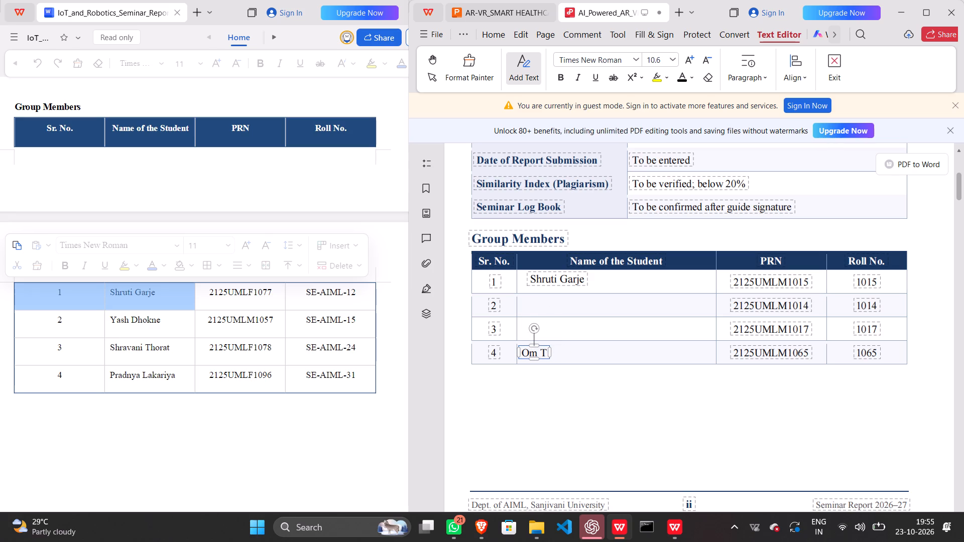
{"action": "key", "text": "BackSpace"}
{"action": "key", "text": "BackSpace"}
{"action": "key", "text": "BackSpace"}
{"action": "key", "text": "BackSpace"}
Copy the second student's name from the PDF's cover page table into the empty row 2 name cell of the Group Members table.
{"action": "scroll", "coordinate": [569, 352], "scroll_direction": "up", "scroll_amount": 5}
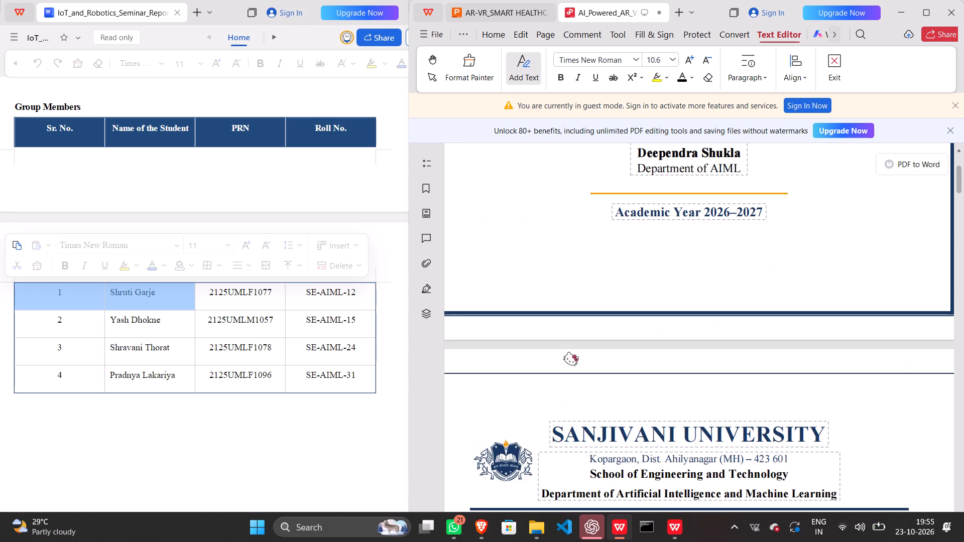
{"action": "scroll", "coordinate": [569, 352], "scroll_direction": "up", "scroll_amount": 1}
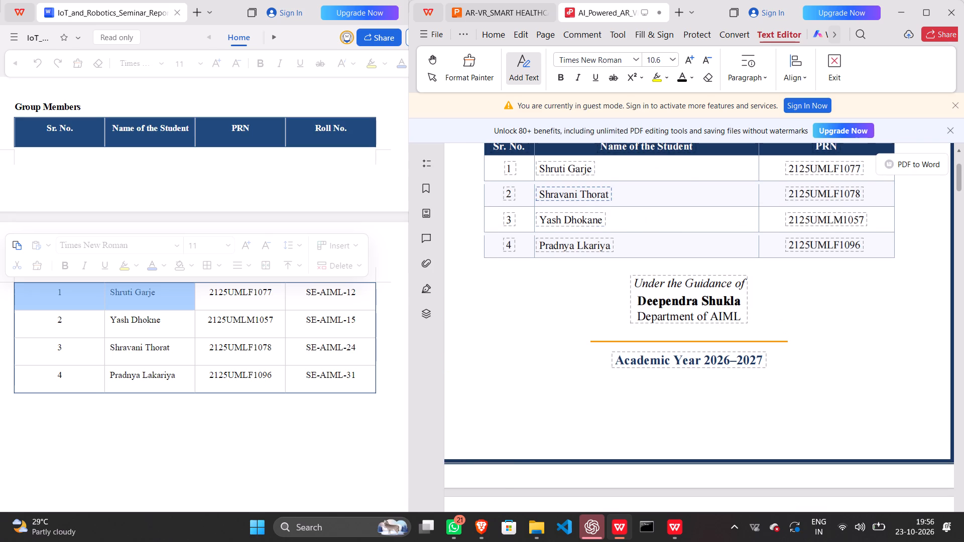
{"action": "left_click_drag", "start_coordinate": [541, 193], "coordinate": [608, 197]}
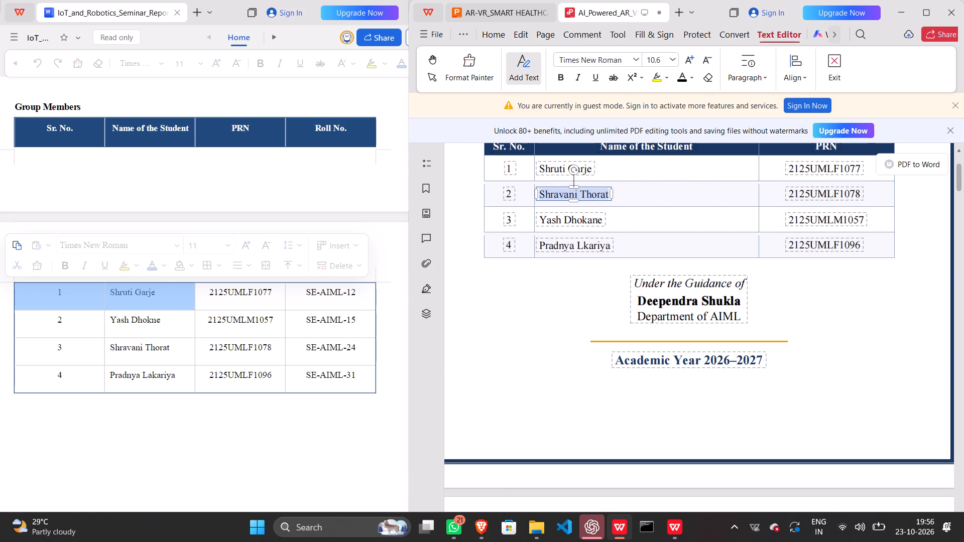
{"action": "key", "text": "ctrl+c"}
{"action": "scroll", "coordinate": [644, 222], "scroll_direction": "down", "scroll_amount": 3}
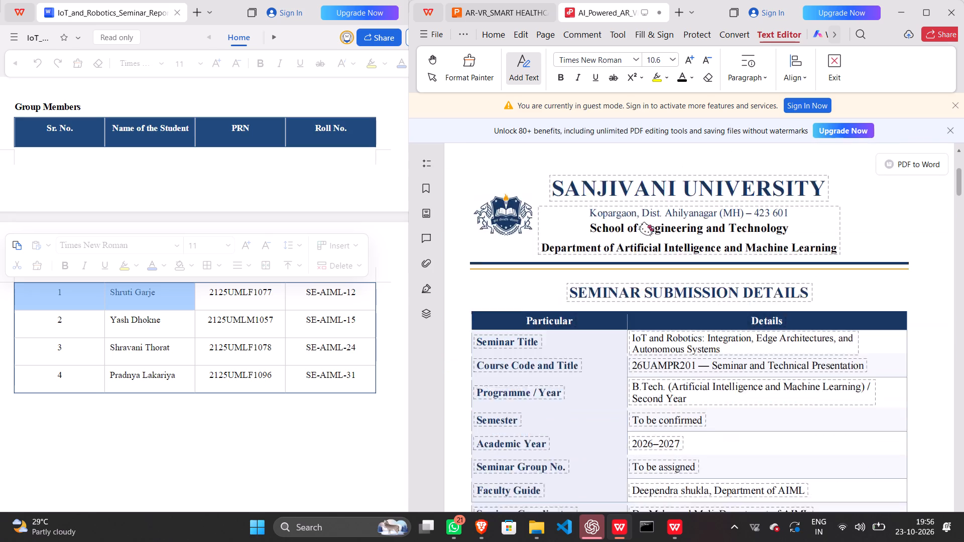
{"action": "scroll", "coordinate": [644, 222], "scroll_direction": "down", "scroll_amount": 4}
{"action": "left_click", "coordinate": [546, 241]}
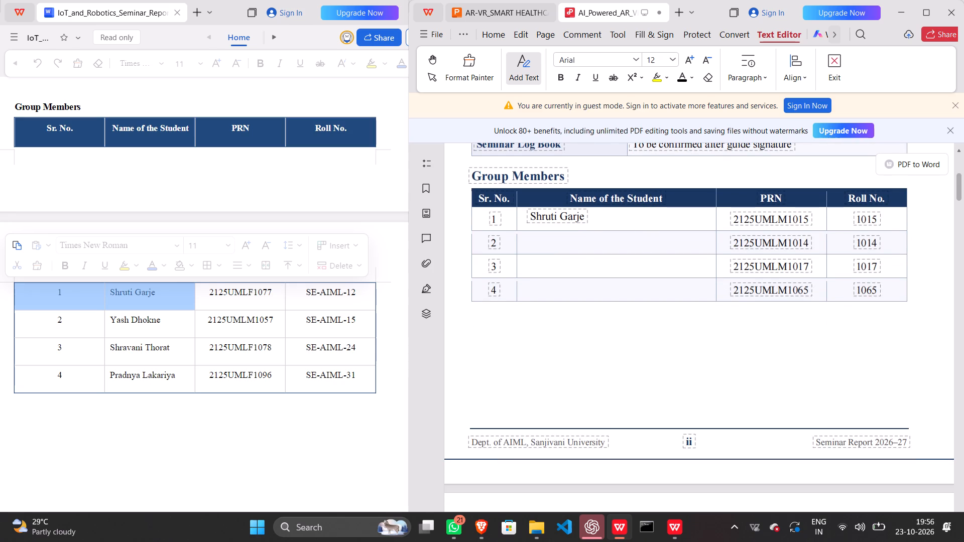
{"action": "left_click", "coordinate": [546, 241]}
{"action": "key", "text": "ctrl+v"}
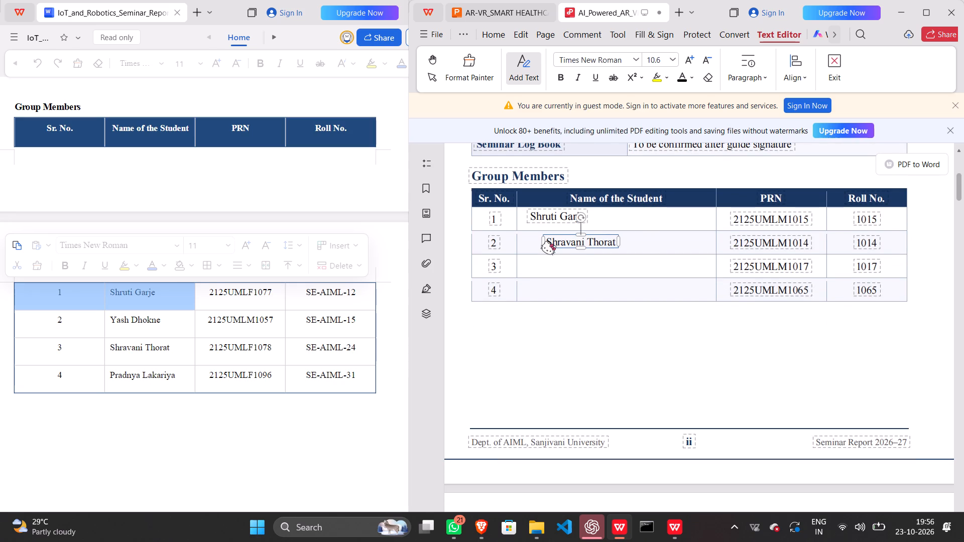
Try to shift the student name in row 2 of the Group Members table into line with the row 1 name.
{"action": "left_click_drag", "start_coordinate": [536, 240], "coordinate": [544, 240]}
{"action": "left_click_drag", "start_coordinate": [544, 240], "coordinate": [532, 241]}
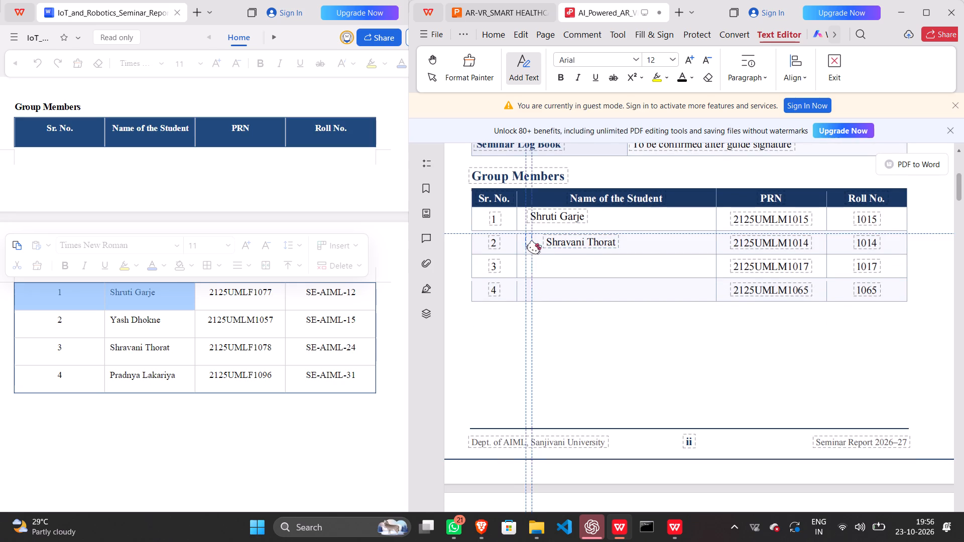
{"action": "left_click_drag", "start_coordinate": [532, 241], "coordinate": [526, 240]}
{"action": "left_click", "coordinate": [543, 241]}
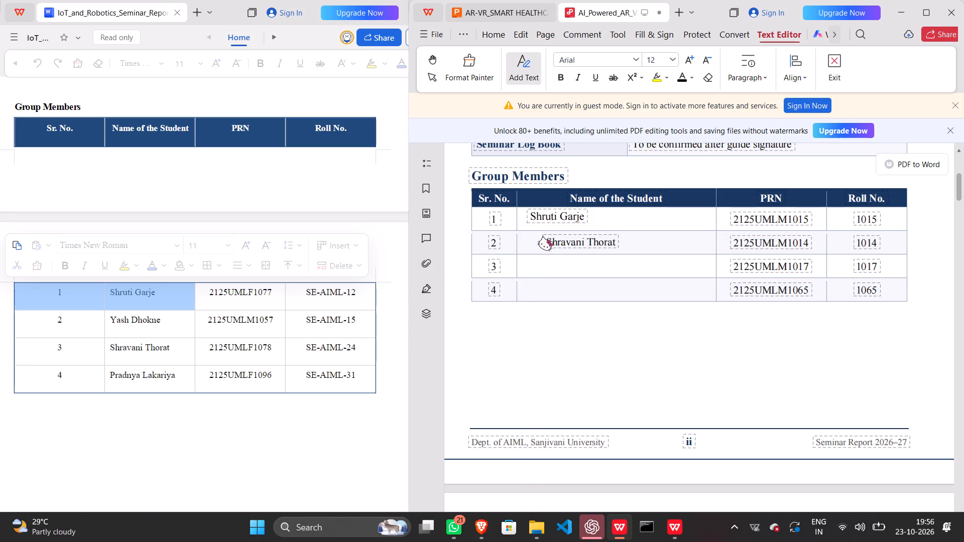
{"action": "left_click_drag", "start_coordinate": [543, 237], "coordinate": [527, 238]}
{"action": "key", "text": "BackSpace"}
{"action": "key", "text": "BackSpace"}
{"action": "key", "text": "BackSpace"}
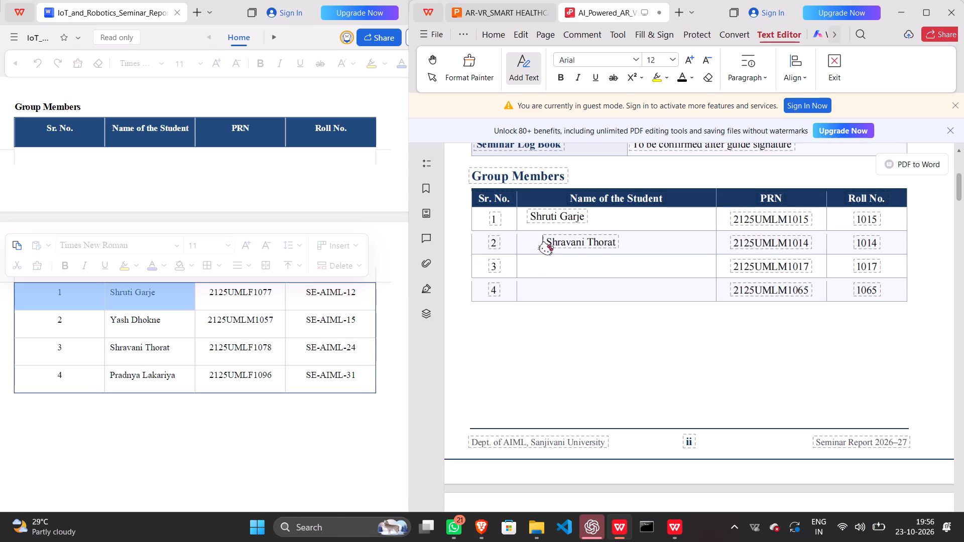
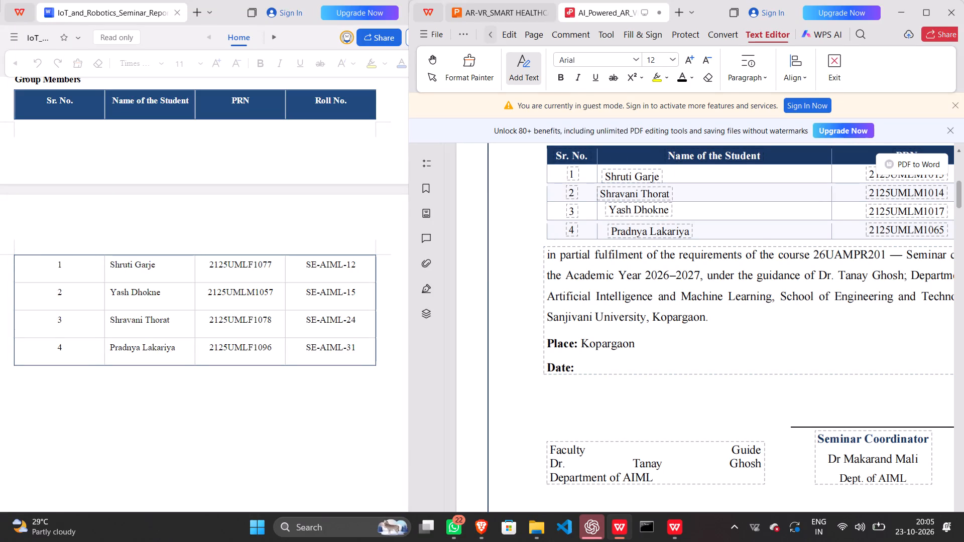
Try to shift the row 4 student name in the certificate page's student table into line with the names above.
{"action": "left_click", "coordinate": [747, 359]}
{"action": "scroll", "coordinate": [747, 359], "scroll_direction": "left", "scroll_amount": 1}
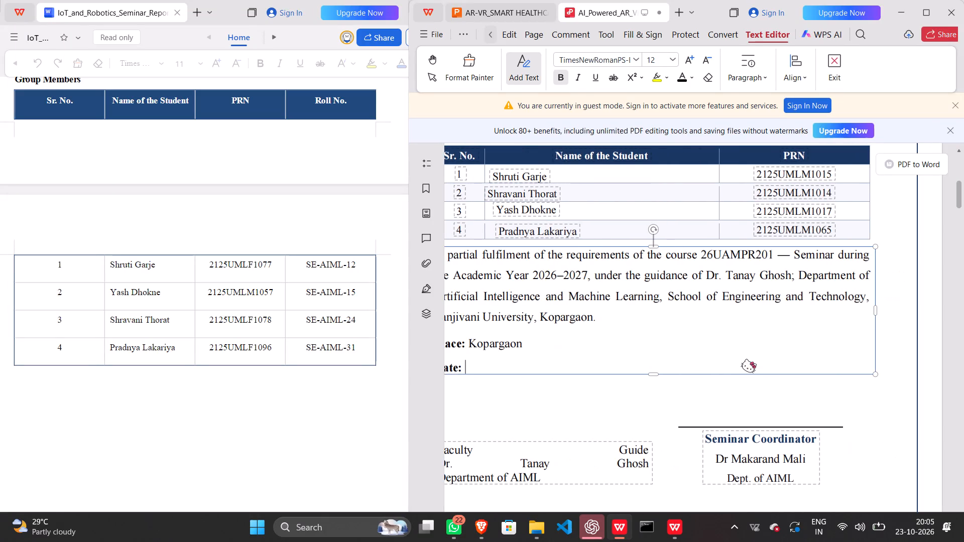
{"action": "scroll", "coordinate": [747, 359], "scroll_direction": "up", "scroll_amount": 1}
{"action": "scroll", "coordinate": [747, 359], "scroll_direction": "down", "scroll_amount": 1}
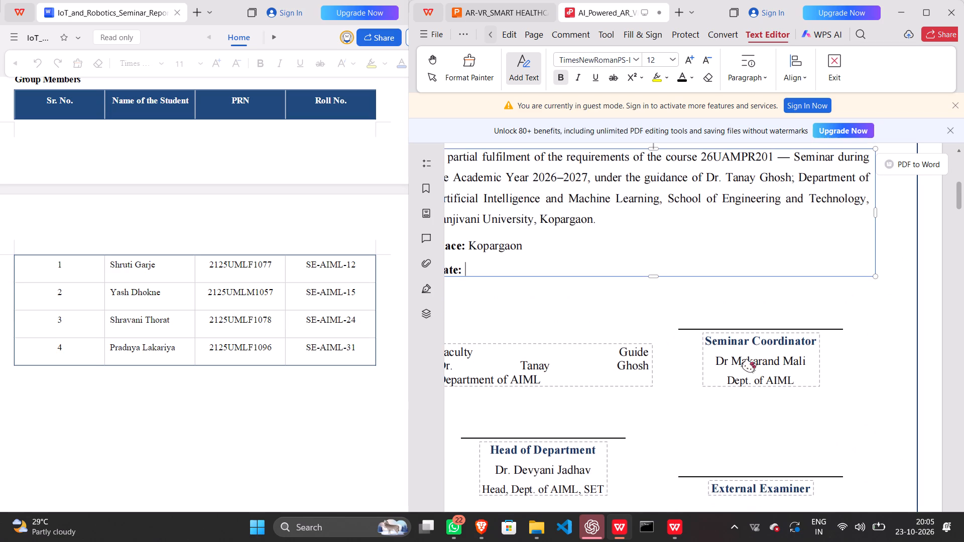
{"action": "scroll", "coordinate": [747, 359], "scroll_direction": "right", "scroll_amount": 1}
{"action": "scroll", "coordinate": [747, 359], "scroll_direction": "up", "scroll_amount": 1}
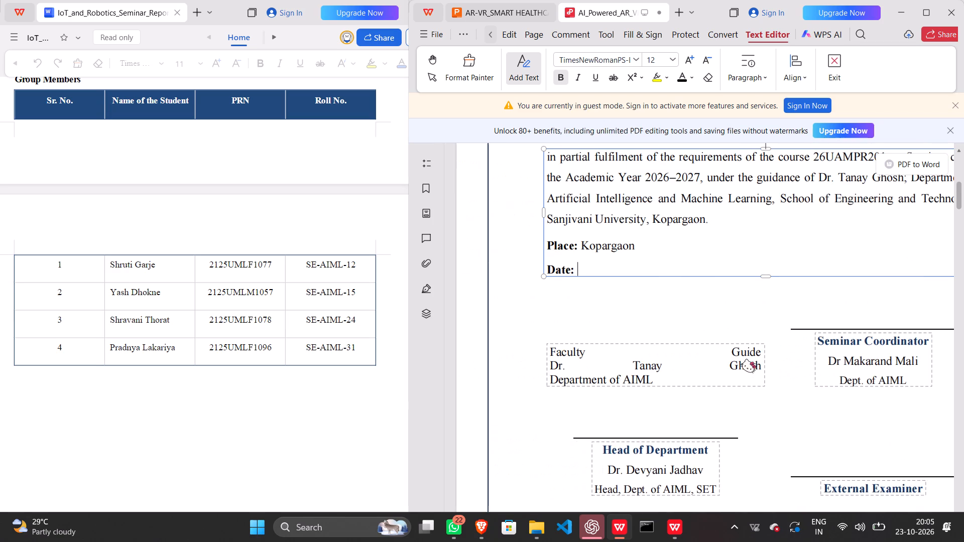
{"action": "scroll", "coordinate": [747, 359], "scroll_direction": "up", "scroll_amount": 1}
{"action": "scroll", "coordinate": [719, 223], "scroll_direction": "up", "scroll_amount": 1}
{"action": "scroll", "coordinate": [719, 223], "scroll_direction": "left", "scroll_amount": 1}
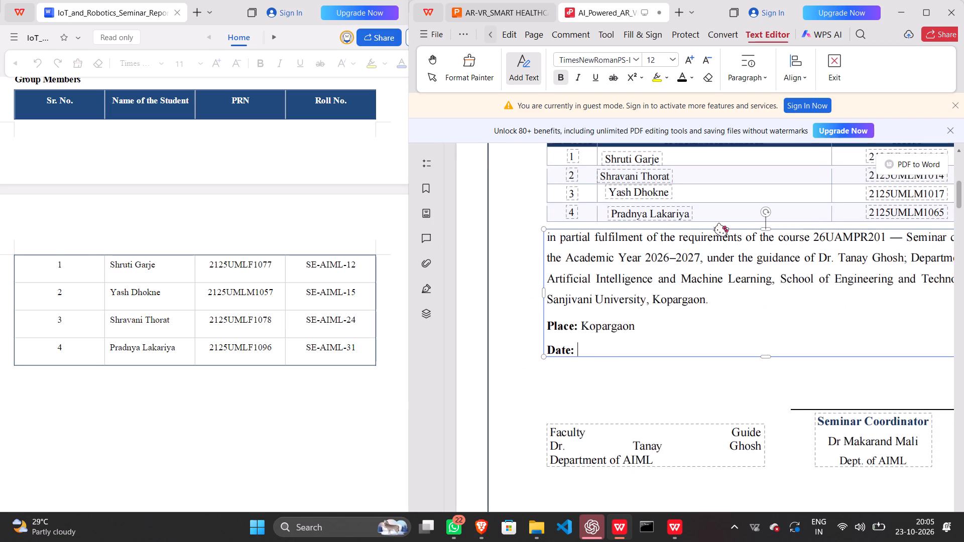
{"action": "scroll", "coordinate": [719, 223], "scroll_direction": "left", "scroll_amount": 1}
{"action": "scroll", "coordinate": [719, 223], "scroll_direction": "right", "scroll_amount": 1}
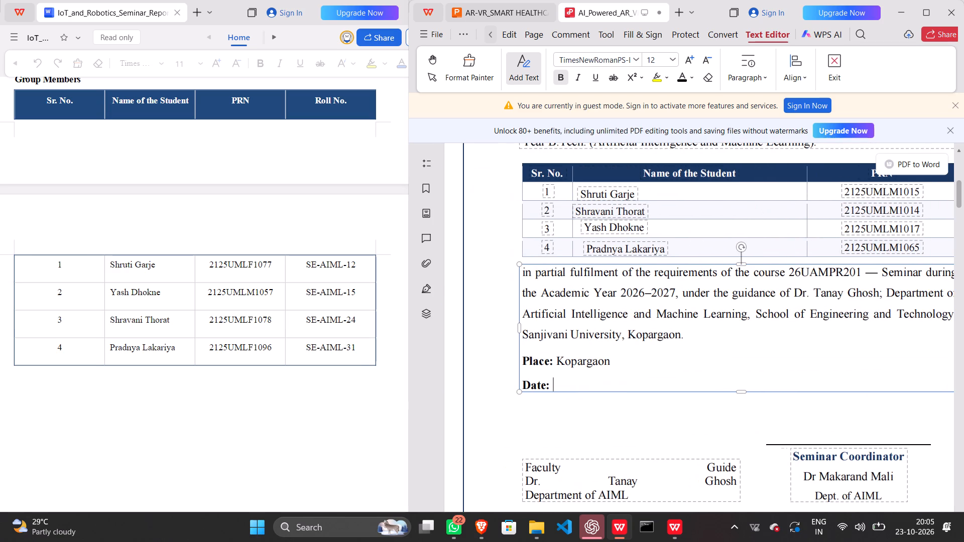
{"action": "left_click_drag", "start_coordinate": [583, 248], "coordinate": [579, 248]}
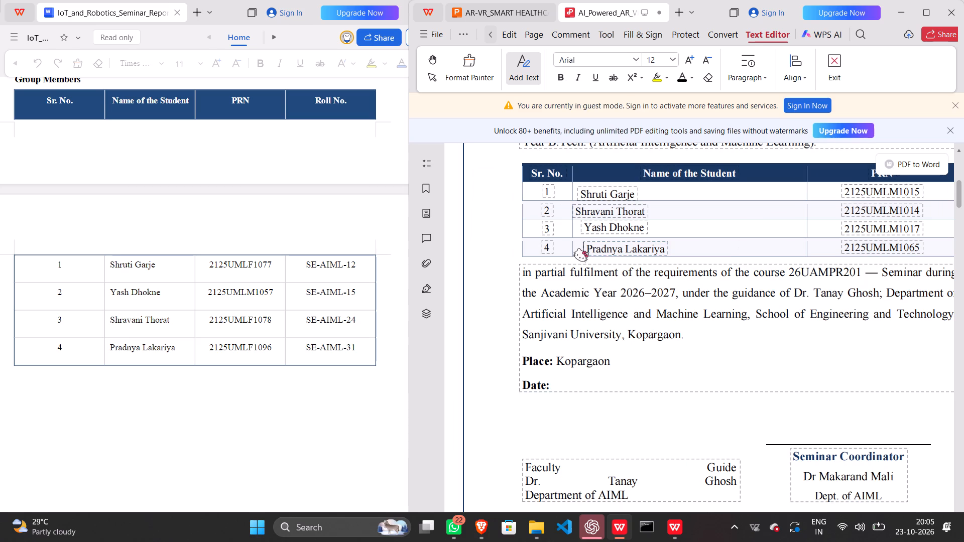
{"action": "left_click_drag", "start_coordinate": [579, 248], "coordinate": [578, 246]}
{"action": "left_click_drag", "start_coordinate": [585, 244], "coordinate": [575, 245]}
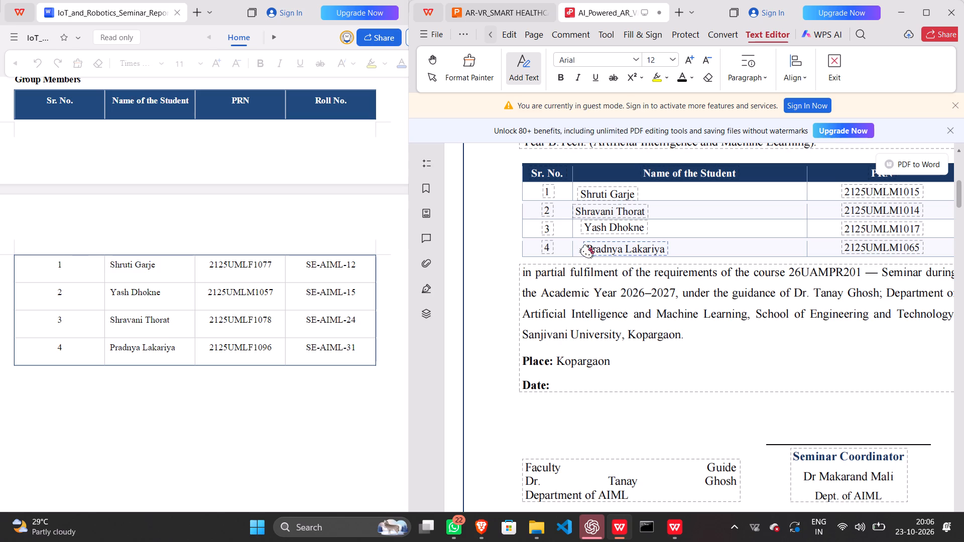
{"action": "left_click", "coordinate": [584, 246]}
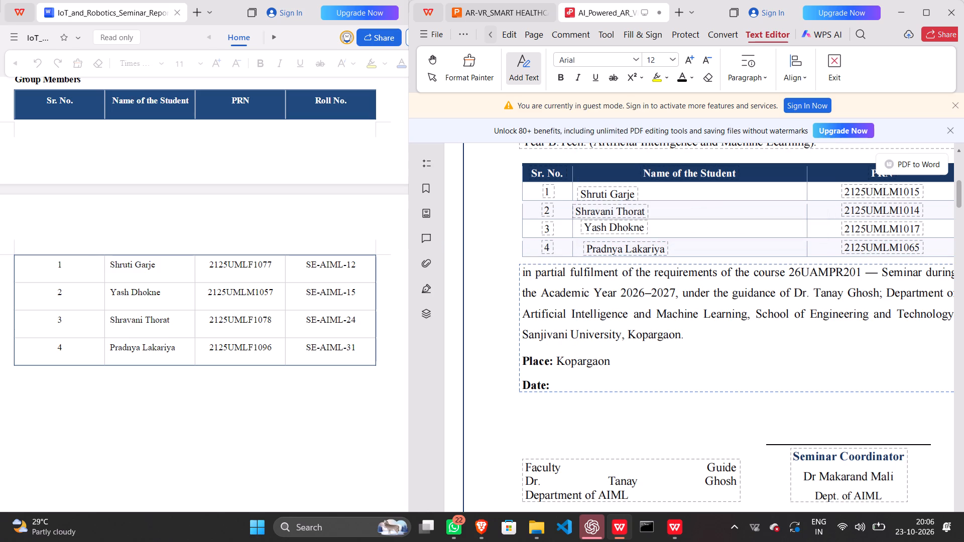
Replace the guide's title and name in the certificate's closing paragraph with the new faculty guide's name.
{"action": "left_click", "coordinate": [880, 296]}
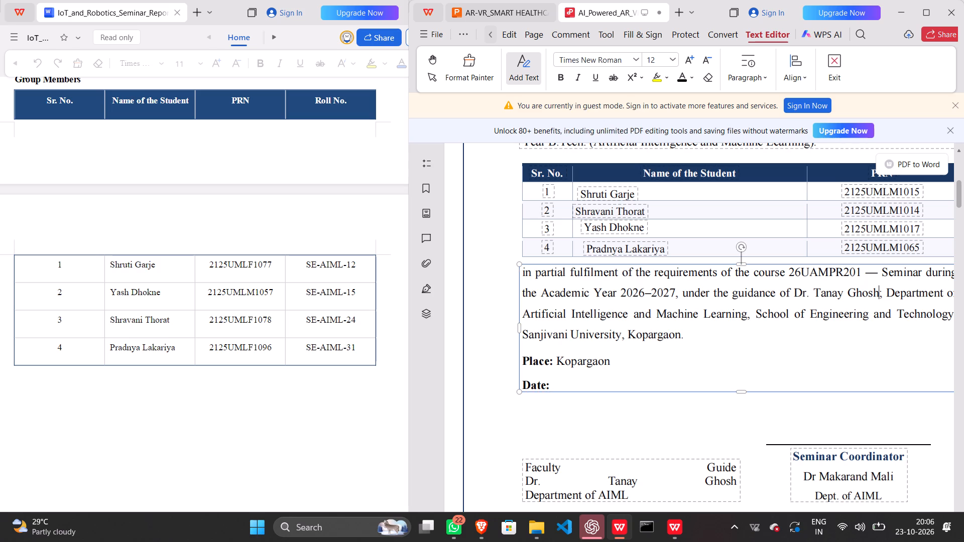
{"action": "left_click", "coordinate": [880, 296]}
{"action": "key", "text": "BackSpace"}
{"action": "key", "text": "BackSpace"}
{"action": "key", "text": "BackSpace"}
{"action": "key", "text": "BackSpace"}
{"action": "key", "text": "BackSpace"}
{"action": "key", "text": "BackSpace"}
{"action": "key", "text": "BackSpace"}
{"action": "key", "text": "BackSpace"}
{"action": "key", "text": "BackSpace"}
{"action": "key", "text": "BackSpace"}
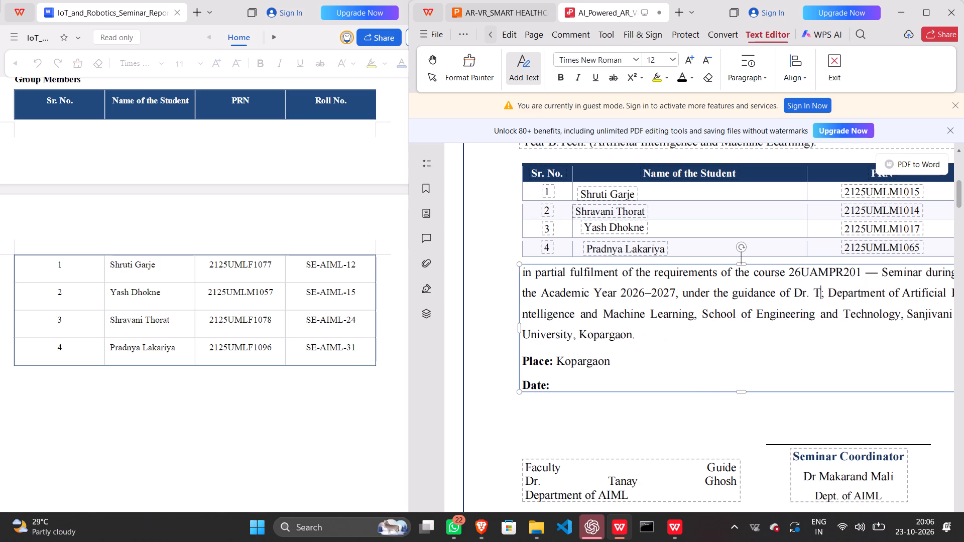
{"action": "key", "text": "BackSpace"}
{"action": "key", "text": "BackSpace"}
{"action": "key", "text": "BackSpace"}
{"action": "key", "text": "BackSpace"}
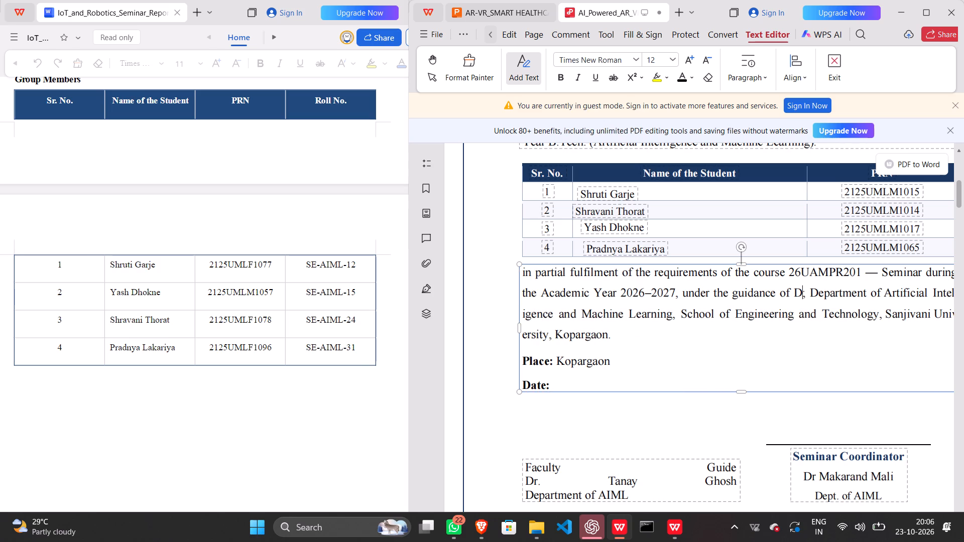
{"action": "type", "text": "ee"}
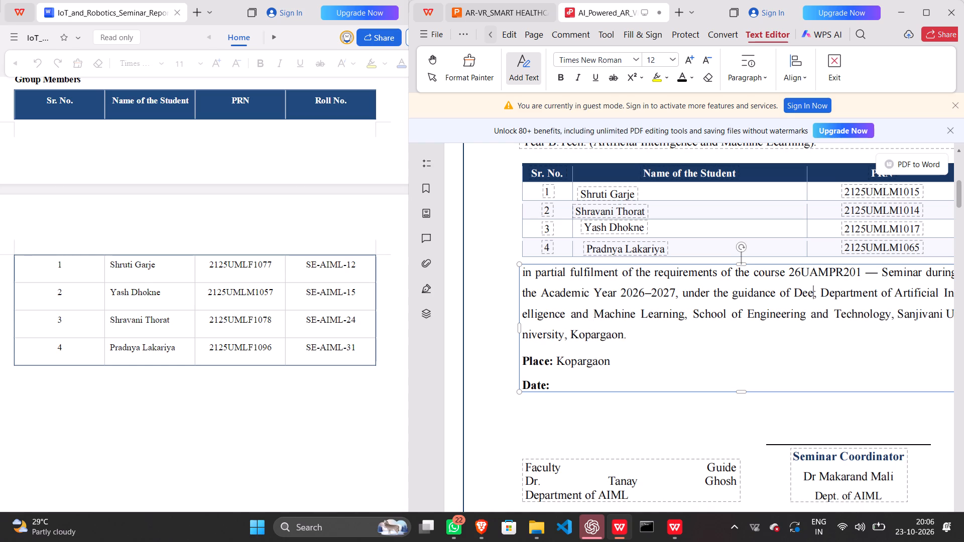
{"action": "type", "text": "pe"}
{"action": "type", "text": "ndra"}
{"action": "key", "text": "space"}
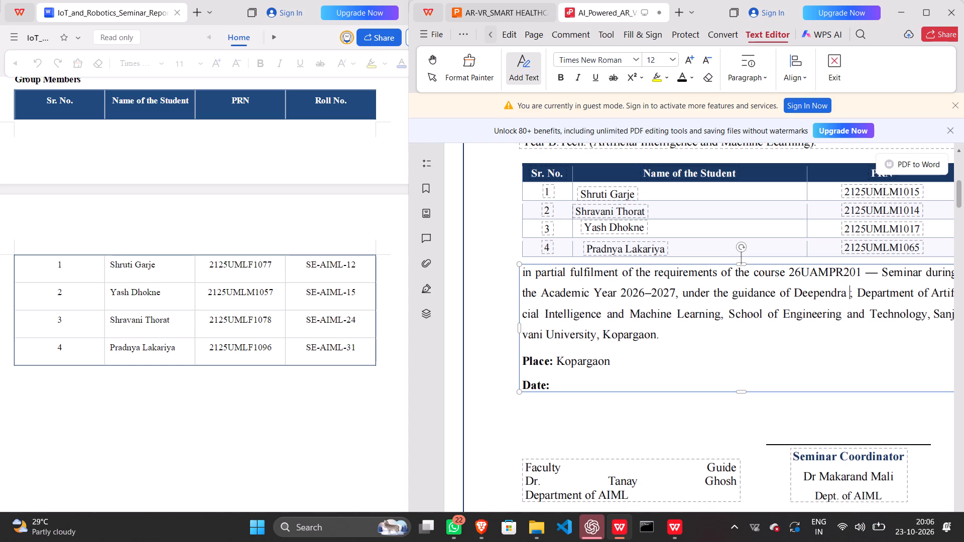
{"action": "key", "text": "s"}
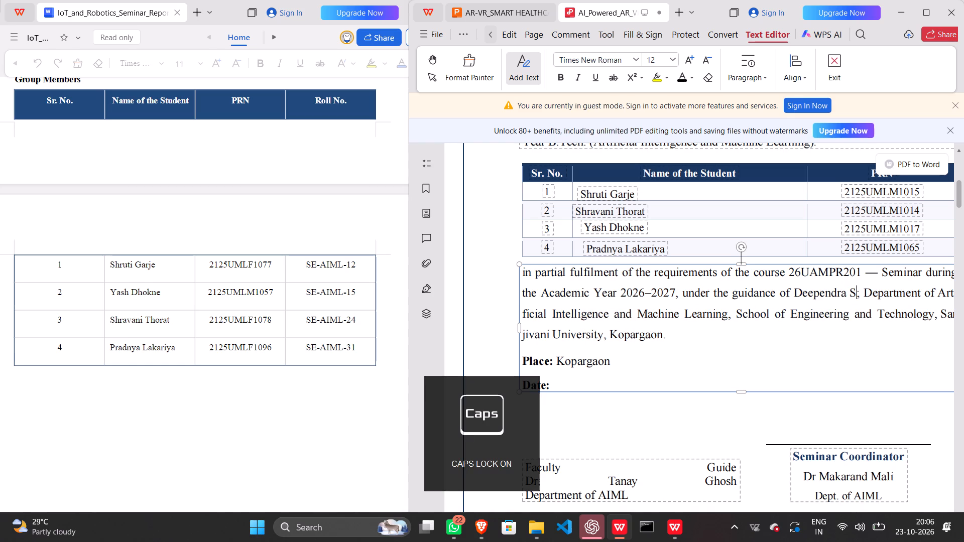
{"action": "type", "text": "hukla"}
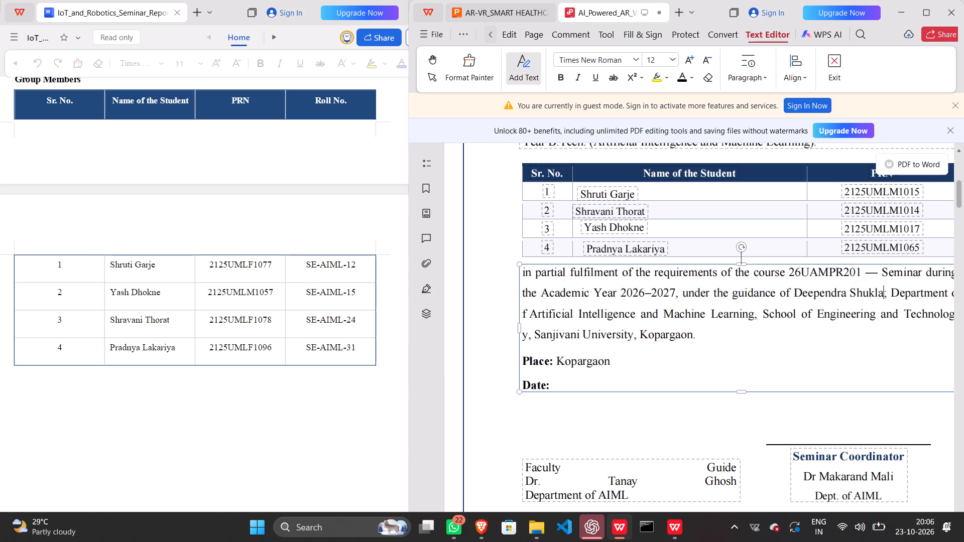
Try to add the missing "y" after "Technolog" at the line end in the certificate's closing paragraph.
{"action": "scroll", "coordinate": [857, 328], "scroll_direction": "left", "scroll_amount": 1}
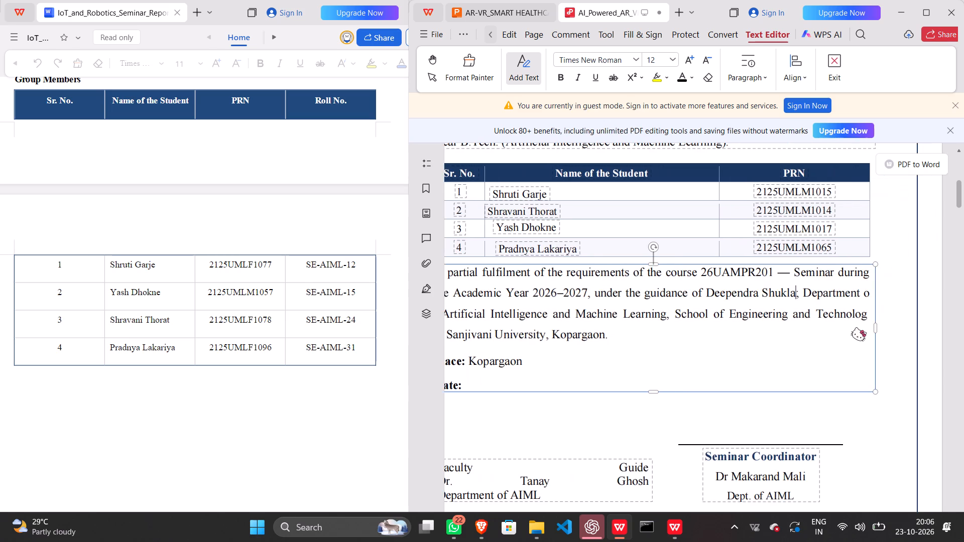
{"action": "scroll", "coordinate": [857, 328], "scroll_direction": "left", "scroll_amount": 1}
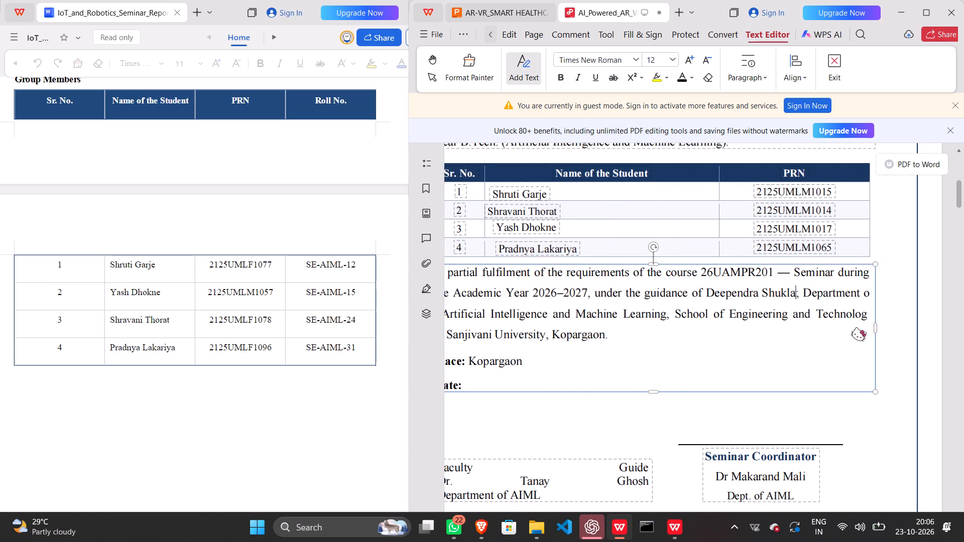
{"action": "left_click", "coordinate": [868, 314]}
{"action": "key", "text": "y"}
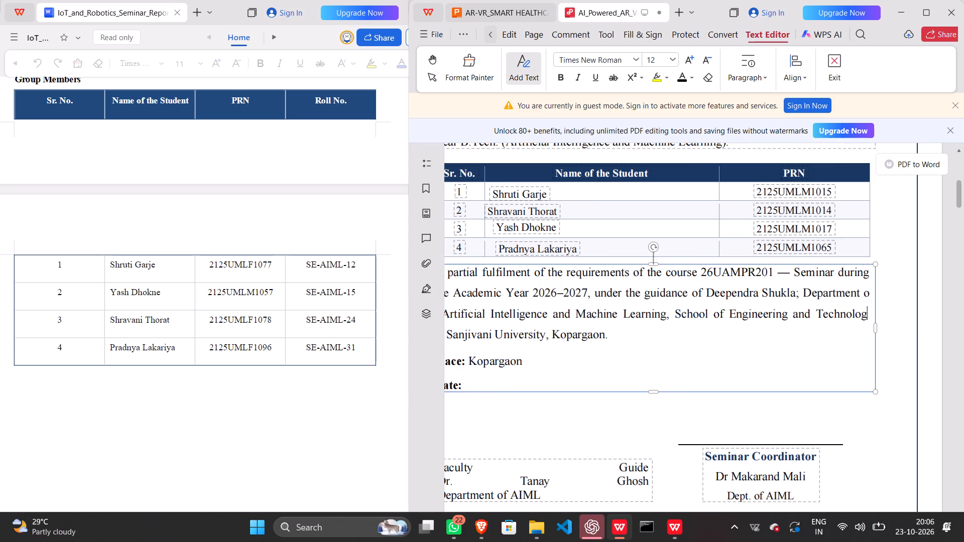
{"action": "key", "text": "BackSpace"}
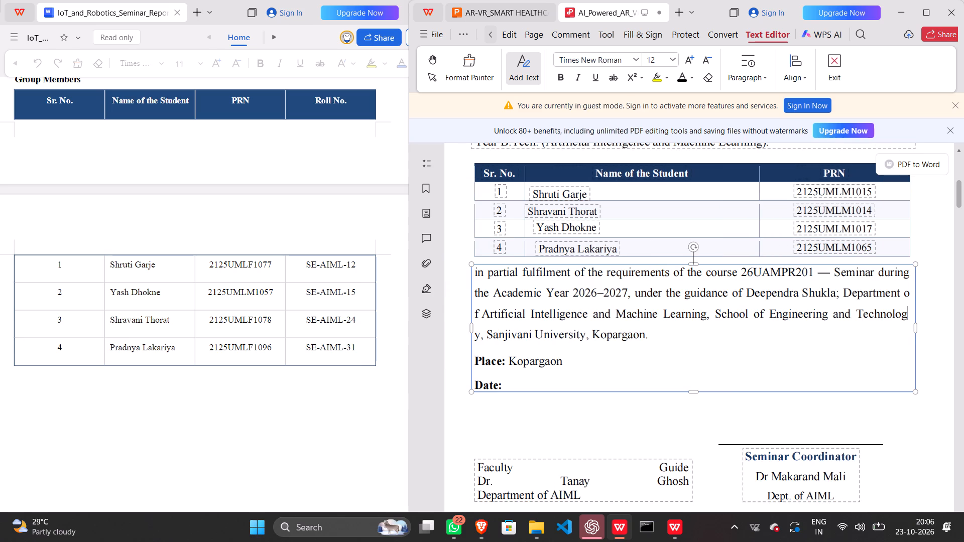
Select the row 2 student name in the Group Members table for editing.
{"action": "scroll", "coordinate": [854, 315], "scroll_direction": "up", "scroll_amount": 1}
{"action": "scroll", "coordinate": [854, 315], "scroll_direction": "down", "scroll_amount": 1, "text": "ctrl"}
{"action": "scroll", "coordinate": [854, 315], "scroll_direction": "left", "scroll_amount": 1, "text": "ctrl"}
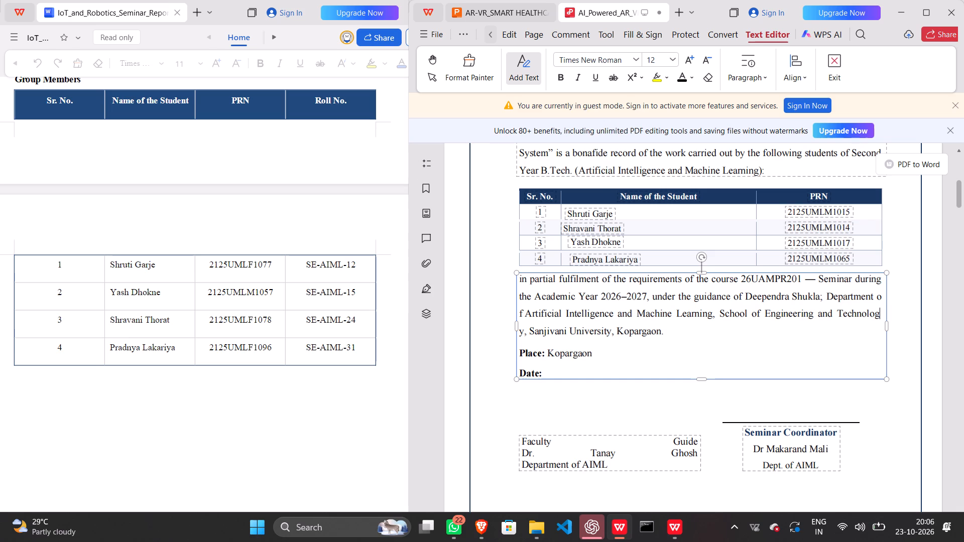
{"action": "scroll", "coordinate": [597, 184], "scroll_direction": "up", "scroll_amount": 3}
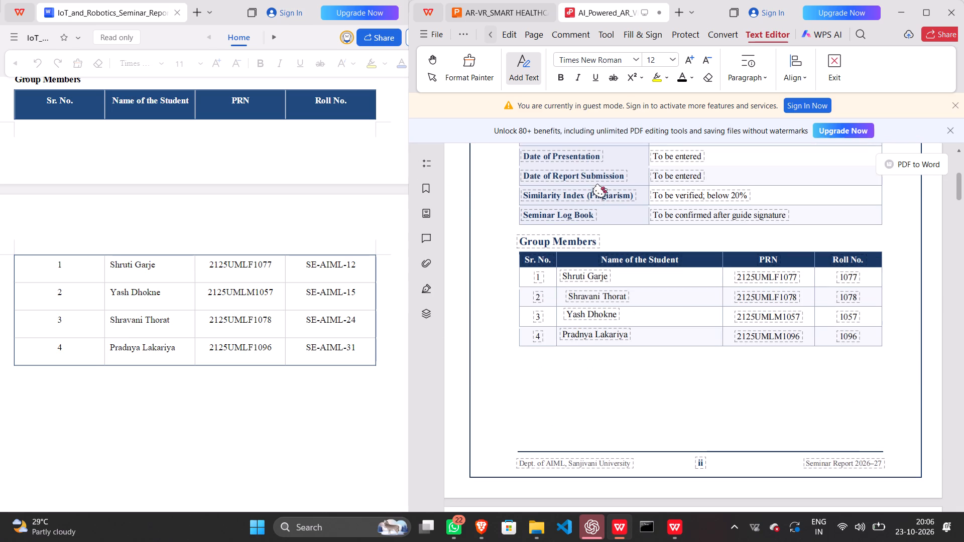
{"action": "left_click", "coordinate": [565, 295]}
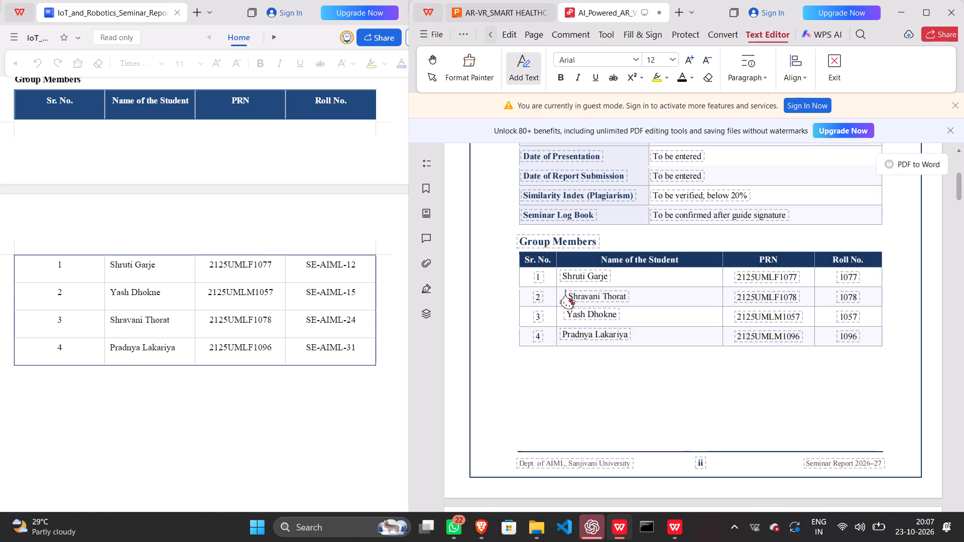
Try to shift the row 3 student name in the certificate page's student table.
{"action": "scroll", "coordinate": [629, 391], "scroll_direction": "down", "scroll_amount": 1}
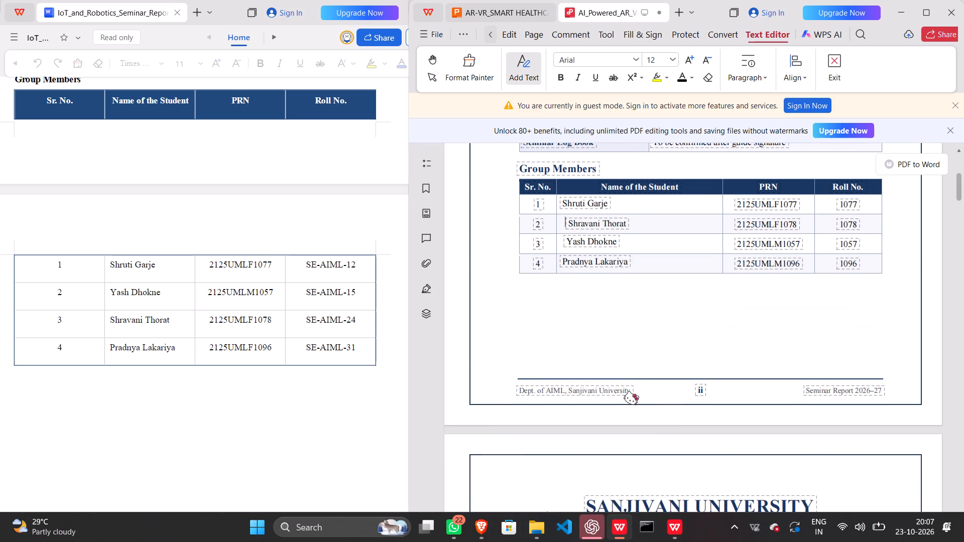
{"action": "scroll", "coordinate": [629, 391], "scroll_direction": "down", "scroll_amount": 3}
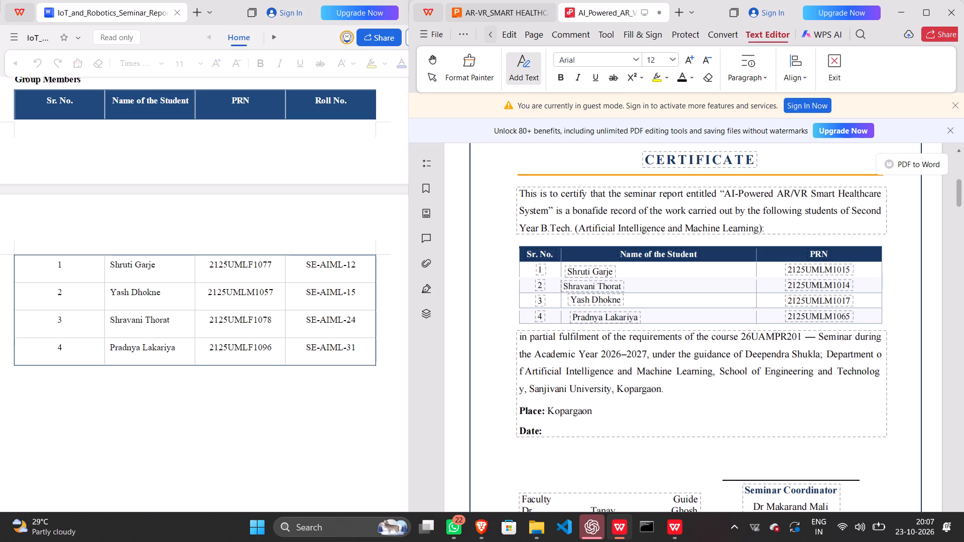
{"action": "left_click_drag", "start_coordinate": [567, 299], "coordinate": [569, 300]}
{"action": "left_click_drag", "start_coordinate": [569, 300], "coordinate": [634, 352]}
Replace the faculty guide's name in the certificate's signature block with the new guide's name, followed by a comma before the department.
{"action": "scroll", "coordinate": [634, 352], "scroll_direction": "down", "scroll_amount": 1}
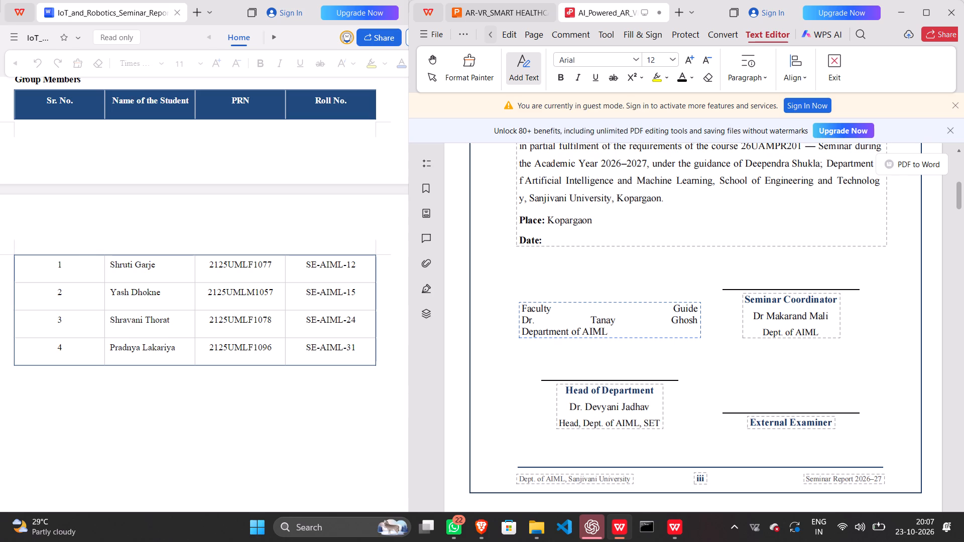
{"action": "left_click", "coordinate": [619, 319]}
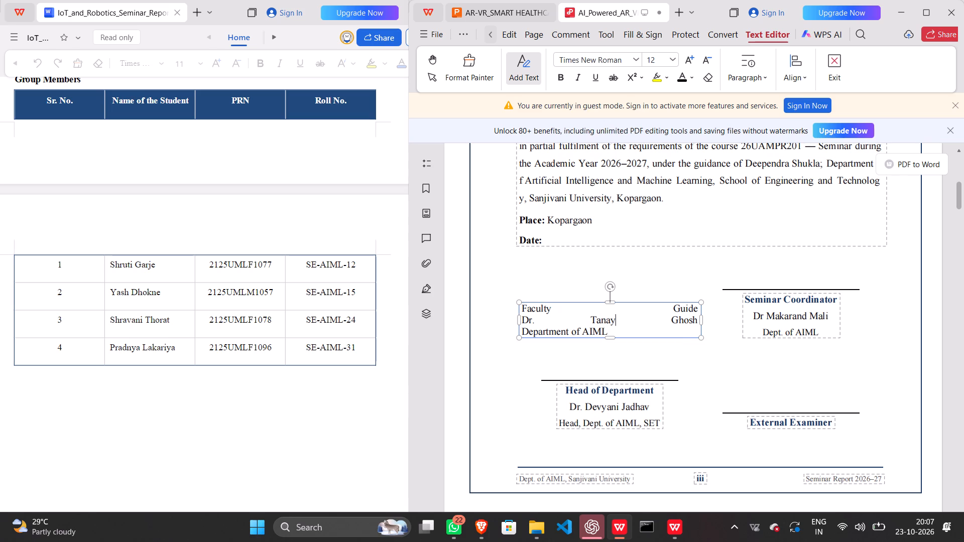
{"action": "left_click", "coordinate": [697, 323]}
{"action": "key", "text": "BackSpace"}
{"action": "key", "text": "BackSpace"}
{"action": "key", "text": "BackSpace"}
{"action": "key", "text": "BackSpace"}
{"action": "key", "text": "BackSpace"}
{"action": "key", "text": "BackSpace"}
{"action": "key", "text": "BackSpace"}
{"action": "key", "text": "BackSpace"}
{"action": "key", "text": "BackSpace"}
{"action": "key", "text": "BackSpace"}
{"action": "key", "text": "BackSpace"}
{"action": "key", "text": "BackSpace"}
{"action": "key", "text": "BackSpace"}
{"action": "key", "text": "BackSpace"}
{"action": "key", "text": "BackSpace"}
{"action": "key", "text": "BackSpace"}
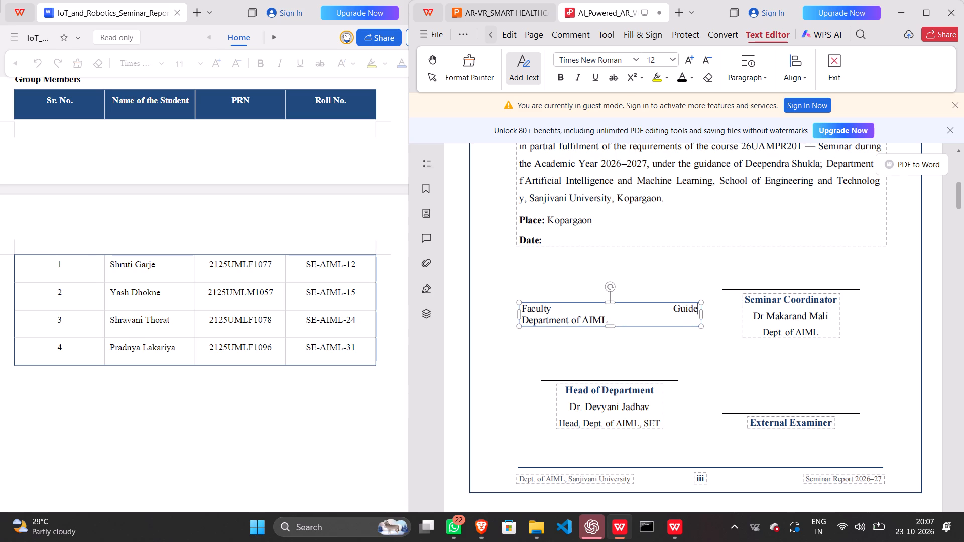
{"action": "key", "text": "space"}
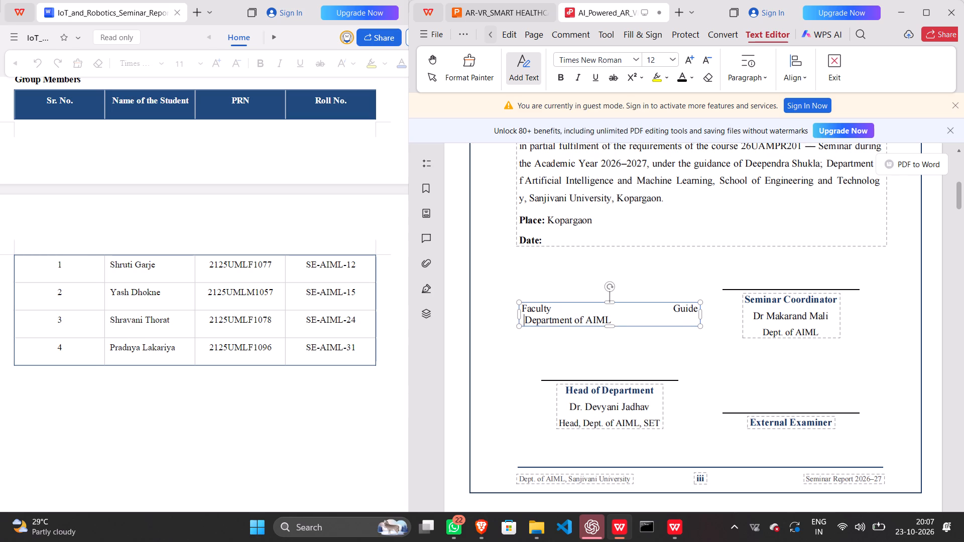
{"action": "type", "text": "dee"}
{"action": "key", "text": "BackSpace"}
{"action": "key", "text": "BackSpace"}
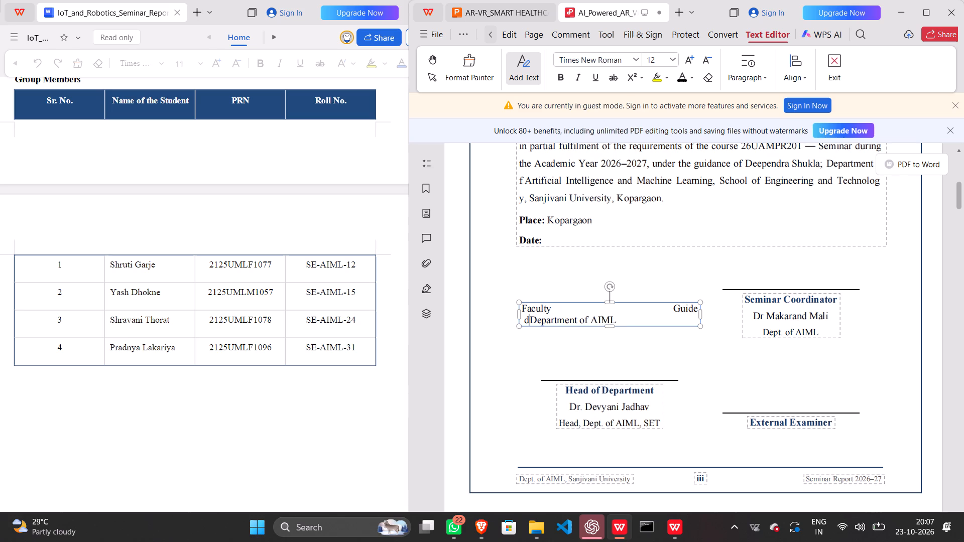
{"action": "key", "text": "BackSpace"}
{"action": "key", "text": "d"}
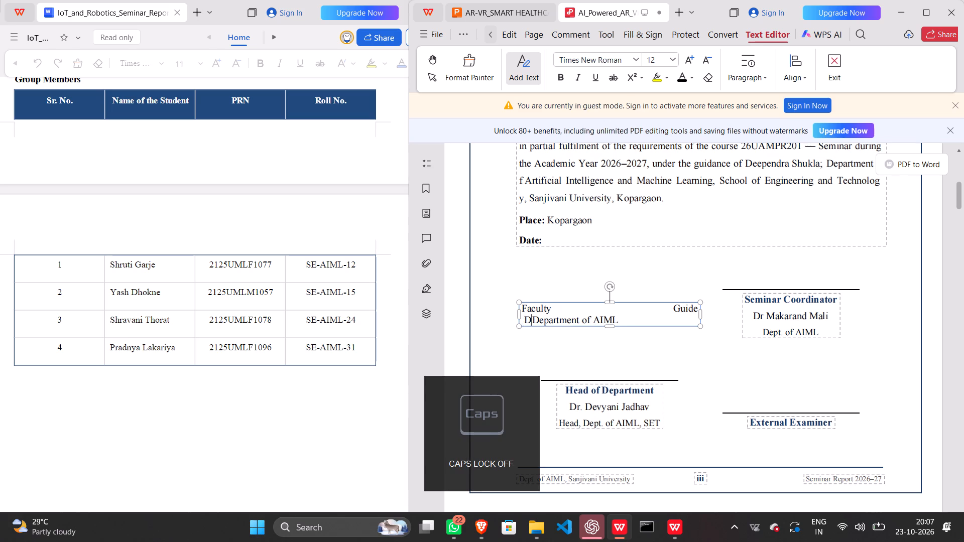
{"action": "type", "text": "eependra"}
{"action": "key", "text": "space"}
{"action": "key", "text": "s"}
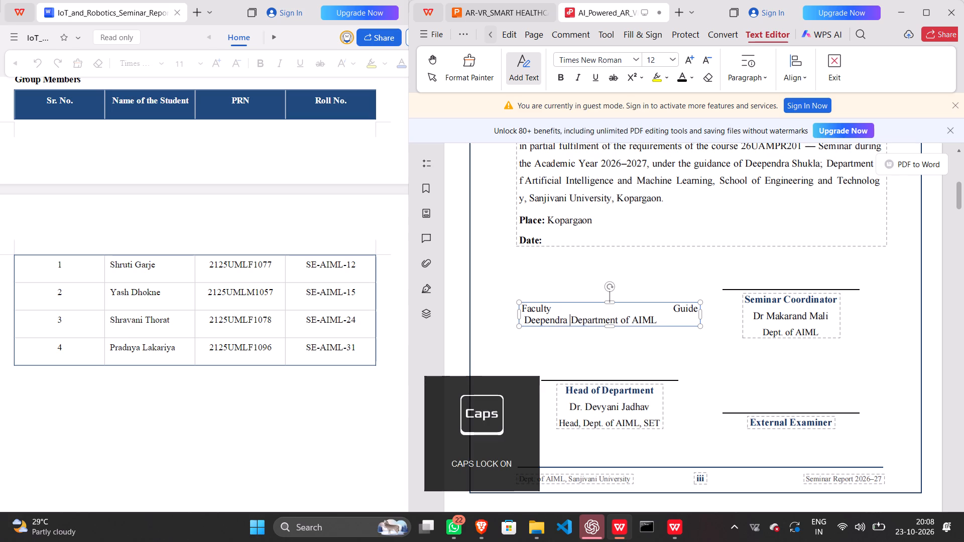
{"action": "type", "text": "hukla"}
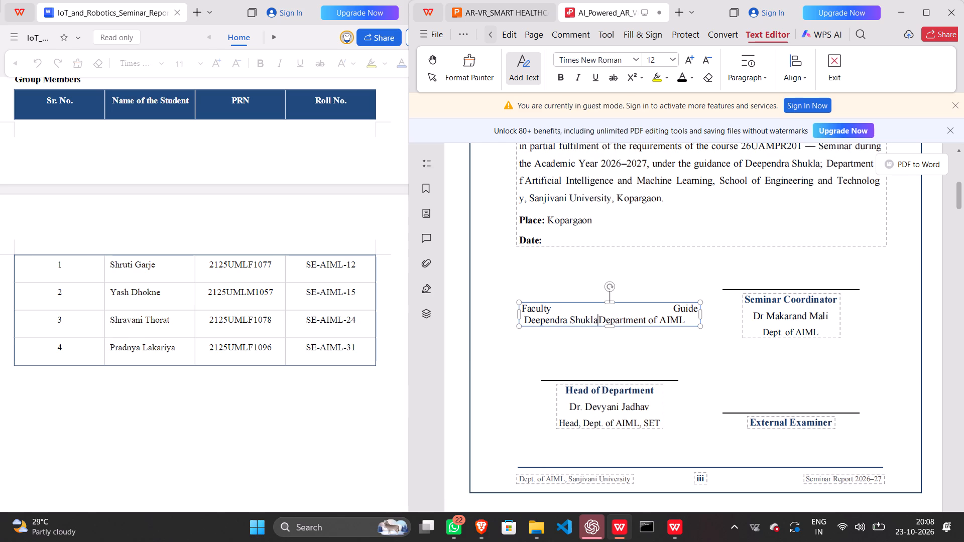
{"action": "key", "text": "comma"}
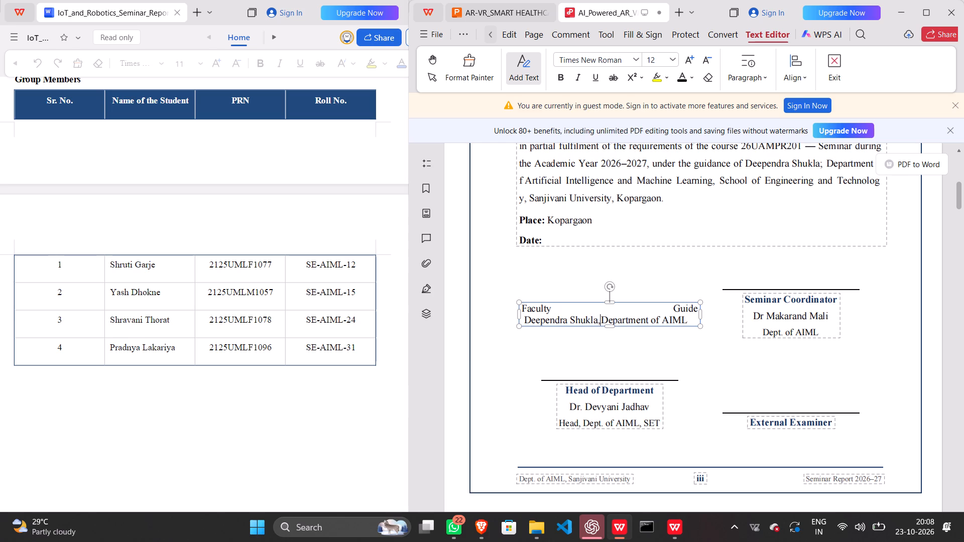
Delete the old seminar title between the quotation marks in item 1 of the Declaration page.
{"action": "scroll", "coordinate": [799, 354], "scroll_direction": "down", "scroll_amount": 1}
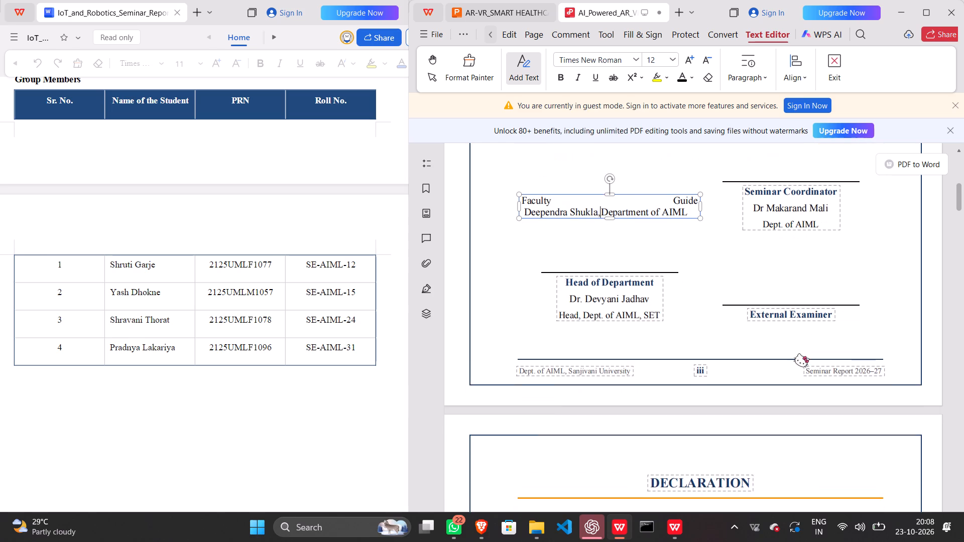
{"action": "scroll", "coordinate": [691, 370], "scroll_direction": "down", "scroll_amount": 1}
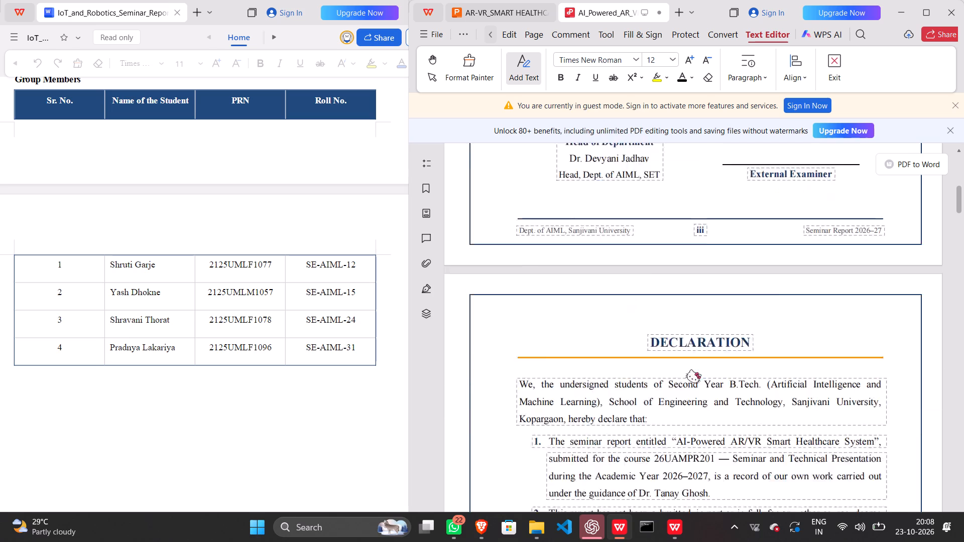
{"action": "scroll", "coordinate": [691, 370], "scroll_direction": "down", "scroll_amount": 1}
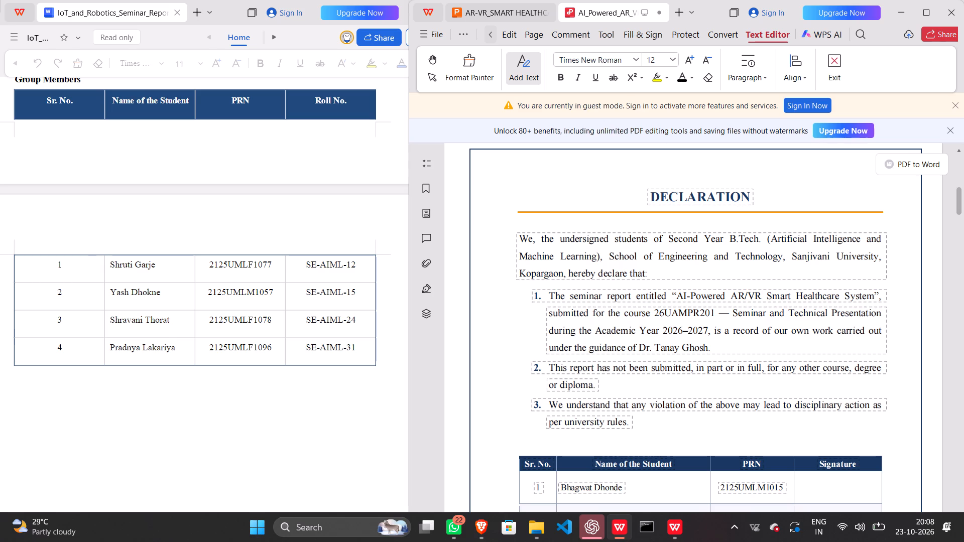
{"action": "left_click", "coordinate": [875, 298]}
{"action": "key", "text": "BackSpace"}
{"action": "key", "text": "BackSpace"}
{"action": "key", "text": "BackSpace"}
{"action": "key", "text": "BackSpace"}
{"action": "key", "text": "BackSpace"}
{"action": "key", "text": "BackSpace"}
{"action": "key", "text": "BackSpace"}
{"action": "key", "text": "BackSpace"}
{"action": "key", "text": "BackSpace"}
{"action": "key", "text": "BackSpace"}
{"action": "key", "text": "BackSpace"}
{"action": "key", "text": "BackSpace"}
{"action": "key", "text": "BackSpace"}
{"action": "key", "text": "BackSpace"}
{"action": "key", "text": "BackSpace"}
{"action": "key", "text": "BackSpace"}
{"action": "key", "text": "BackSpace"}
{"action": "key", "text": "BackSpace"}
{"action": "key", "text": "BackSpace"}
{"action": "key", "text": "BackSpace"}
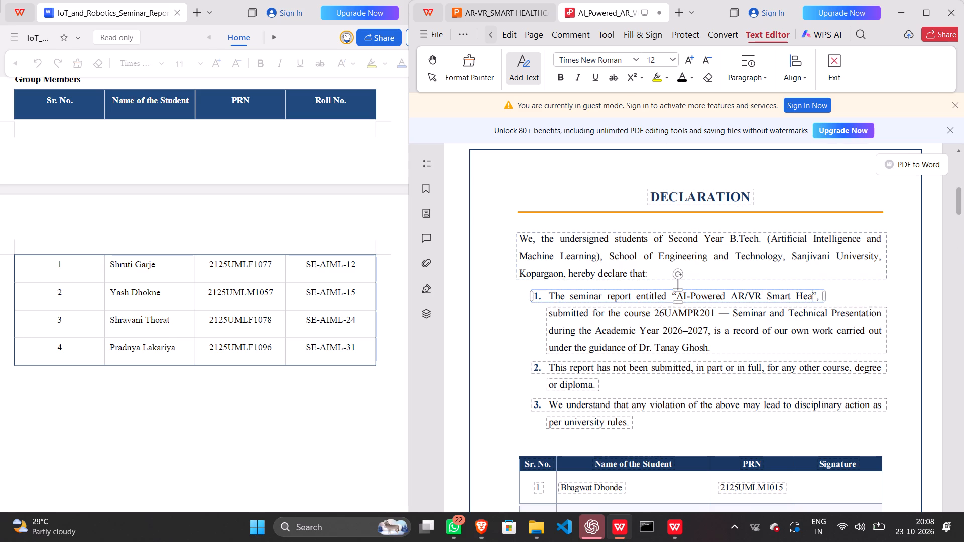
{"action": "key", "text": "BackSpace"}
{"action": "key", "text": "BackSpace"}
{"action": "key", "text": "BackSpace"}
{"action": "key", "text": "BackSpace"}
{"action": "key", "text": "BackSpace"}
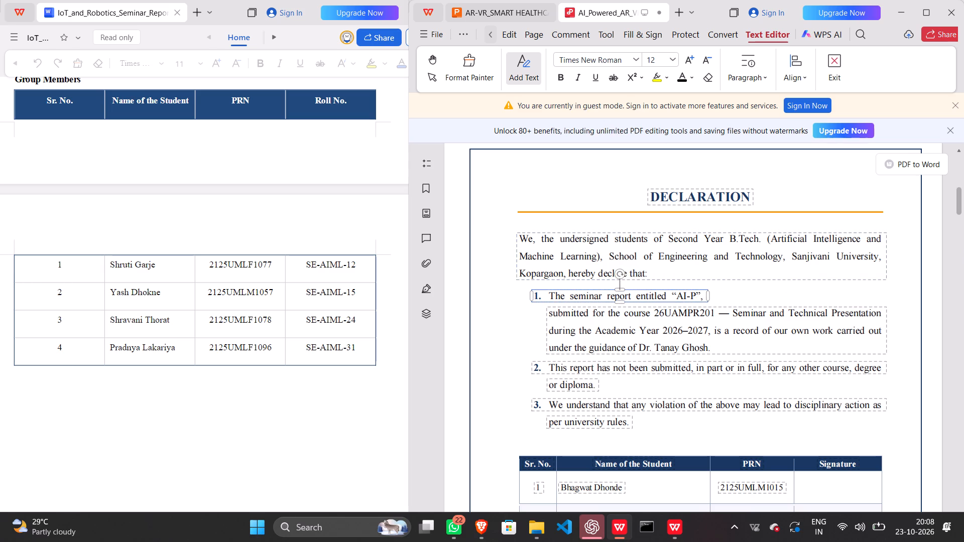
{"action": "key", "text": "BackSpace"}
{"action": "key", "text": "BackSpace"}
{"action": "key", "text": "BackSpace"}
{"action": "key", "text": "BackSpace"}
{"action": "key", "text": "BackSpace"}
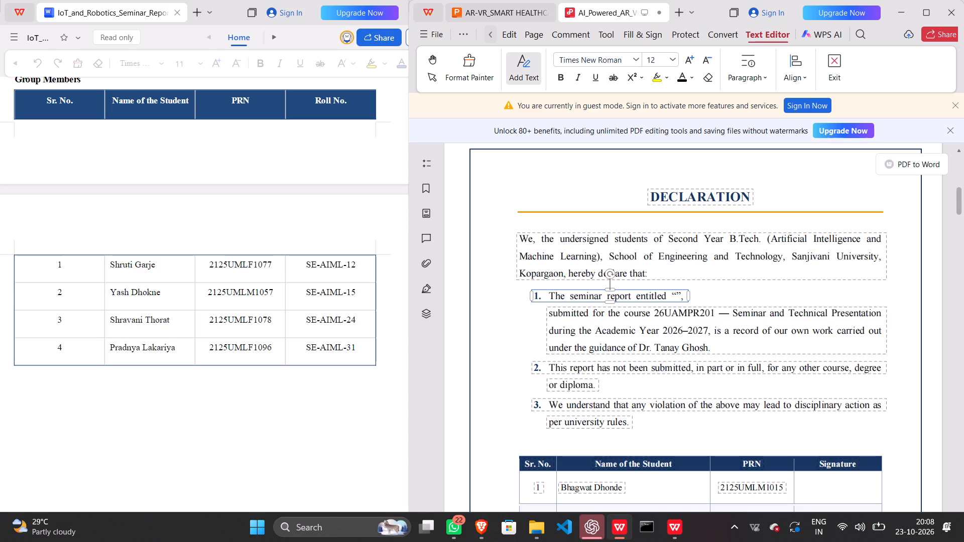
Copy "IoT and Robotics: Integration, Edge Architectures, and Autonomous Systems" from the IoT report's cover into the empty quotation marks in declaration item 1.
{"action": "scroll", "coordinate": [160, 244], "scroll_direction": "down", "scroll_amount": 8}
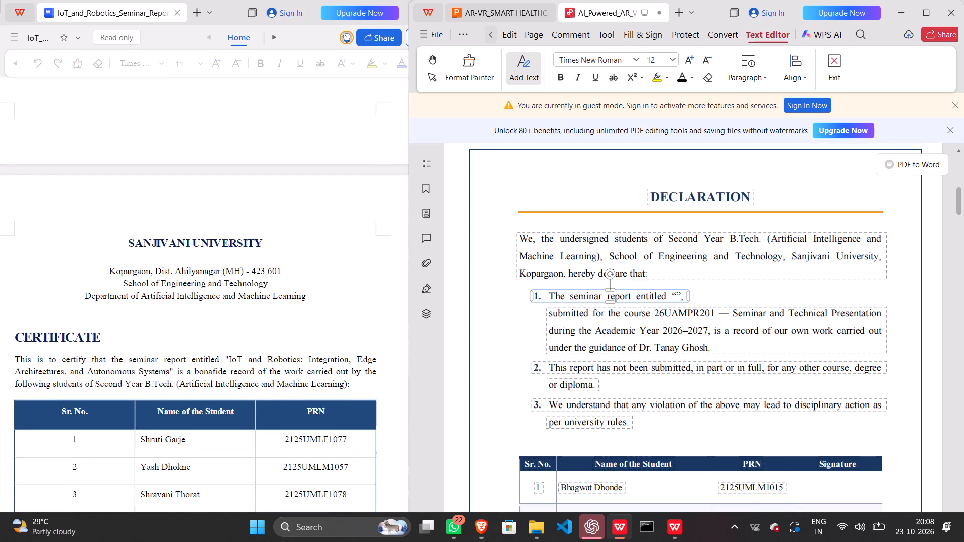
{"action": "scroll", "coordinate": [160, 244], "scroll_direction": "down", "scroll_amount": 3}
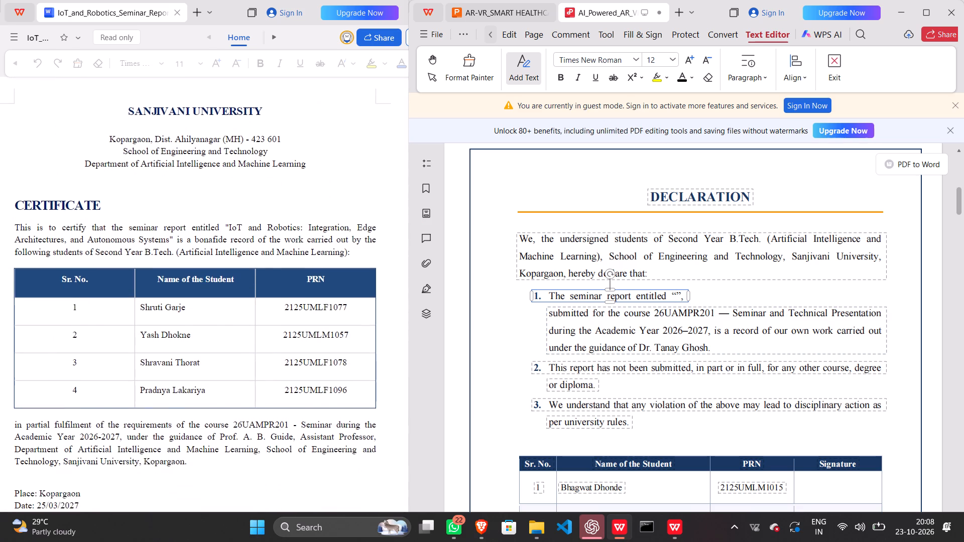
{"action": "scroll", "coordinate": [160, 244], "scroll_direction": "down", "scroll_amount": 1}
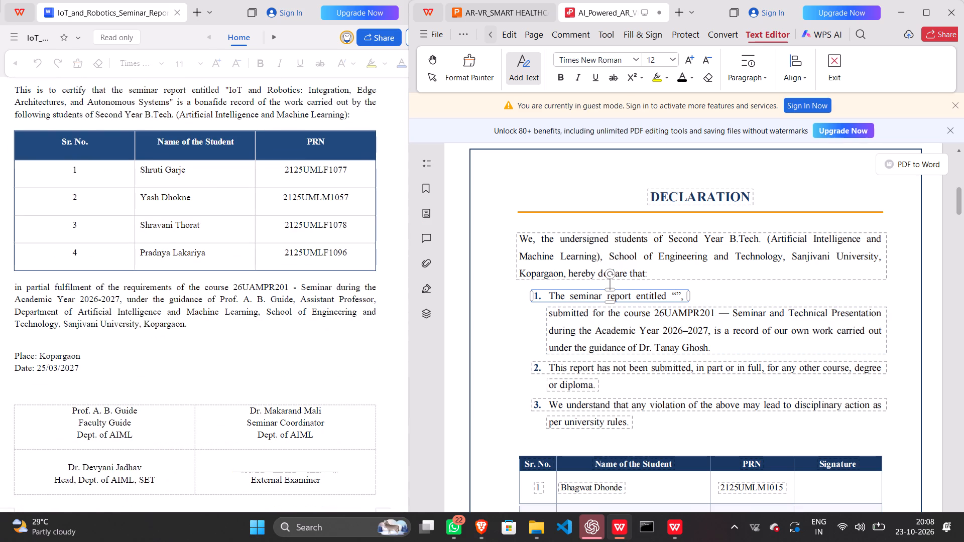
{"action": "scroll", "coordinate": [160, 244], "scroll_direction": "up", "scroll_amount": 6}
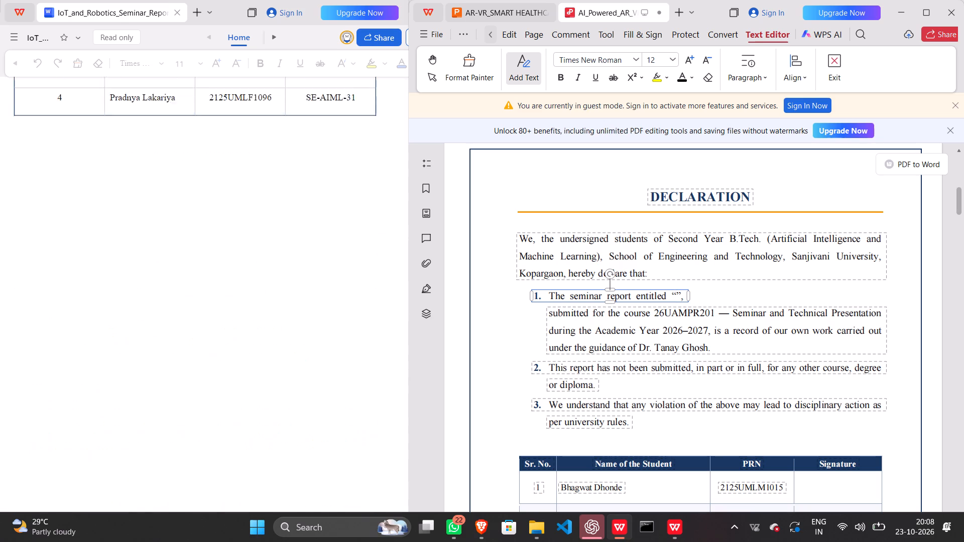
{"action": "scroll", "coordinate": [160, 244], "scroll_direction": "up", "scroll_amount": 5}
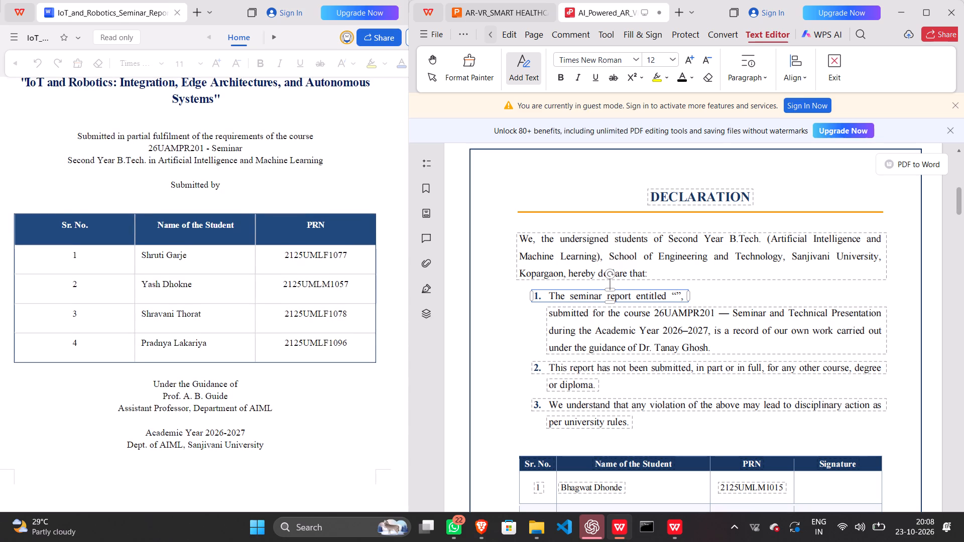
{"action": "scroll", "coordinate": [160, 244], "scroll_direction": "up", "scroll_amount": 2}
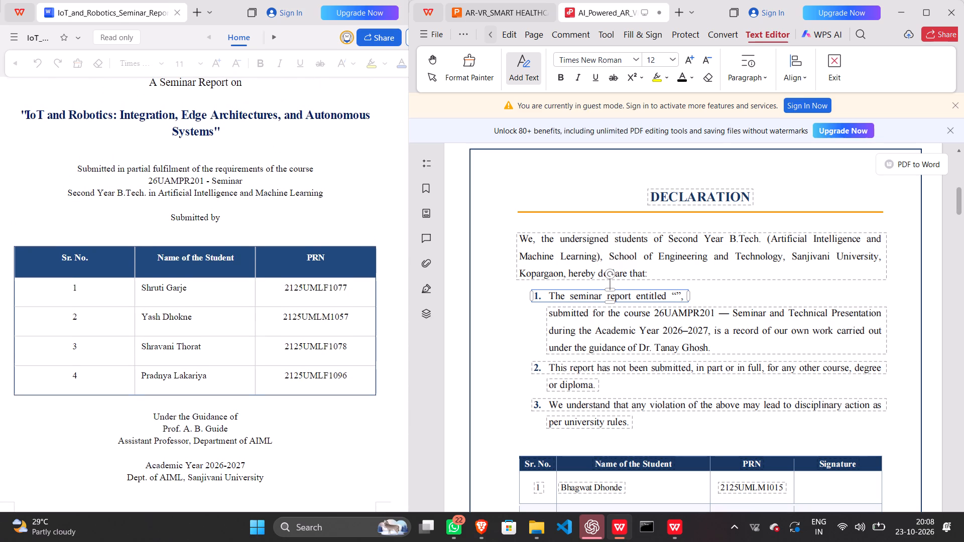
{"action": "left_click_drag", "start_coordinate": [24, 109], "coordinate": [71, 135]}
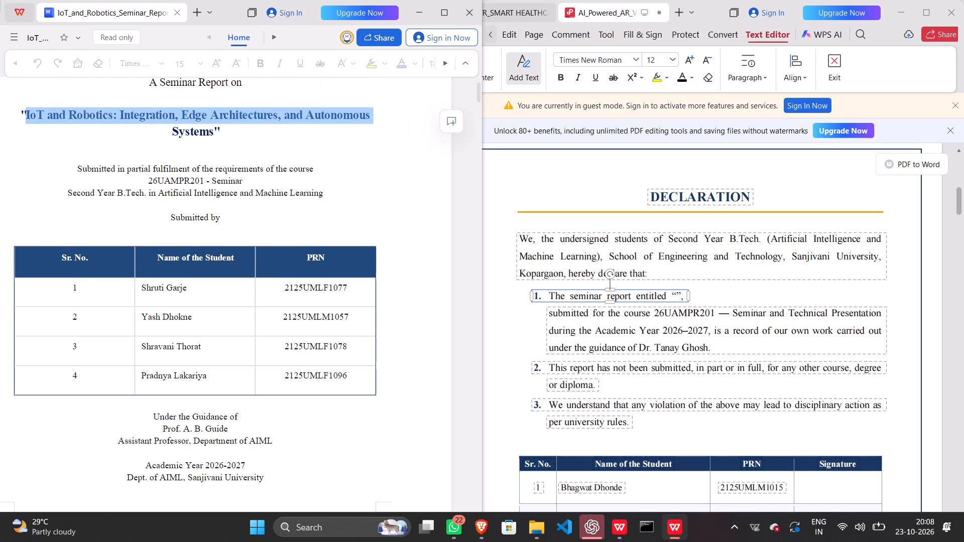
{"action": "left_click_drag", "start_coordinate": [71, 135], "coordinate": [210, 133]}
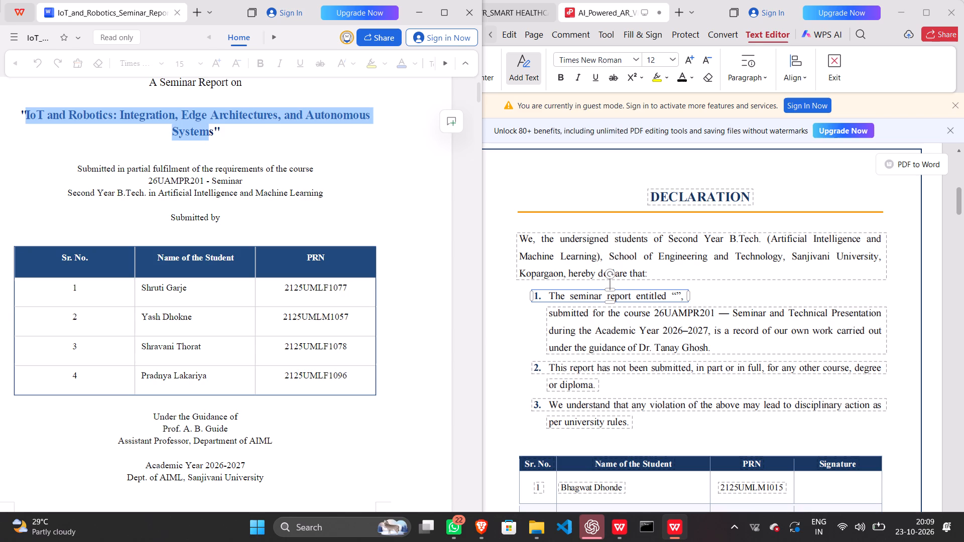
{"action": "left_click_drag", "start_coordinate": [210, 133], "coordinate": [214, 132]}
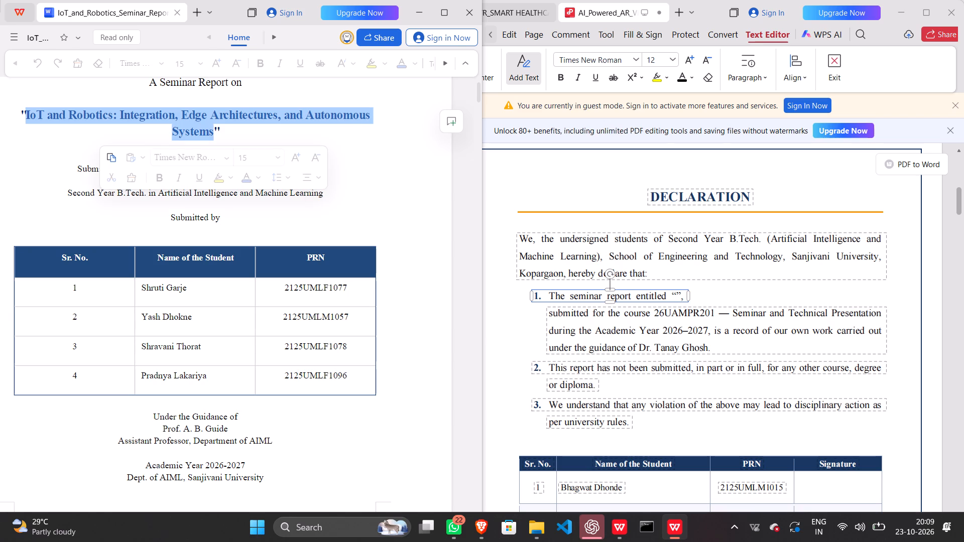
{"action": "key", "text": "ctrl+c"}
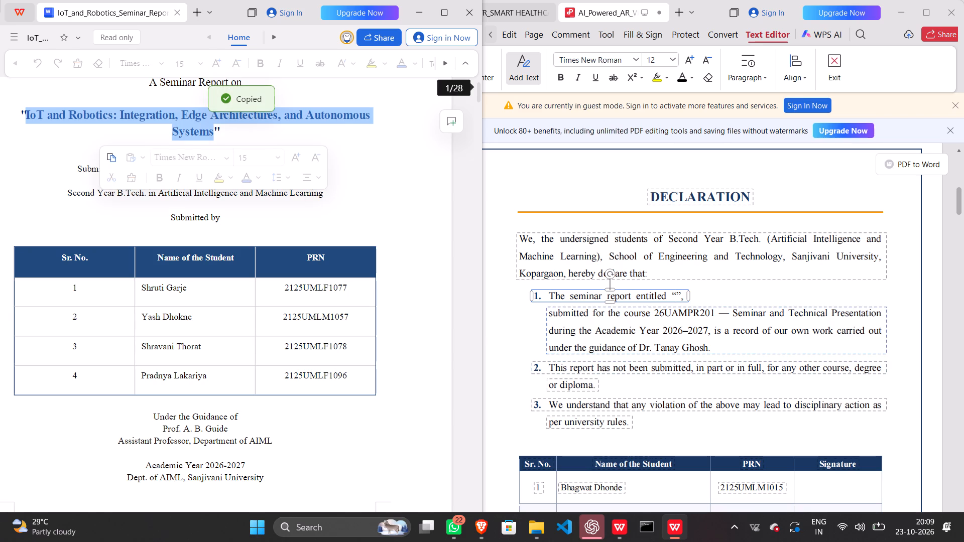
{"action": "left_click", "coordinate": [677, 298]}
{"action": "key", "text": "ctrl+v"}
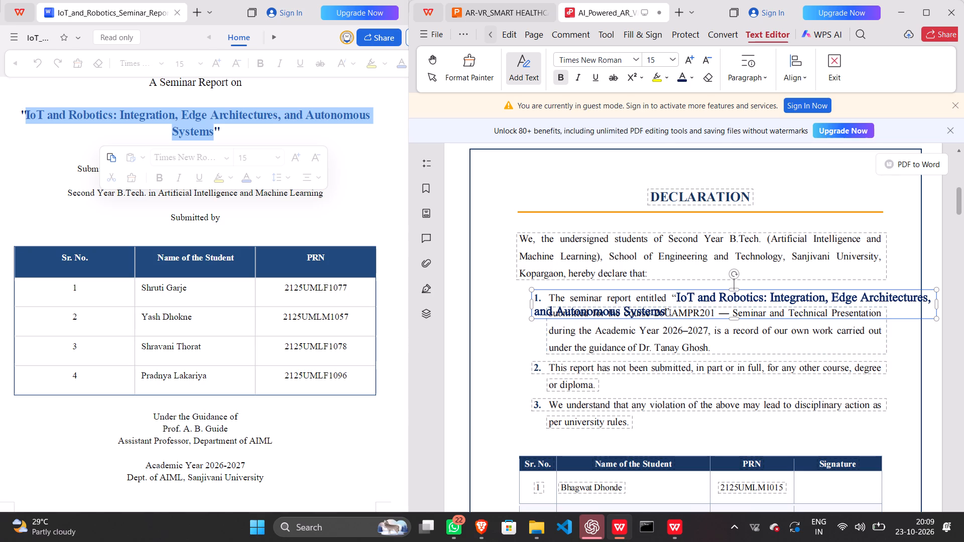
Fit declaration item 1's text box between the page's text margins and raise it slightly above the following lines.
{"action": "left_click_drag", "start_coordinate": [939, 305], "coordinate": [920, 307]}
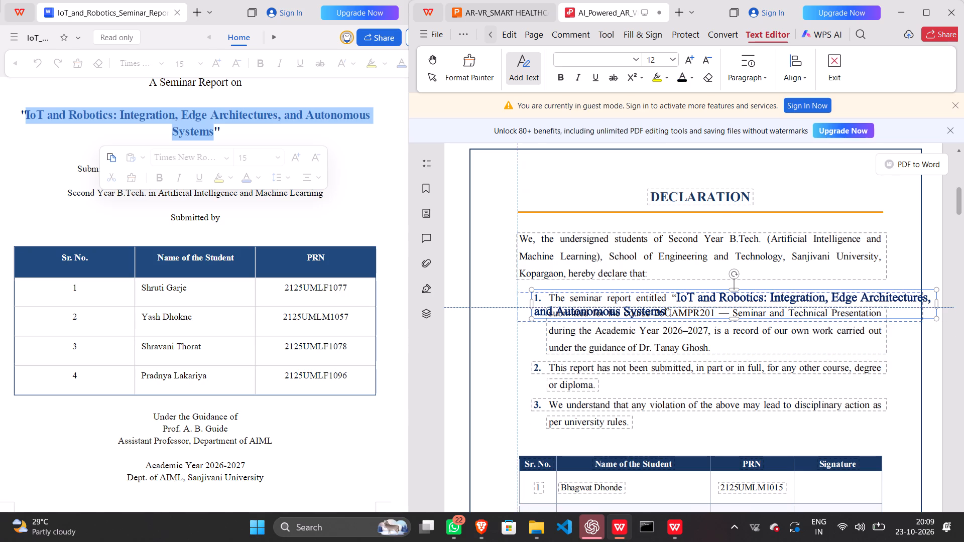
{"action": "left_click_drag", "start_coordinate": [920, 307], "coordinate": [918, 307]}
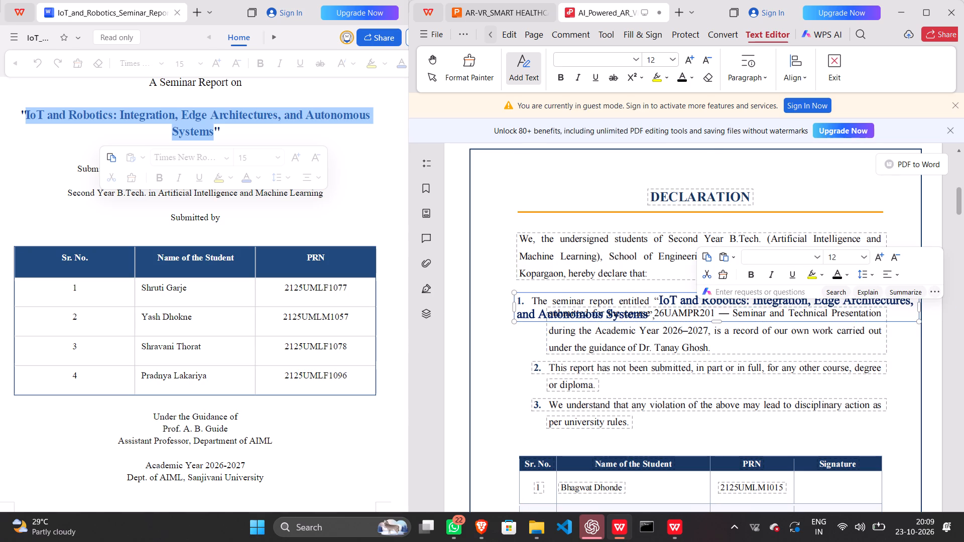
{"action": "left_click_drag", "start_coordinate": [917, 307], "coordinate": [899, 308]}
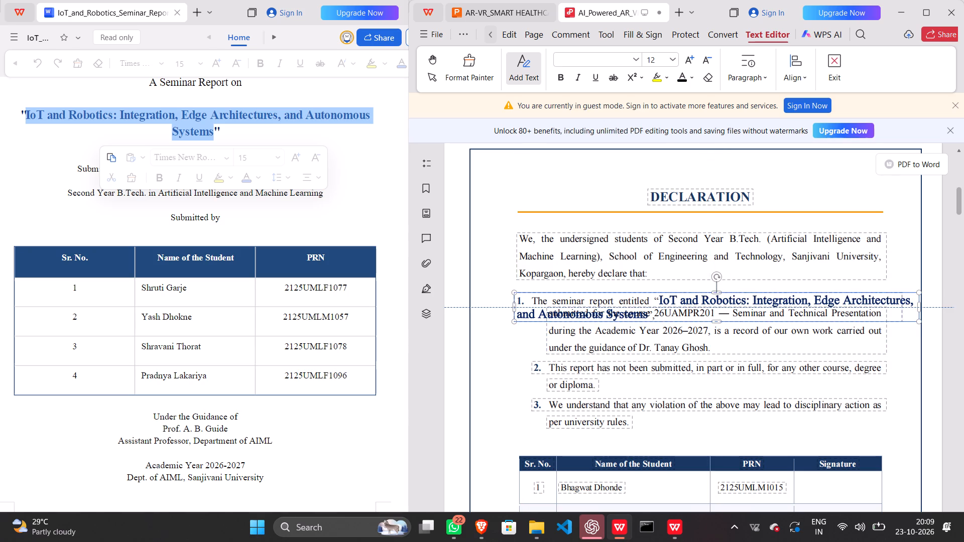
{"action": "left_click_drag", "start_coordinate": [899, 308], "coordinate": [885, 308]}
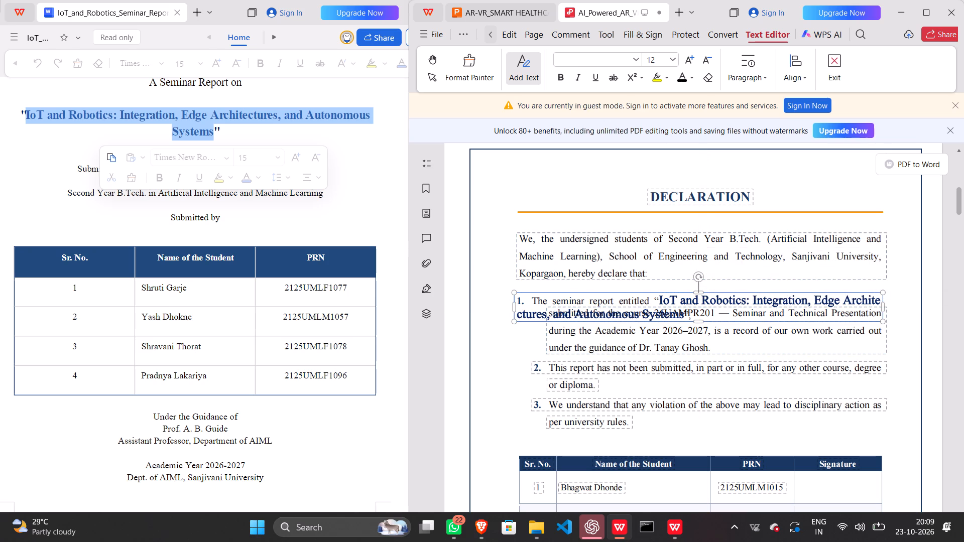
{"action": "left_click_drag", "start_coordinate": [698, 296], "coordinate": [697, 285]}
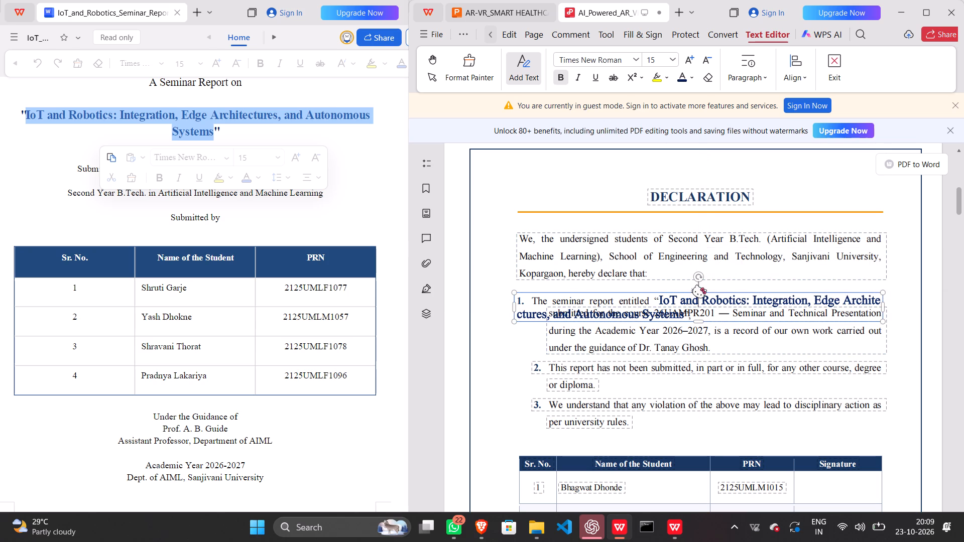
{"action": "left_click_drag", "start_coordinate": [698, 294], "coordinate": [694, 288]}
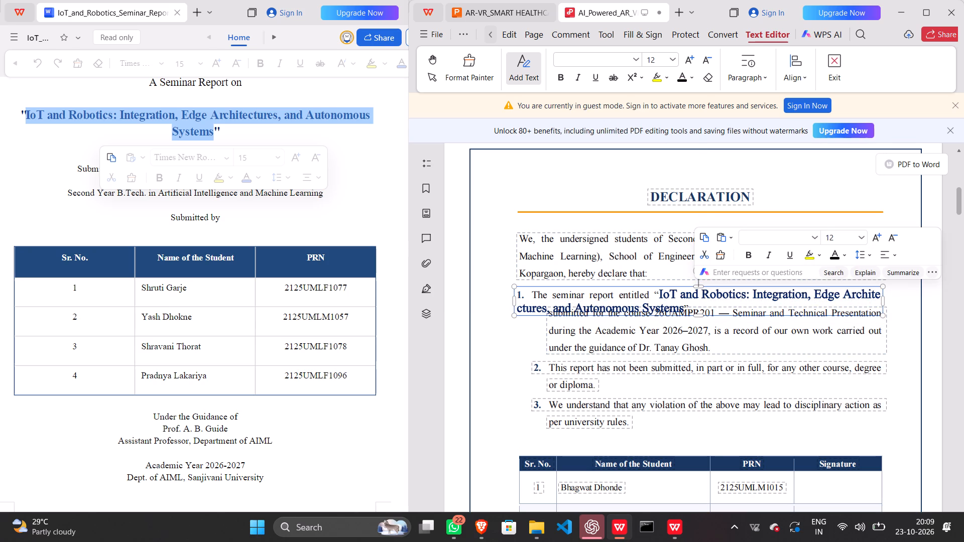
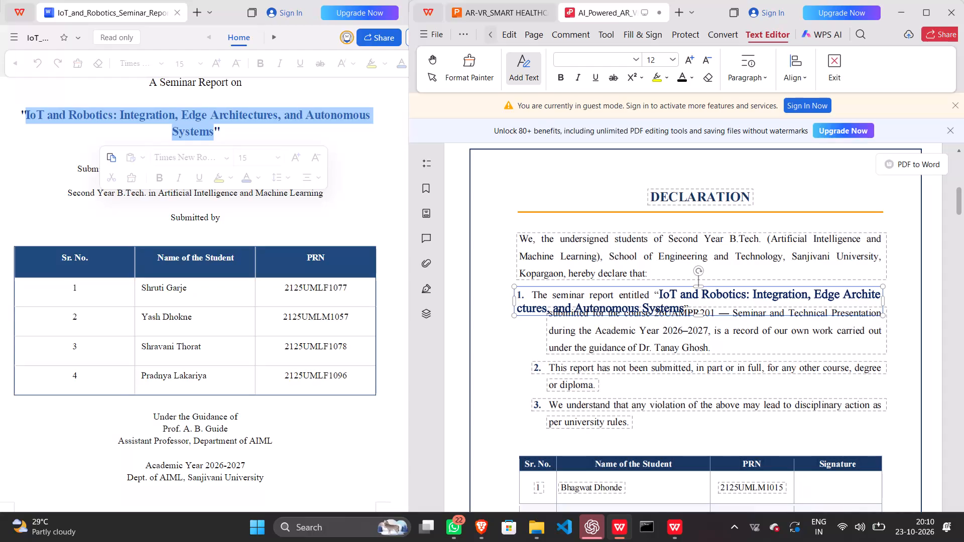
Move declaration item 1's text box up until it clears the "submitted for the course" lines beneath it.
{"action": "left_click_drag", "start_coordinate": [694, 288], "coordinate": [691, 283]}
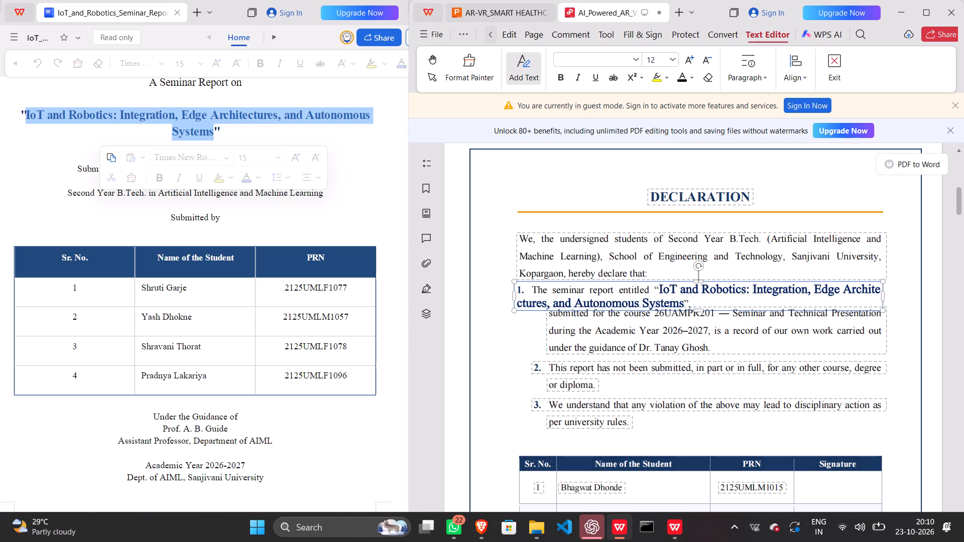
{"action": "left_click_drag", "start_coordinate": [696, 310], "coordinate": [694, 298]}
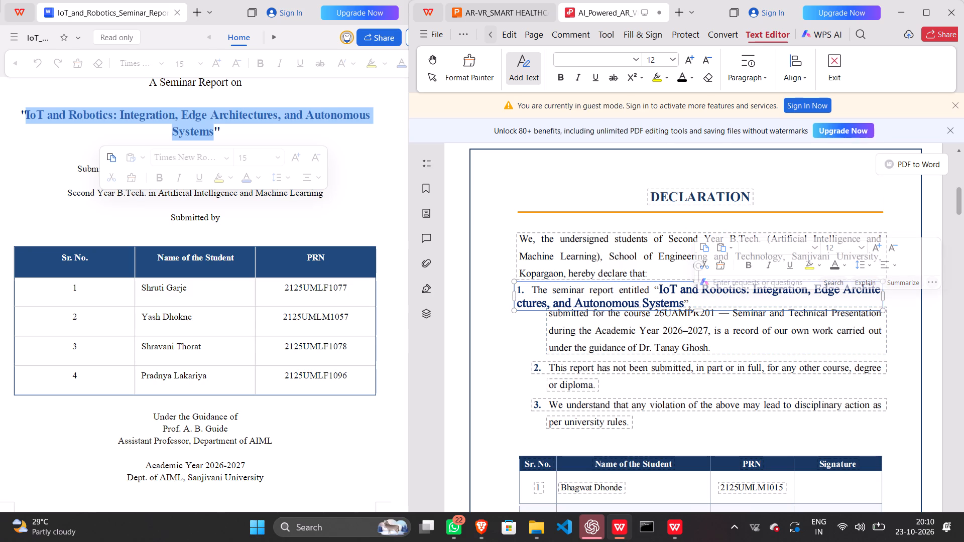
{"action": "left_click_drag", "start_coordinate": [706, 314], "coordinate": [697, 299]}
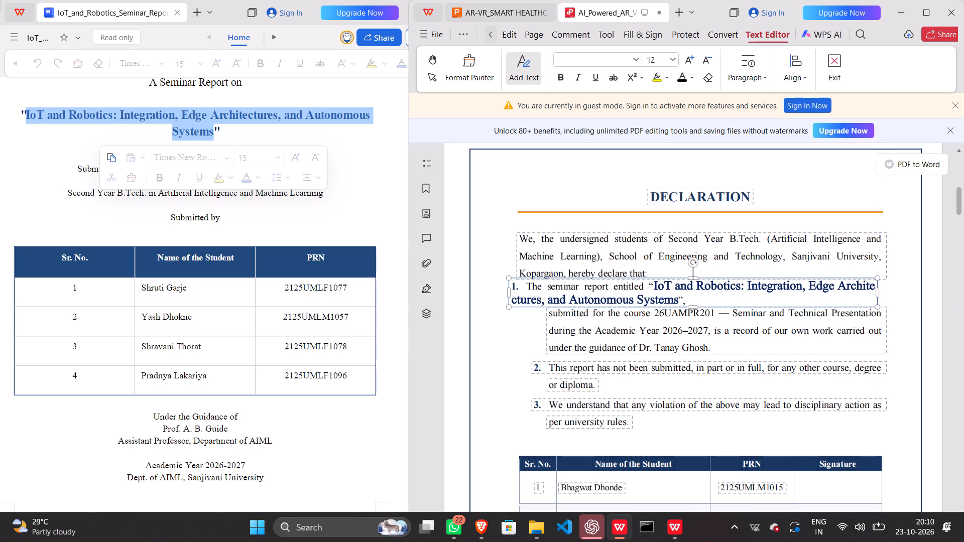
{"action": "left_click", "coordinate": [537, 349]}
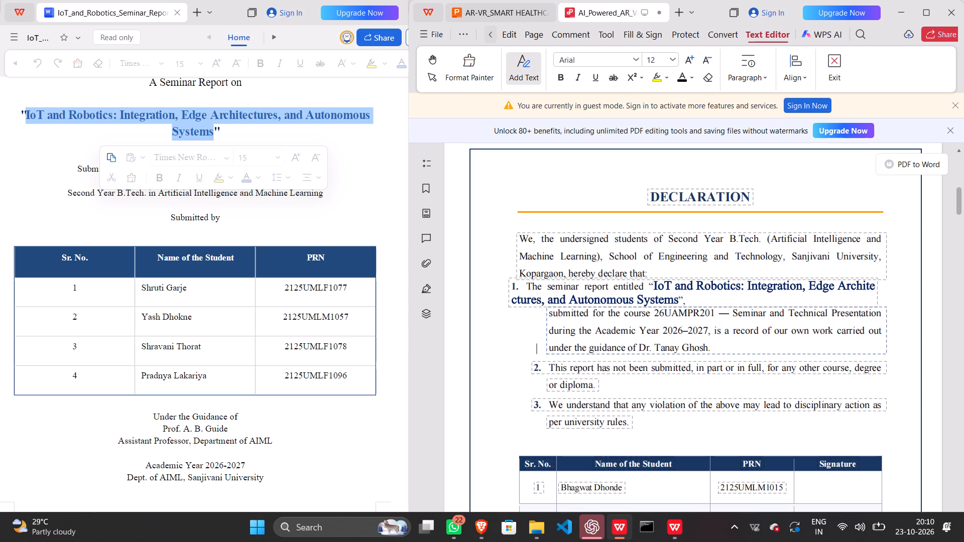
Delete the quoted IoT and Robotics title and its quotation marks from declaration item 1, keeping "The seminar report entitled".
{"action": "left_click", "coordinate": [681, 298]}
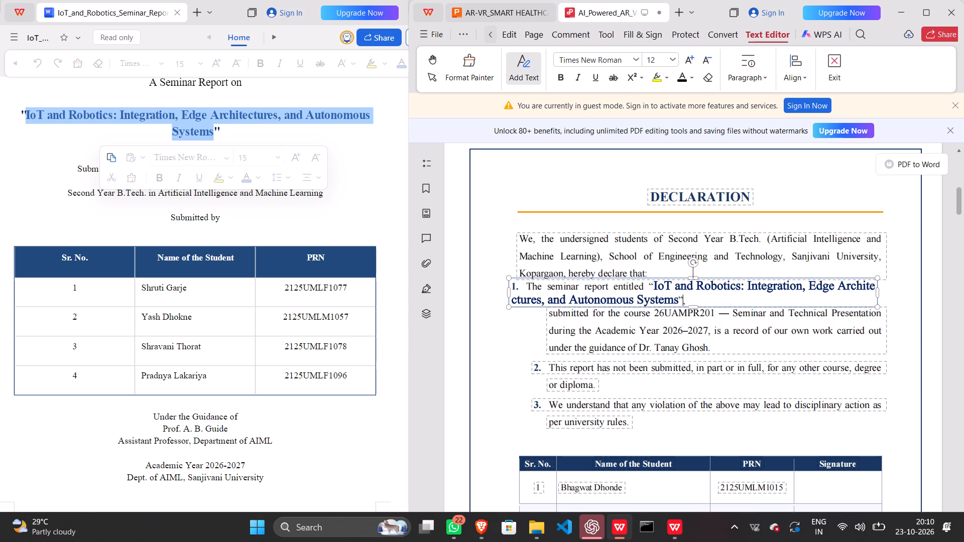
{"action": "left_click", "coordinate": [687, 302]}
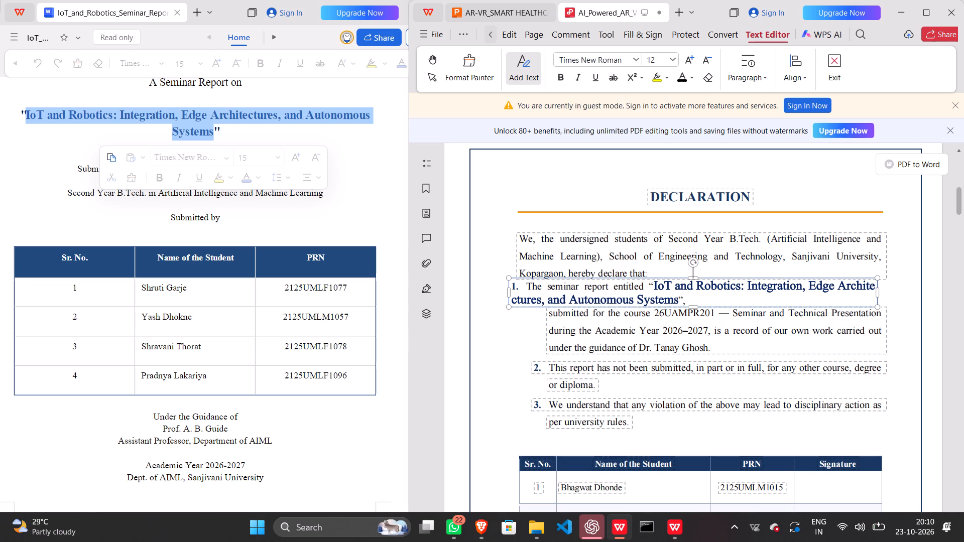
{"action": "left_click", "coordinate": [687, 302]}
{"action": "key", "text": "BackSpace"}
{"action": "key", "text": "BackSpace"}
{"action": "key", "text": "BackSpace"}
{"action": "key", "text": "BackSpace"}
{"action": "key", "text": "BackSpace"}
{"action": "key", "text": "BackSpace"}
{"action": "key", "text": "BackSpace"}
{"action": "key", "text": "BackSpace"}
{"action": "key", "text": "BackSpace"}
{"action": "key", "text": "BackSpace"}
{"action": "key", "text": "BackSpace"}
{"action": "key", "text": "BackSpace"}
{"action": "key", "text": "BackSpace"}
{"action": "key", "text": "BackSpace"}
{"action": "key", "text": "BackSpace"}
{"action": "key", "text": "BackSpace"}
{"action": "key", "text": "BackSpace"}
{"action": "key", "text": "BackSpace"}
{"action": "key", "text": "BackSpace"}
{"action": "key", "text": "BackSpace"}
{"action": "key", "text": "BackSpace"}
{"action": "key", "text": "BackSpace"}
{"action": "key", "text": "BackSpace"}
{"action": "key", "text": "BackSpace"}
{"action": "key", "text": "BackSpace"}
{"action": "key", "text": "BackSpace"}
{"action": "key", "text": "BackSpace"}
{"action": "key", "text": "BackSpace"}
{"action": "key", "text": "BackSpace"}
{"action": "key", "text": "BackSpace"}
{"action": "key", "text": "BackSpace"}
{"action": "key", "text": "BackSpace"}
{"action": "key", "text": "BackSpace"}
{"action": "key", "text": "BackSpace"}
{"action": "key", "text": "BackSpace"}
{"action": "key", "text": "BackSpace"}
{"action": "key", "text": "BackSpace"}
{"action": "key", "text": "BackSpace"}
{"action": "key", "text": "BackSpace"}
{"action": "key", "text": "BackSpace"}
{"action": "key", "text": "BackSpace"}
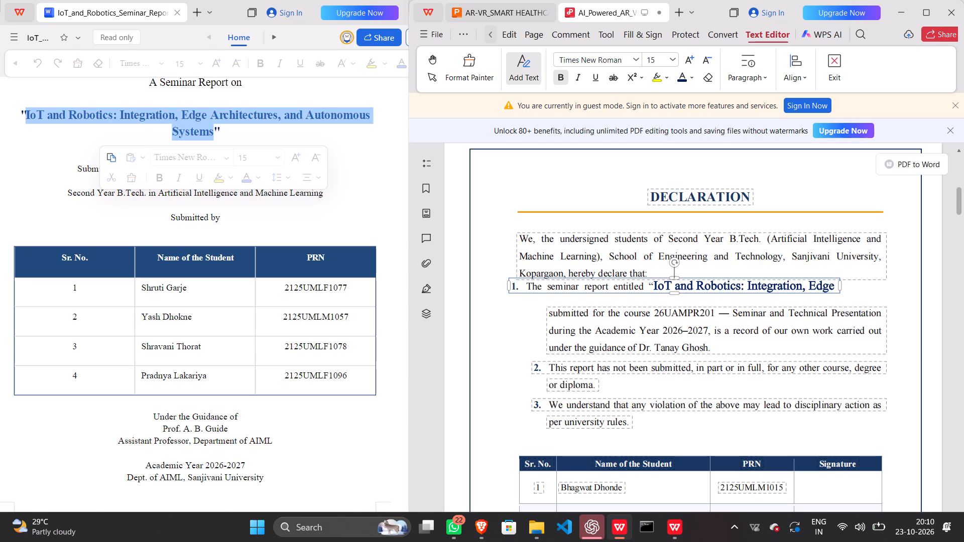
{"action": "key", "text": "BackSpace"}
{"action": "key", "text": "BackSpace"}
{"action": "key", "text": "BackSpace"}
{"action": "key", "text": "BackSpace"}
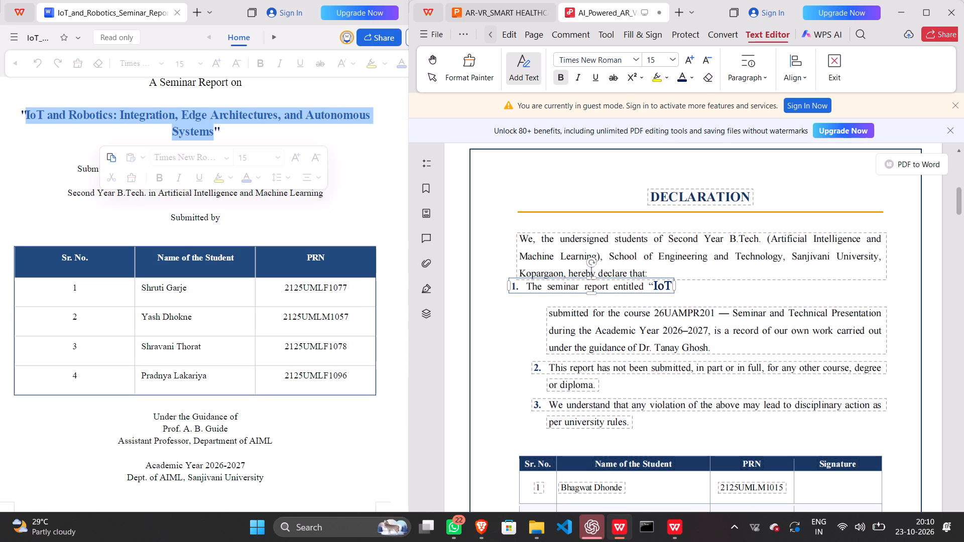
{"action": "key", "text": "BackSpace"}
{"action": "key", "text": "BackSpace"}
{"action": "key", "text": "BackSpace"}
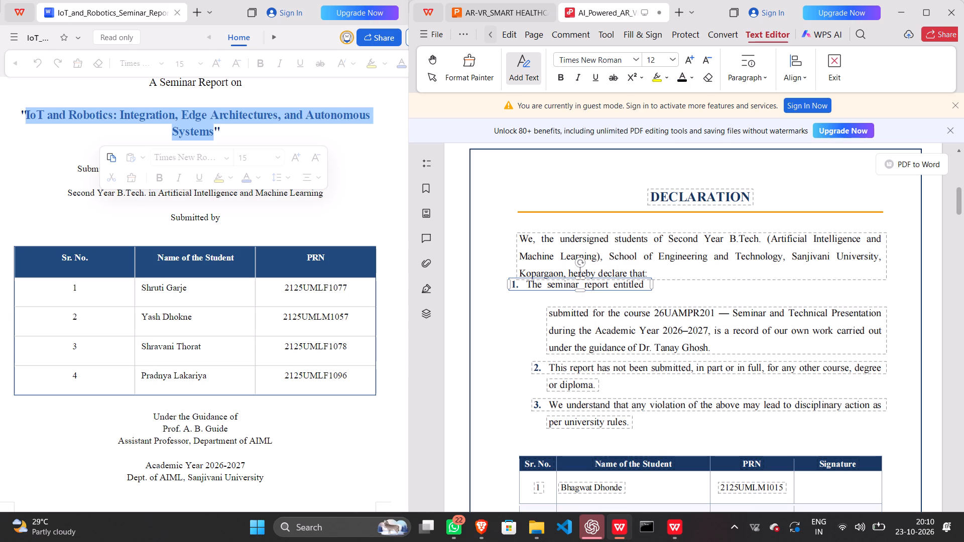
Review the PDF's certificate and declaration pages alongside the IoT report's seminar submission details.
{"action": "scroll", "coordinate": [665, 222], "scroll_direction": "up", "scroll_amount": 5}
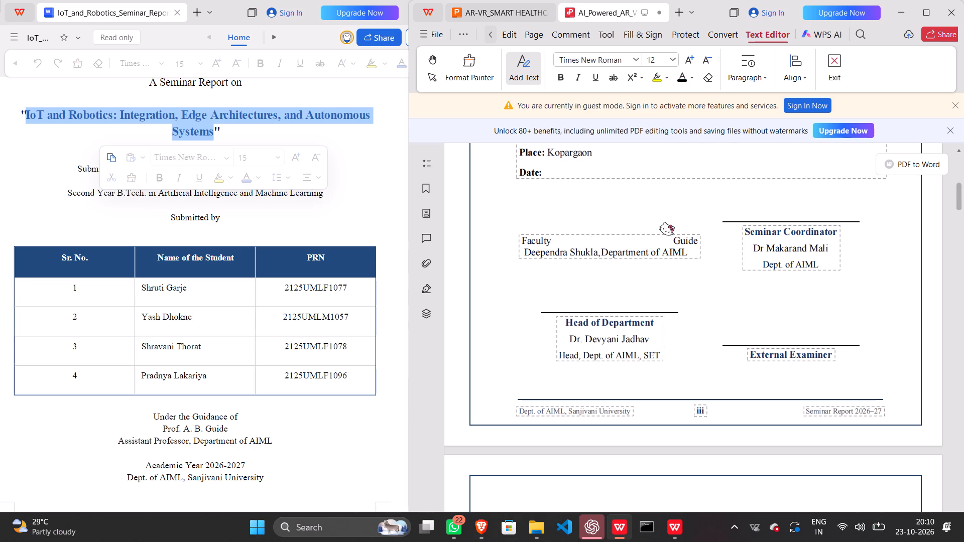
{"action": "scroll", "coordinate": [99, 339], "scroll_direction": "down", "scroll_amount": 6}
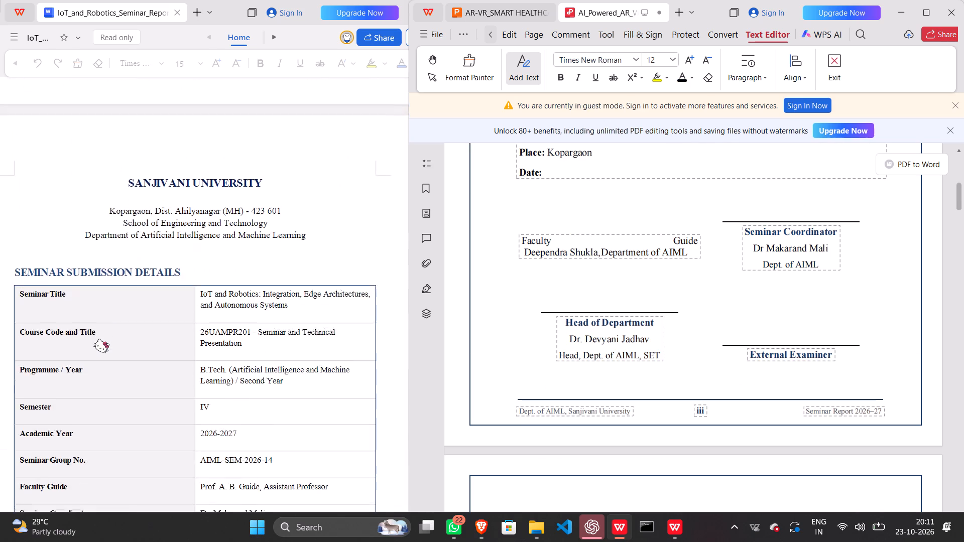
{"action": "scroll", "coordinate": [99, 339], "scroll_direction": "down", "scroll_amount": 2}
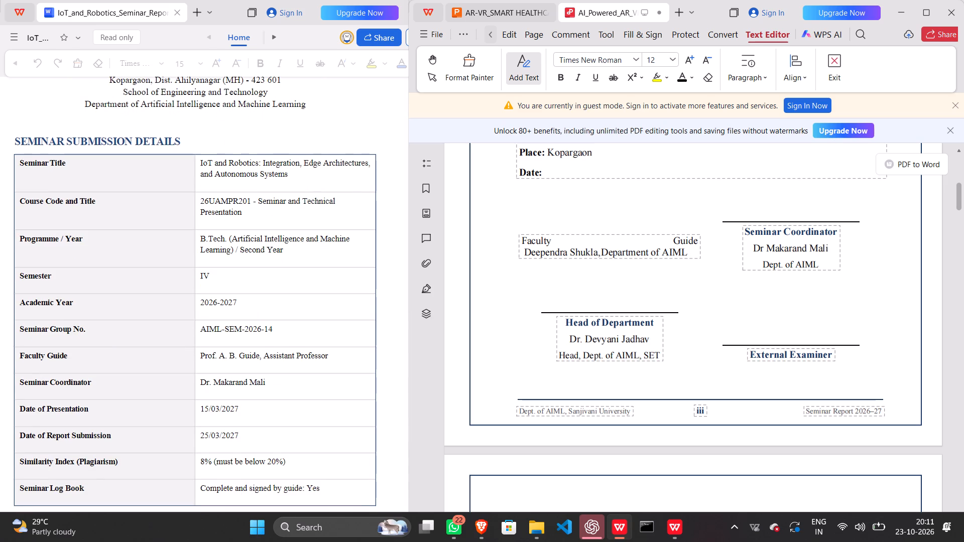
{"action": "scroll", "coordinate": [541, 236], "scroll_direction": "up", "scroll_amount": 2}
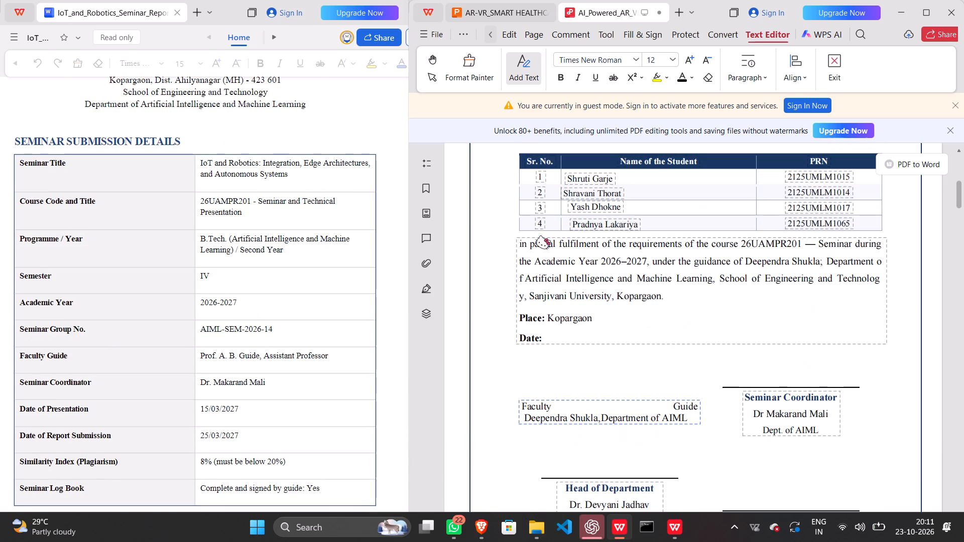
{"action": "scroll", "coordinate": [613, 226], "scroll_direction": "up", "scroll_amount": 2}
{"action": "scroll", "coordinate": [613, 226], "scroll_direction": "down", "scroll_amount": 1}
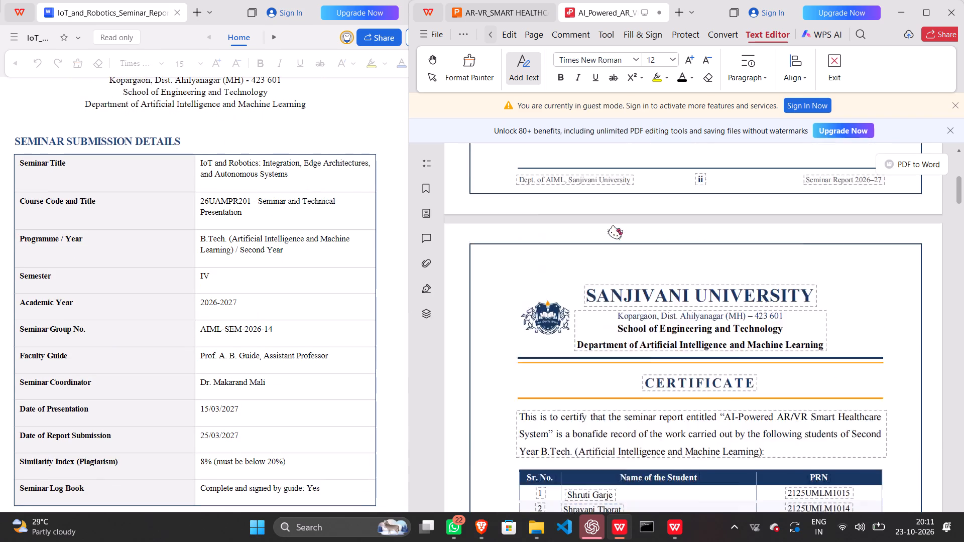
{"action": "scroll", "coordinate": [613, 226], "scroll_direction": "down", "scroll_amount": 4}
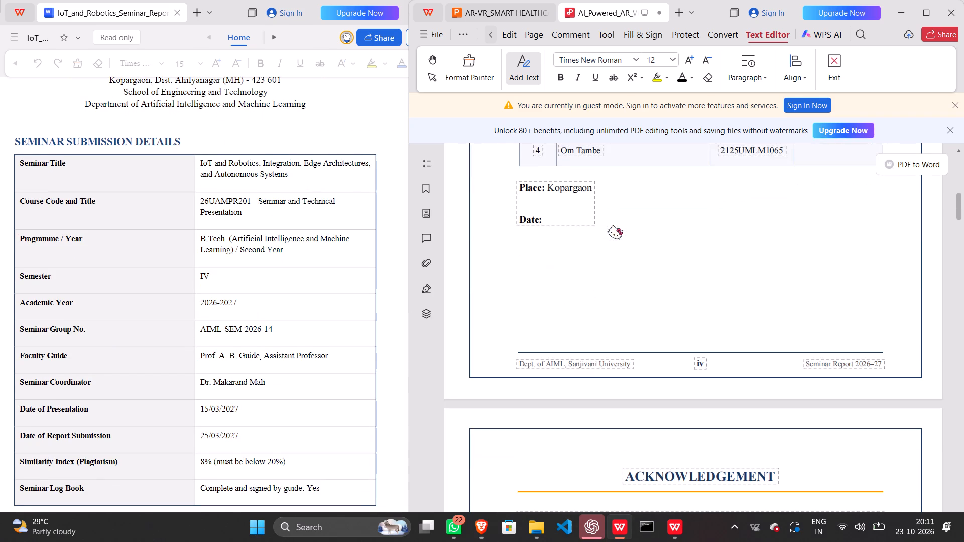
{"action": "scroll", "coordinate": [613, 226], "scroll_direction": "up", "scroll_amount": 3}
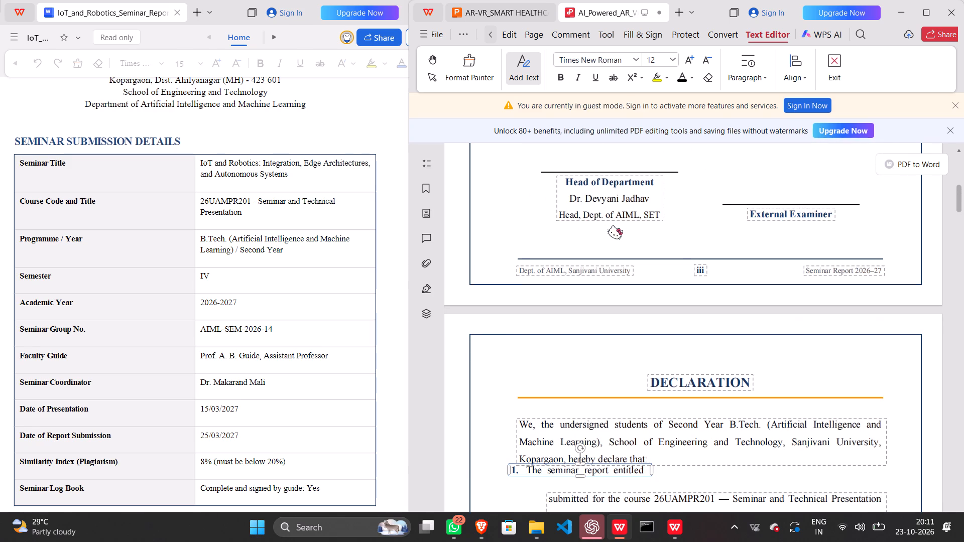
{"action": "scroll", "coordinate": [632, 257], "scroll_direction": "down", "scroll_amount": 1}
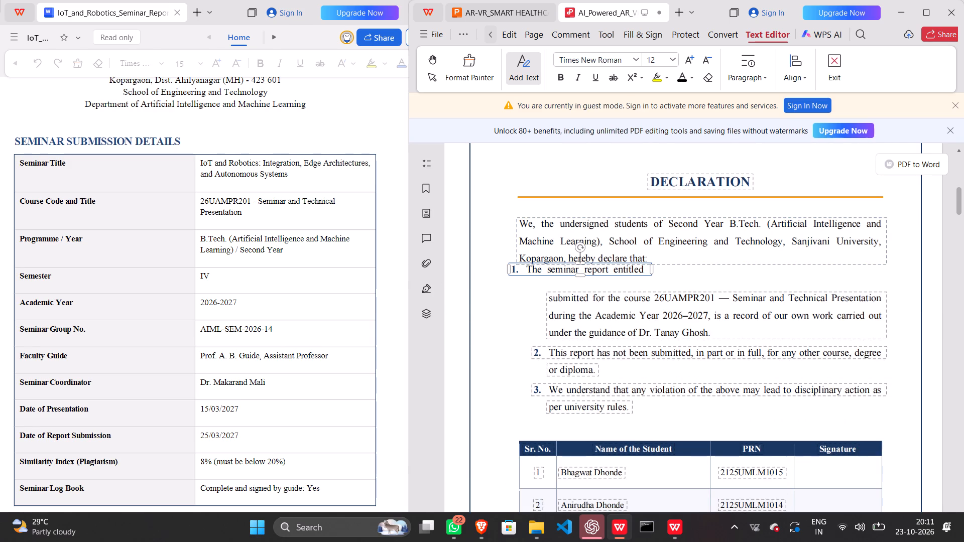
Resize declaration item 1's text box so its number lines up with items 2 and 3.
{"action": "left_click_drag", "start_coordinate": [511, 270], "coordinate": [528, 268]}
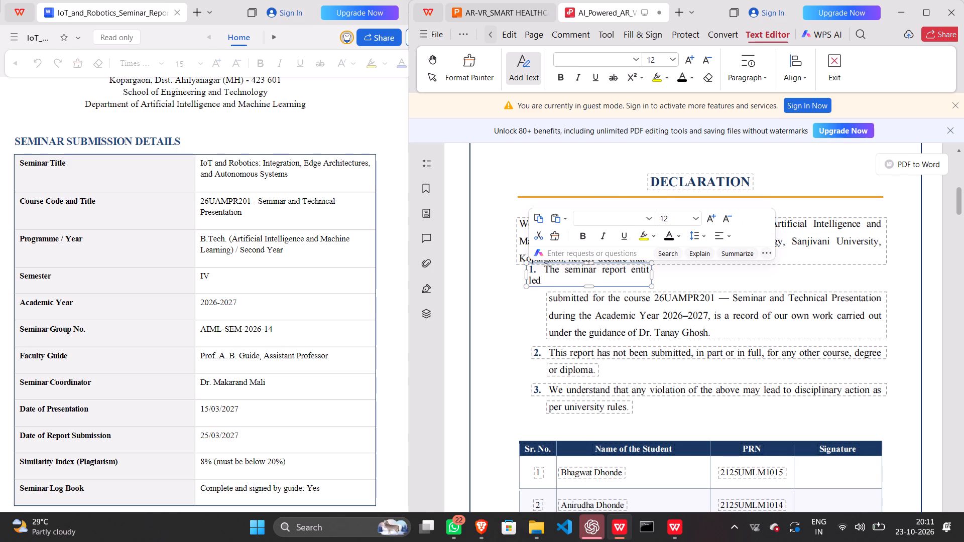
{"action": "left_click_drag", "start_coordinate": [526, 270], "coordinate": [543, 275]}
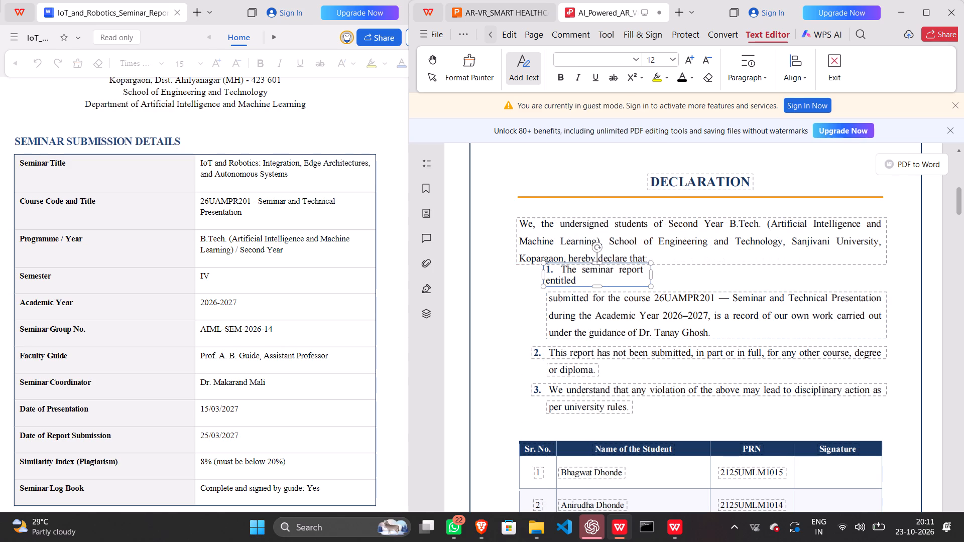
{"action": "left_click_drag", "start_coordinate": [542, 277], "coordinate": [530, 278]}
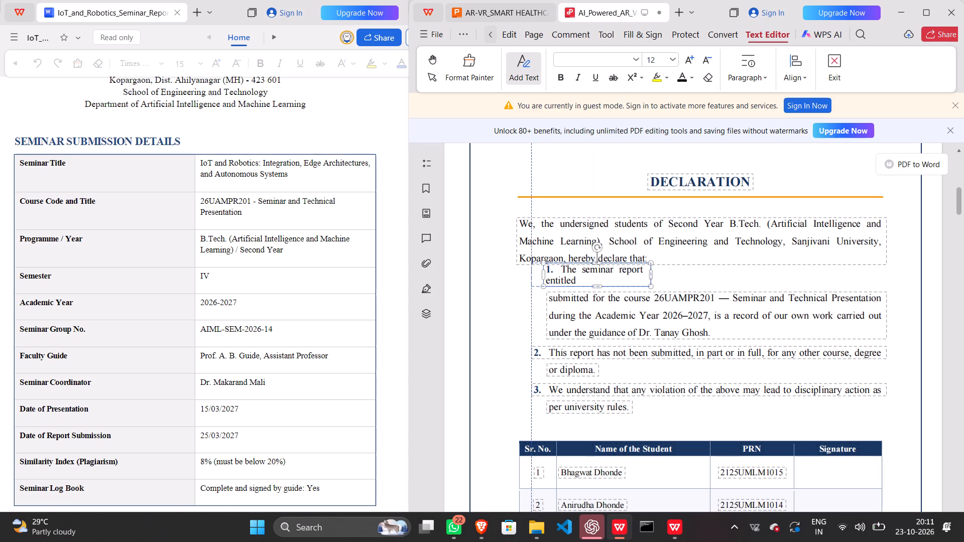
{"action": "left_click_drag", "start_coordinate": [530, 278], "coordinate": [530, 278]}
{"action": "left_click", "coordinate": [511, 294]}
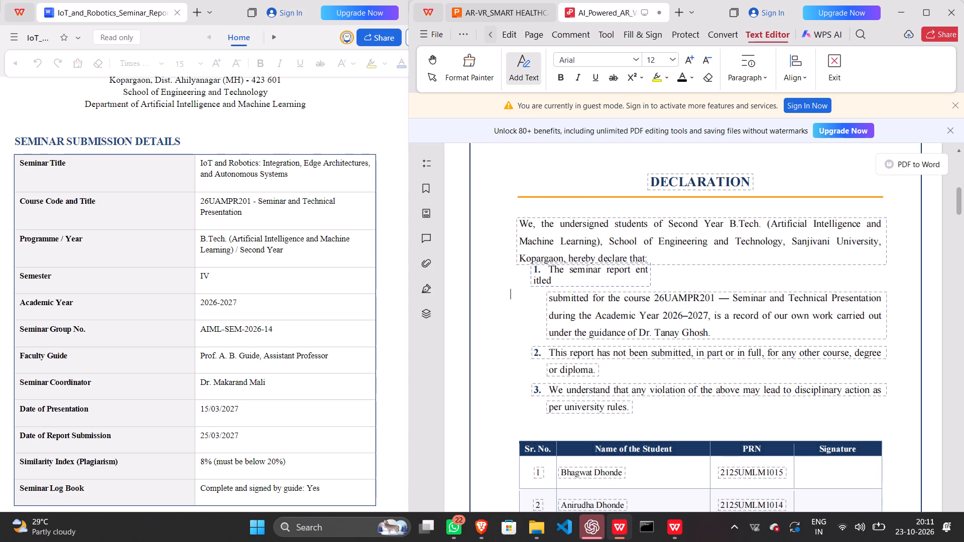
Delete the remaining wording of declaration item 1, keeping only the number "1.".
{"action": "left_click", "coordinate": [646, 268]}
{"action": "key", "text": "BackSpace"}
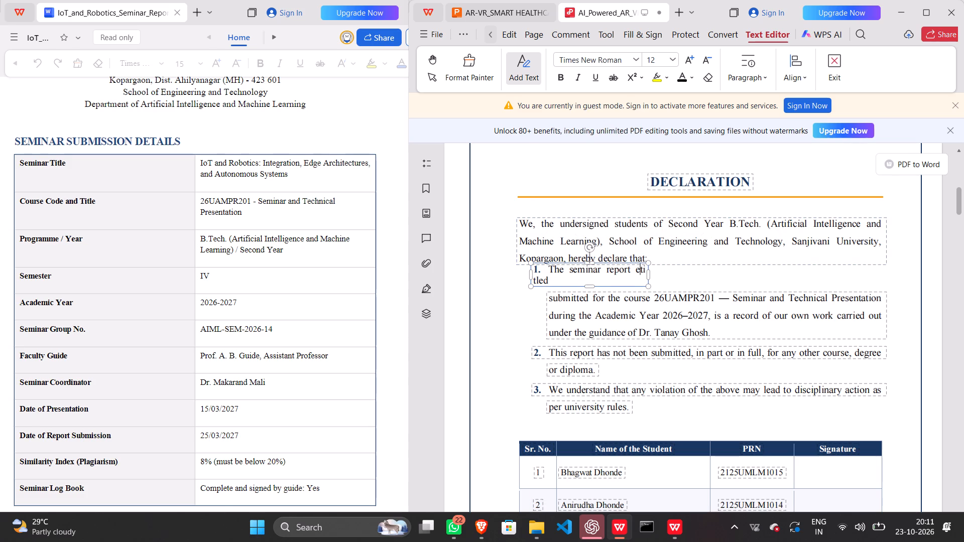
{"action": "key", "text": "BackSpace"}
{"action": "key", "text": "BackSpace"}
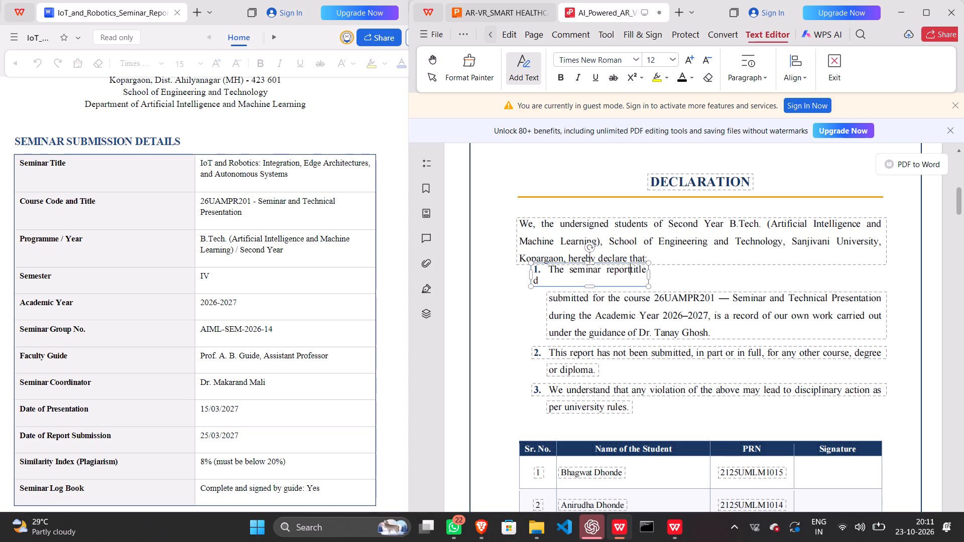
{"action": "left_click", "coordinate": [550, 285]}
{"action": "left_click", "coordinate": [541, 281]}
{"action": "key", "text": "BackSpace"}
{"action": "key", "text": "BackSpace"}
{"action": "key", "text": "BackSpace"}
{"action": "key", "text": "BackSpace"}
{"action": "key", "text": "BackSpace"}
{"action": "key", "text": "BackSpace"}
{"action": "key", "text": "BackSpace"}
{"action": "key", "text": "BackSpace"}
{"action": "key", "text": "BackSpace"}
{"action": "key", "text": "BackSpace"}
{"action": "key", "text": "BackSpace"}
{"action": "key", "text": "BackSpace"}
{"action": "key", "text": "BackSpace"}
{"action": "key", "text": "BackSpace"}
{"action": "key", "text": "BackSpace"}
{"action": "key", "text": "BackSpace"}
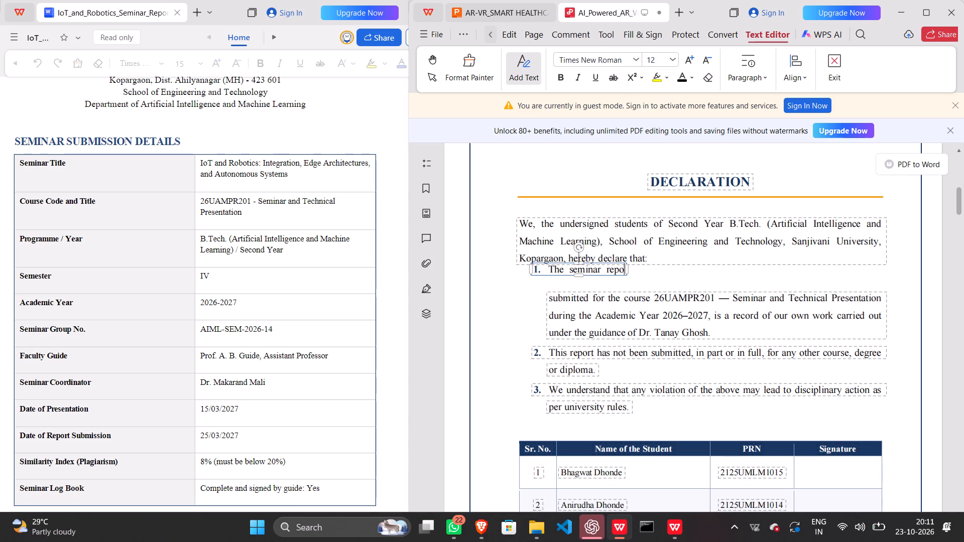
{"action": "key", "text": "BackSpace"}
{"action": "key", "text": "BackSpace"}
{"action": "key", "text": "BackSpace"}
{"action": "key", "text": "BackSpace"}
{"action": "key", "text": "BackSpace"}
{"action": "key", "text": "BackSpace"}
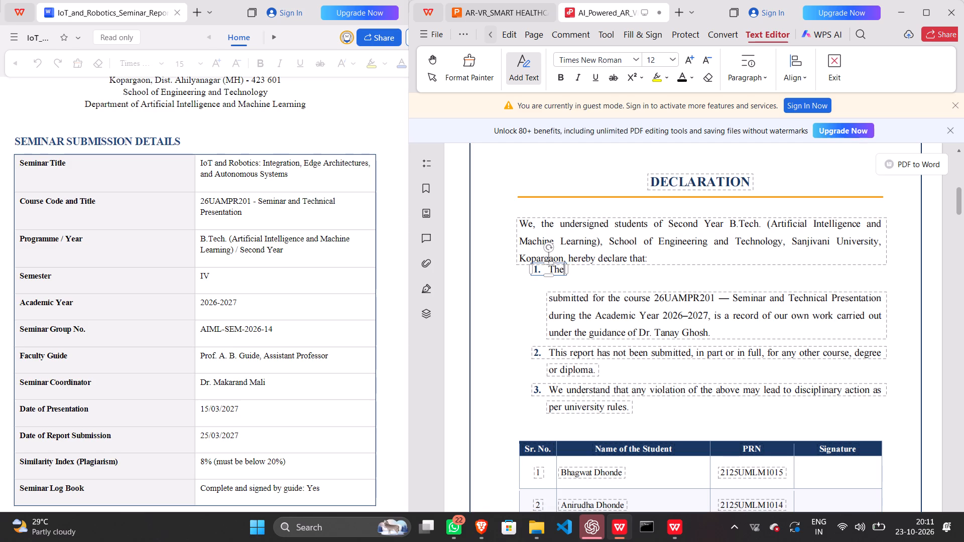
{"action": "key", "text": "BackSpace"}
{"action": "key", "text": "BackSpace"}
{"action": "key", "text": "BackSpace"}
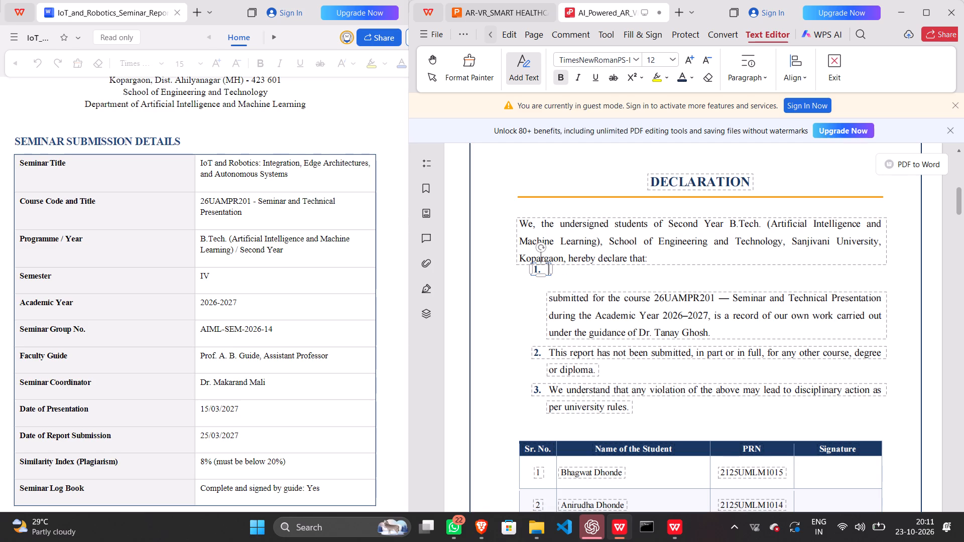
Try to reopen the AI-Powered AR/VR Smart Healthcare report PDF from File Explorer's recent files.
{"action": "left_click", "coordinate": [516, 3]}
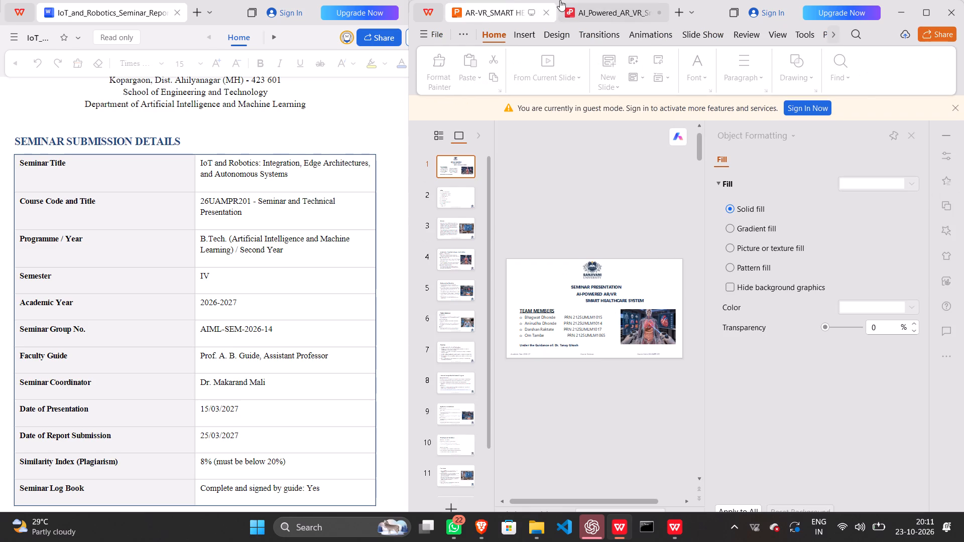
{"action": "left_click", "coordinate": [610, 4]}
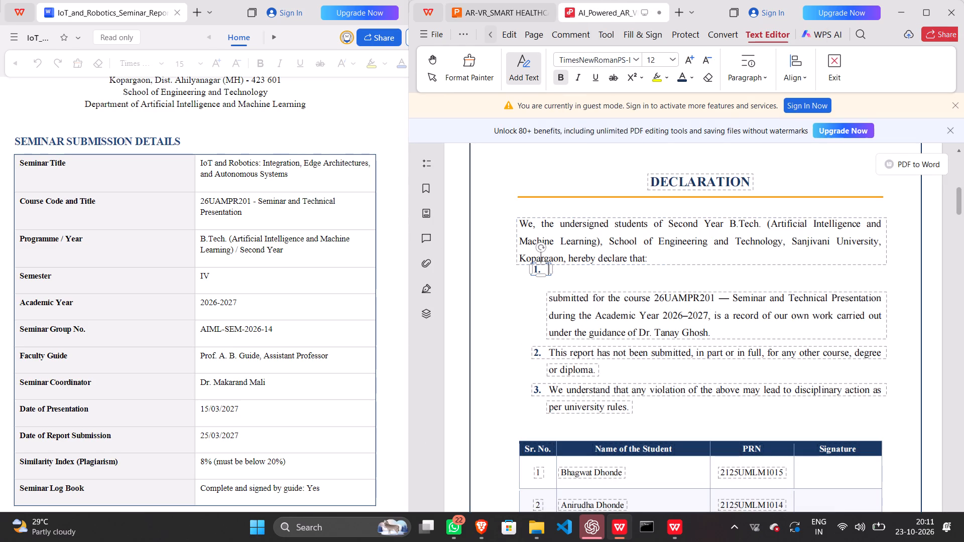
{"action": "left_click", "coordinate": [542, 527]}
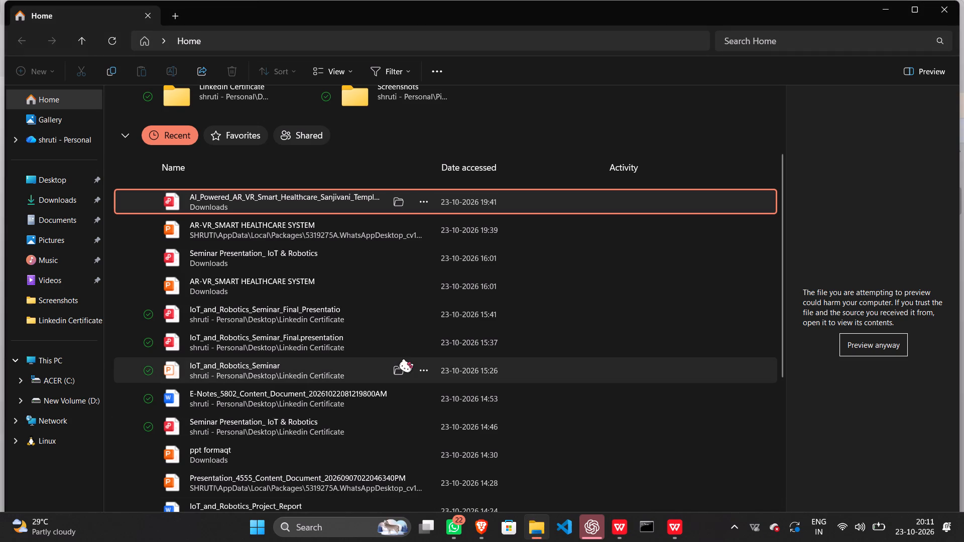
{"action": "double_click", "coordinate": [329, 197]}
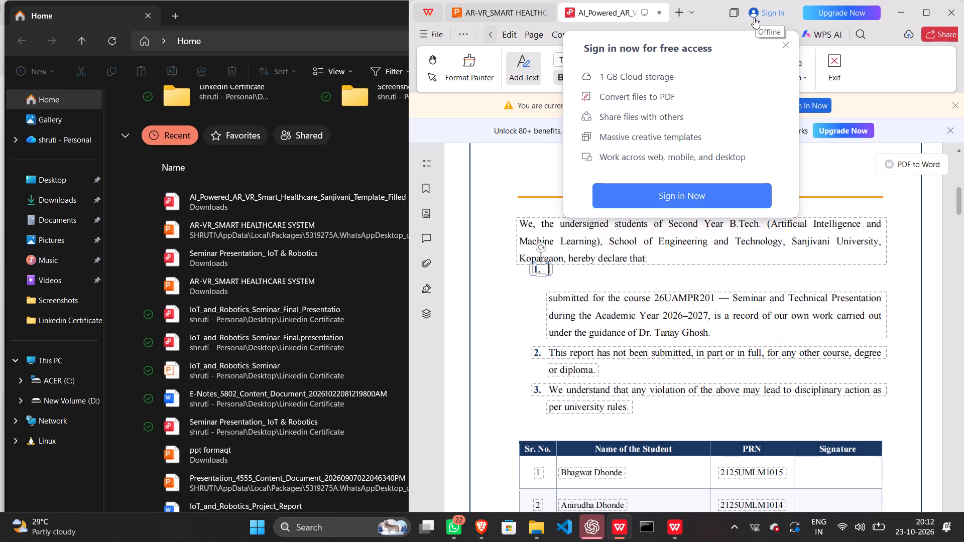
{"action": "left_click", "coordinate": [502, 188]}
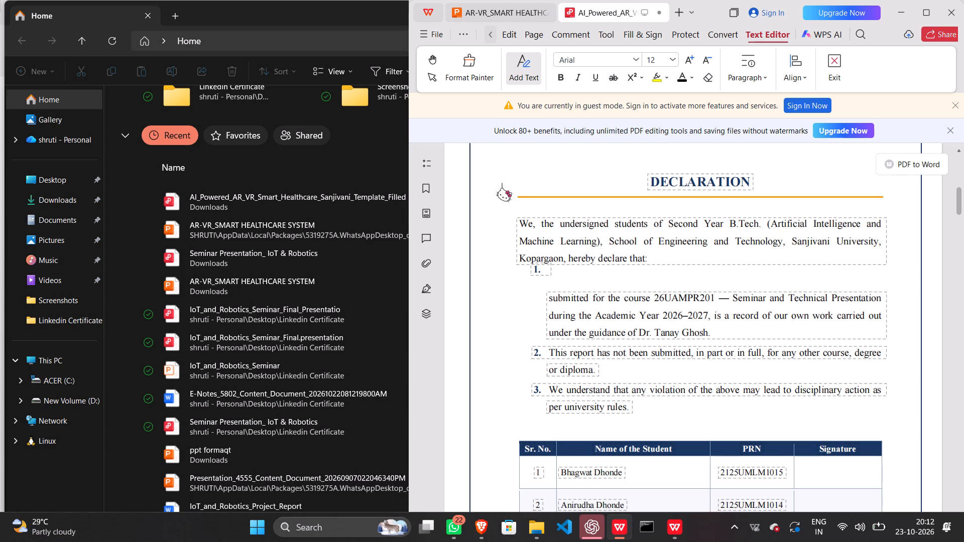
Replace the guide's name after "under the guidance of" in the declaration paragraph with the new faculty guide's name.
{"action": "left_click", "coordinate": [710, 335]}
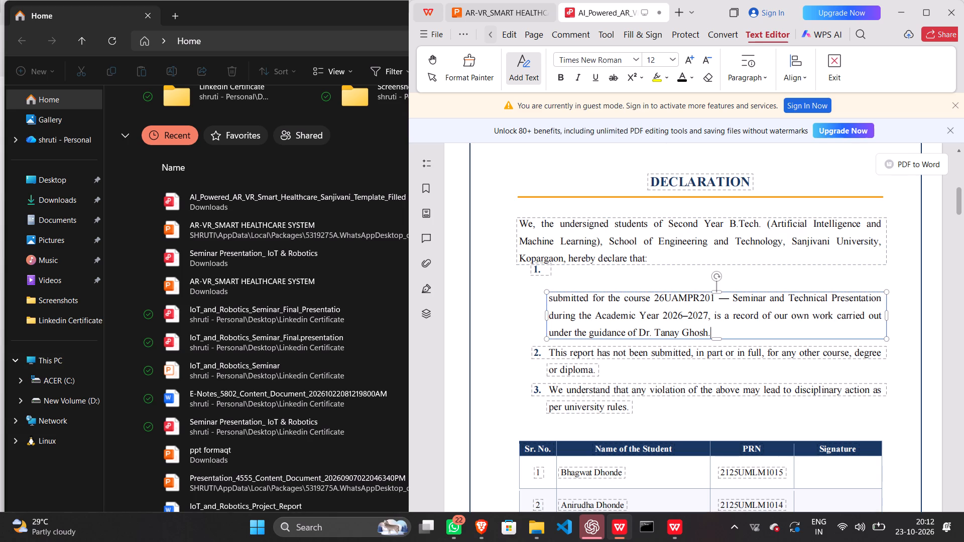
{"action": "key", "text": "BackSpace"}
{"action": "key", "text": "BackSpace"}
{"action": "key", "text": "BackSpace"}
{"action": "key", "text": "BackSpace"}
{"action": "key", "text": "BackSpace"}
{"action": "key", "text": "BackSpace"}
{"action": "key", "text": "BackSpace"}
{"action": "key", "text": "BackSpace"}
{"action": "key", "text": "BackSpace"}
{"action": "key", "text": "BackSpace"}
{"action": "key", "text": "BackSpace"}
{"action": "key", "text": "BackSpace"}
{"action": "key", "text": "BackSpace"}
{"action": "key", "text": "BackSpace"}
{"action": "key", "text": "BackSpace"}
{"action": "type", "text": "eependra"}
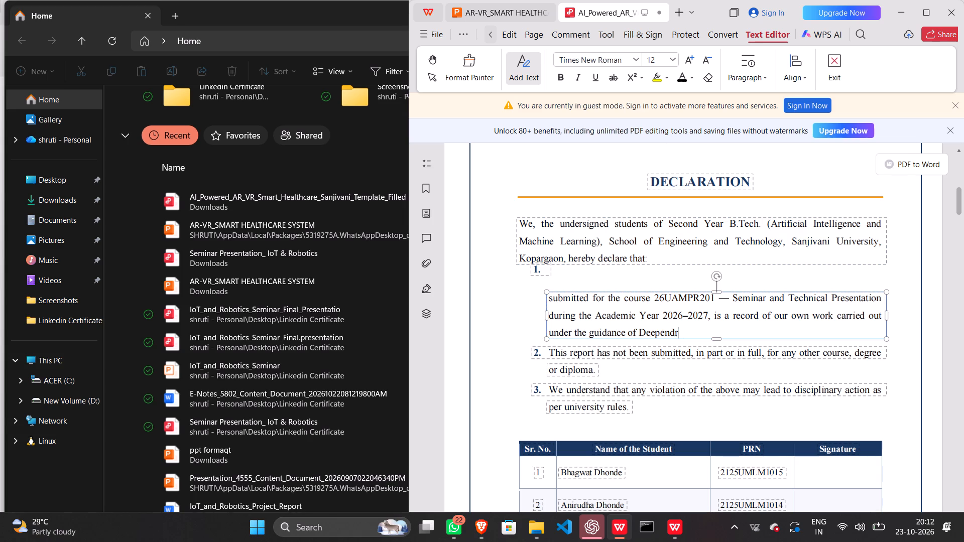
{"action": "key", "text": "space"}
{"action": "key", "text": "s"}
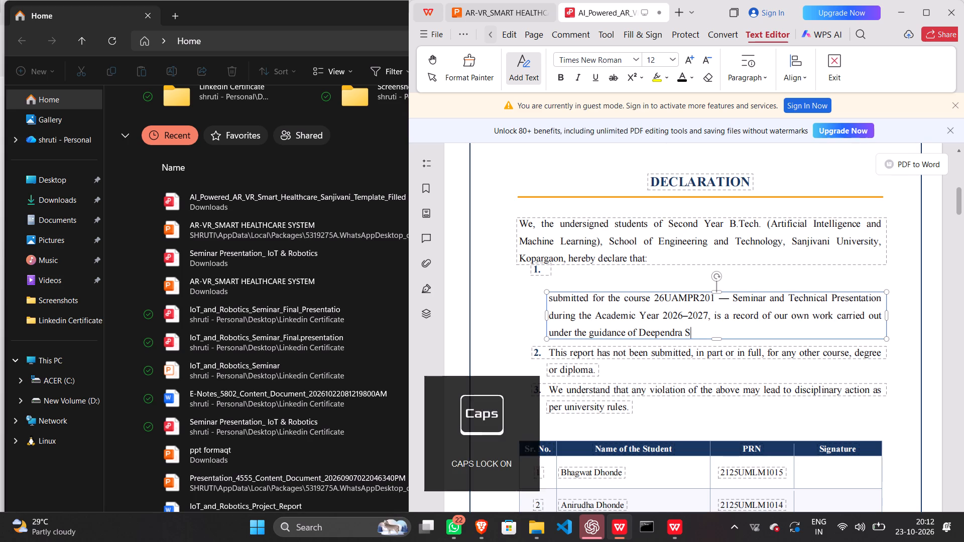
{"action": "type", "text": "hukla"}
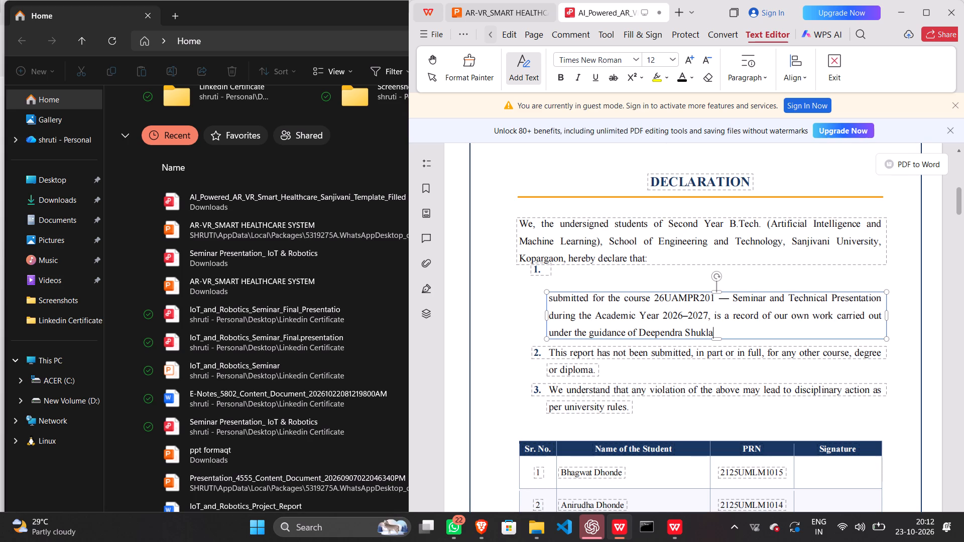
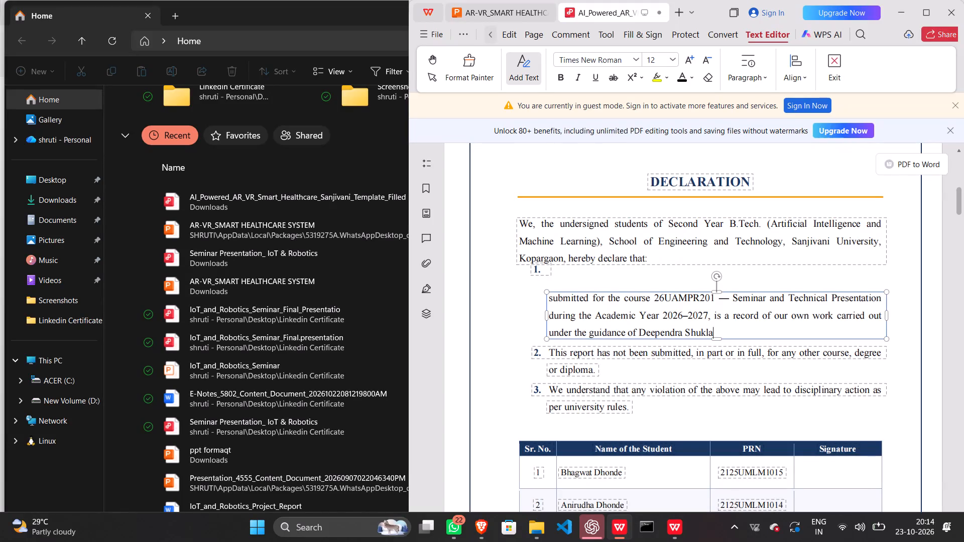
Begin declaration item 1's wording with "The seminar report" directly after the number "1.", without the spaced-out lettering.
{"action": "left_click", "coordinate": [547, 274]}
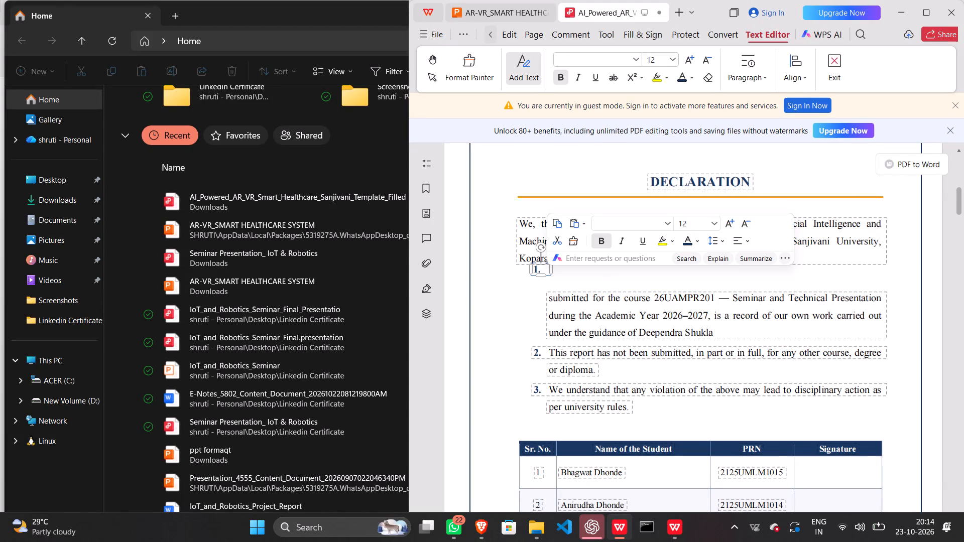
{"action": "type", "text": "the"}
{"action": "key", "text": "BackSpace"}
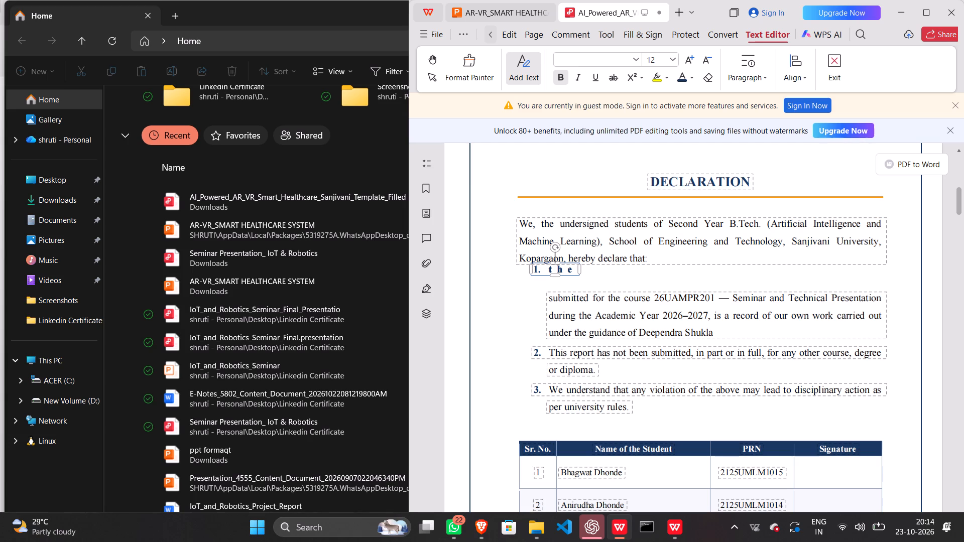
{"action": "left_click", "coordinate": [574, 273]}
{"action": "key", "text": "BackSpace"}
{"action": "key", "text": "BackSpace"}
{"action": "key", "text": "BackSpace"}
{"action": "key", "text": "BackSpace"}
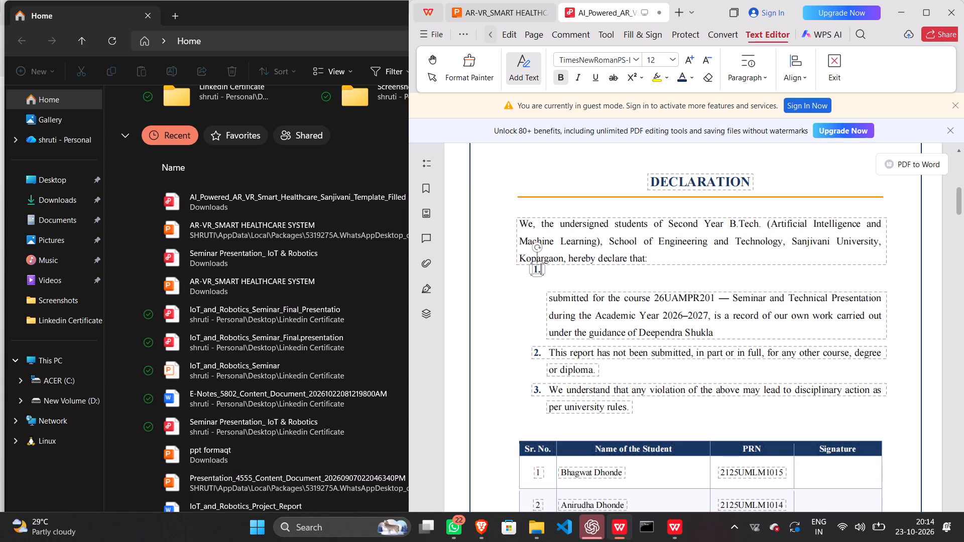
{"action": "type", "text": "the"}
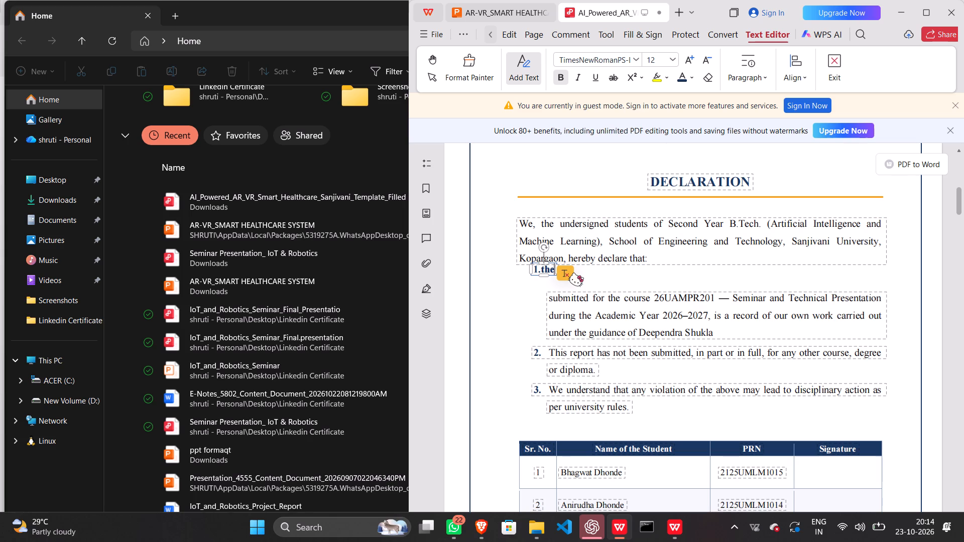
{"action": "key", "text": "BackSpace"}
{"action": "key", "text": "BackSpace"}
{"action": "key", "text": "BackSpace"}
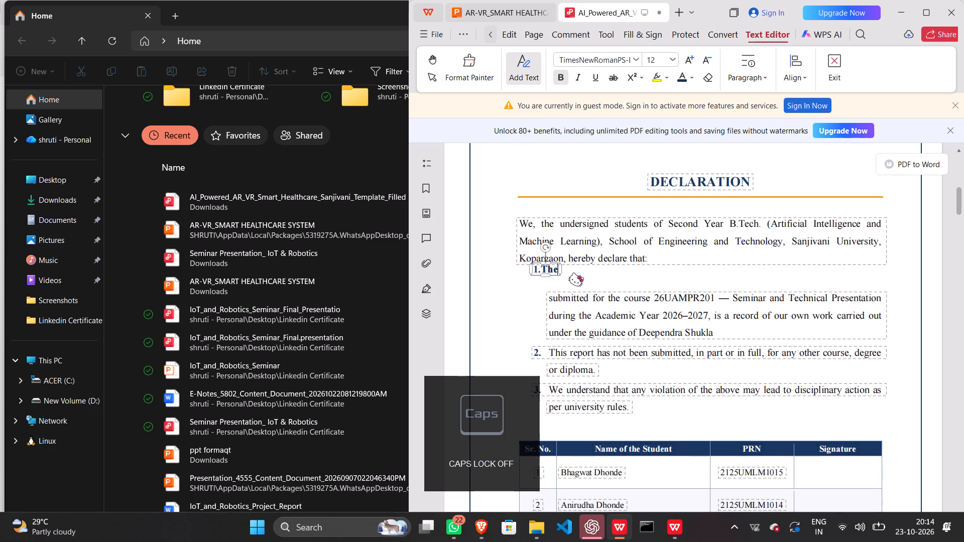
{"action": "key", "text": "space"}
{"action": "type", "text": "seminar"}
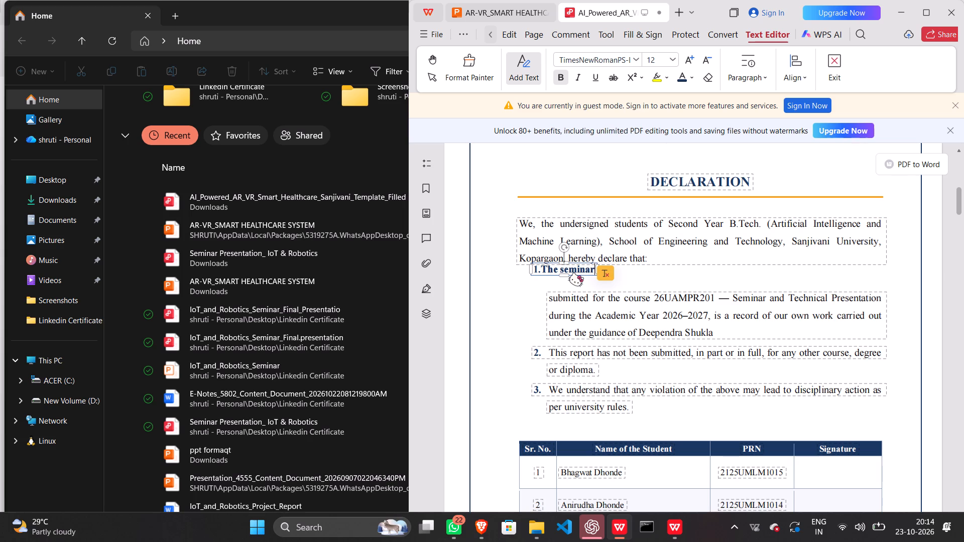
{"action": "key", "text": "space"}
{"action": "type", "text": "report"}
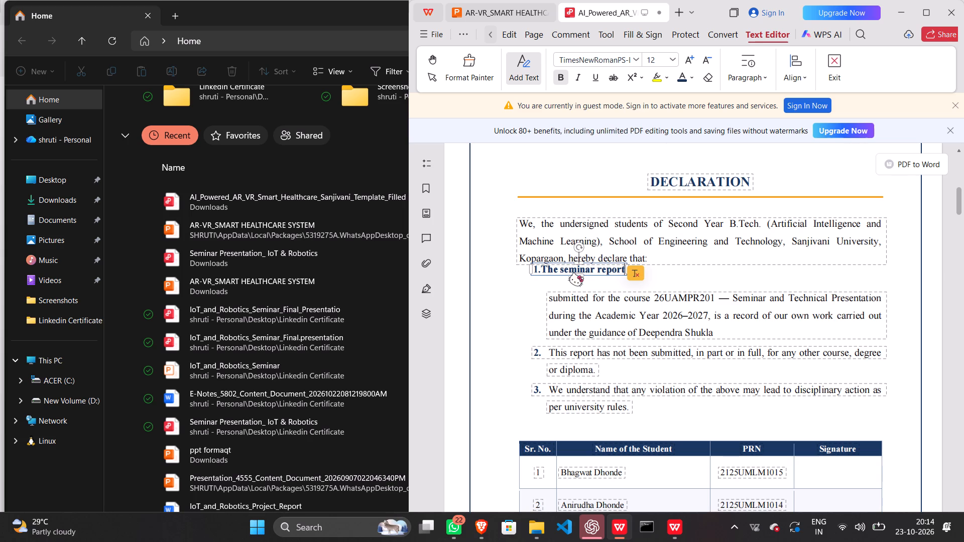
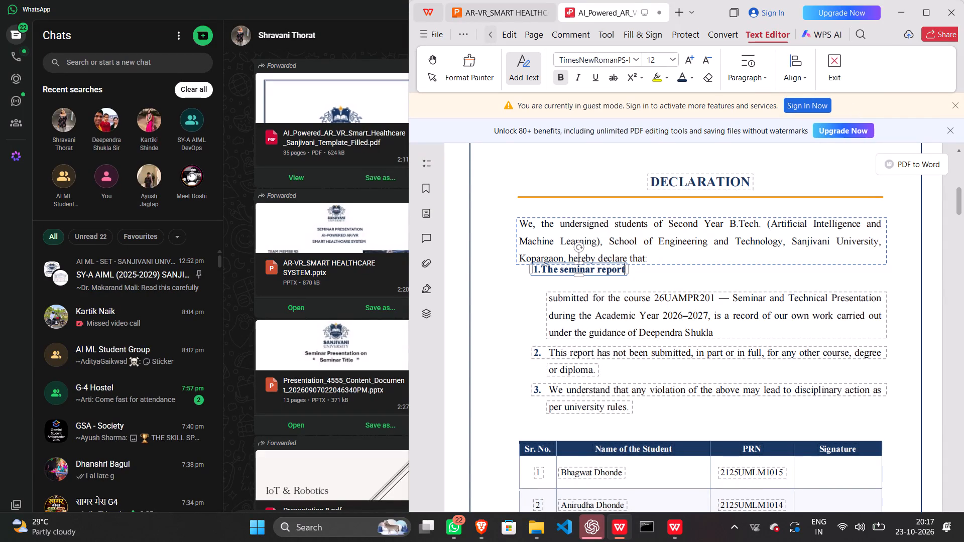
Delete the wording "The seminar report" from declaration item 1, keeping only the number "1.".
{"action": "key", "text": "BackSpace"}
{"action": "key", "text": "BackSpace"}
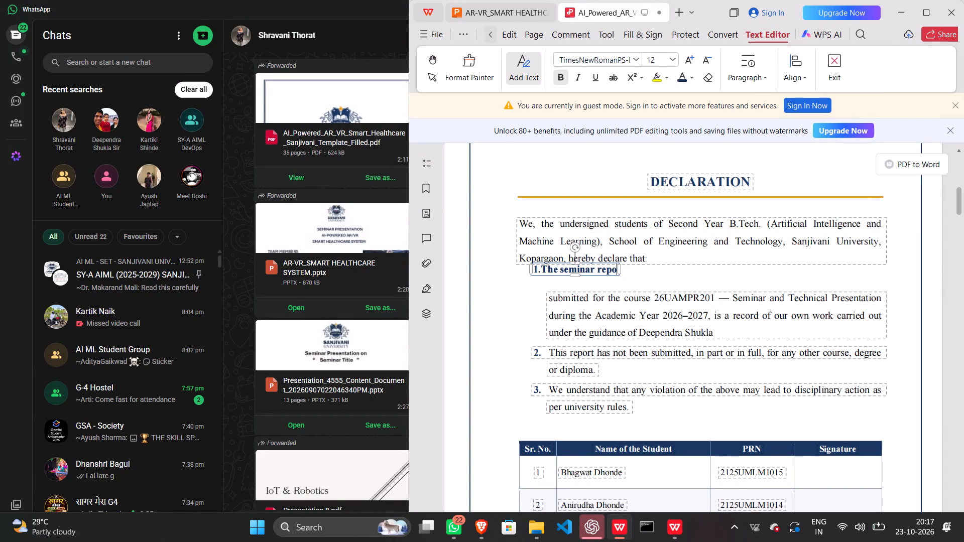
{"action": "key", "text": "BackSpace"}
{"action": "key", "text": "BackSpace"}
{"action": "key", "text": "BackSpace"}
{"action": "key", "text": "BackSpace"}
{"action": "key", "text": "BackSpace"}
{"action": "key", "text": "BackSpace"}
{"action": "key", "text": "BackSpace"}
{"action": "key", "text": "BackSpace"}
{"action": "key", "text": "BackSpace"}
{"action": "key", "text": "BackSpace"}
{"action": "key", "text": "BackSpace"}
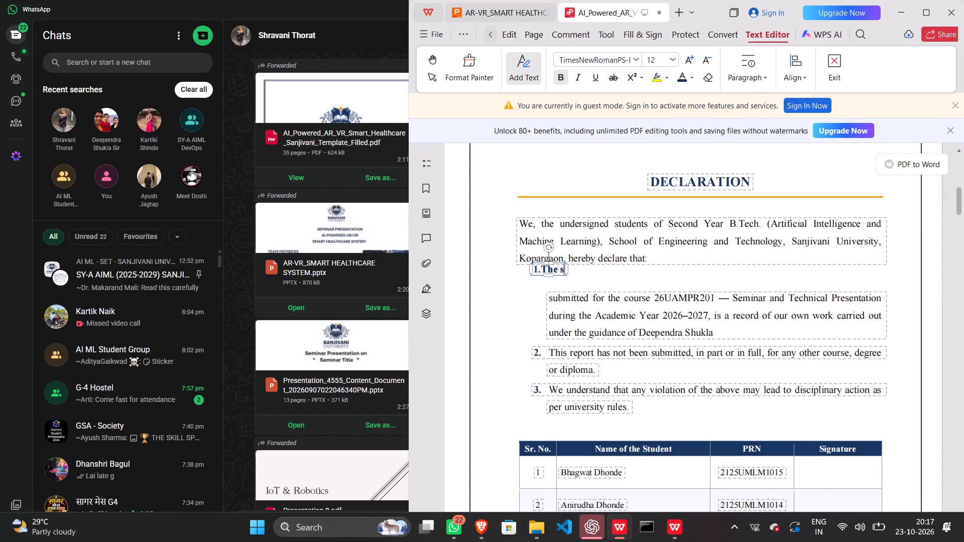
{"action": "key", "text": "BackSpace"}
{"action": "key", "text": "BackSpace"}
{"action": "key", "text": "BackSpace"}
{"action": "key", "text": "BackSpace"}
{"action": "key", "text": "BackSpace"}
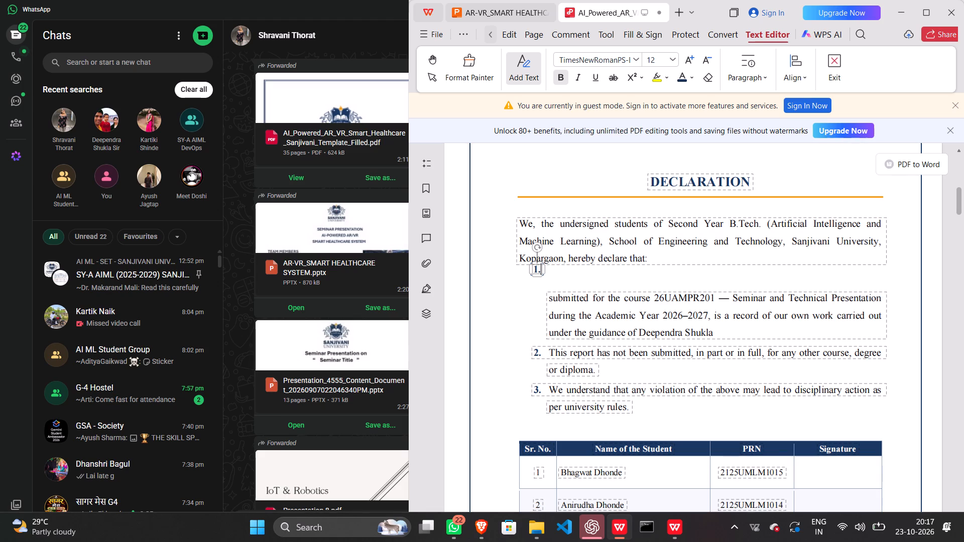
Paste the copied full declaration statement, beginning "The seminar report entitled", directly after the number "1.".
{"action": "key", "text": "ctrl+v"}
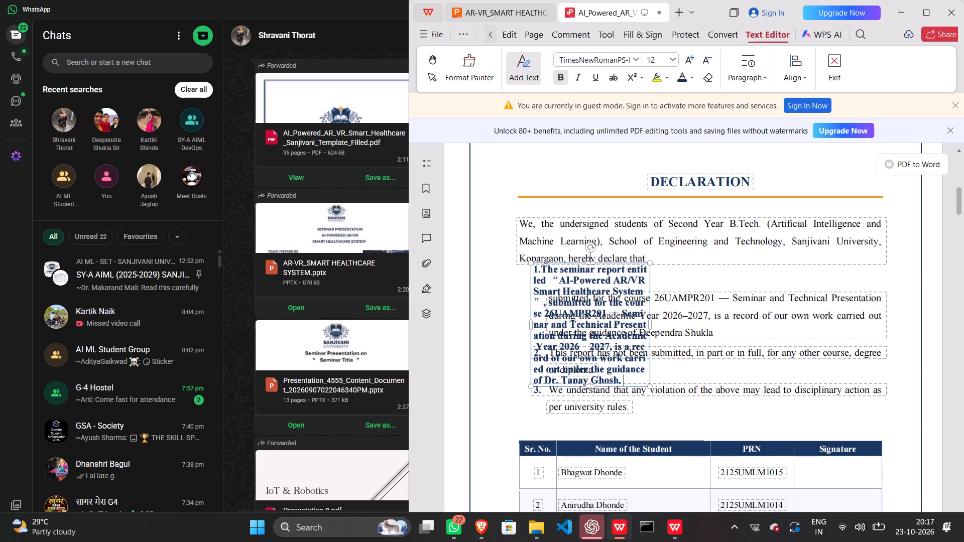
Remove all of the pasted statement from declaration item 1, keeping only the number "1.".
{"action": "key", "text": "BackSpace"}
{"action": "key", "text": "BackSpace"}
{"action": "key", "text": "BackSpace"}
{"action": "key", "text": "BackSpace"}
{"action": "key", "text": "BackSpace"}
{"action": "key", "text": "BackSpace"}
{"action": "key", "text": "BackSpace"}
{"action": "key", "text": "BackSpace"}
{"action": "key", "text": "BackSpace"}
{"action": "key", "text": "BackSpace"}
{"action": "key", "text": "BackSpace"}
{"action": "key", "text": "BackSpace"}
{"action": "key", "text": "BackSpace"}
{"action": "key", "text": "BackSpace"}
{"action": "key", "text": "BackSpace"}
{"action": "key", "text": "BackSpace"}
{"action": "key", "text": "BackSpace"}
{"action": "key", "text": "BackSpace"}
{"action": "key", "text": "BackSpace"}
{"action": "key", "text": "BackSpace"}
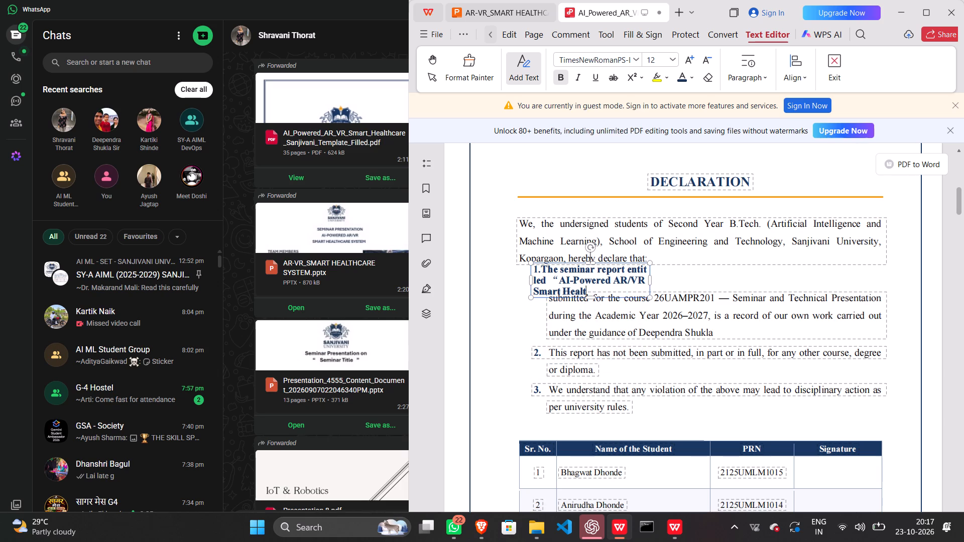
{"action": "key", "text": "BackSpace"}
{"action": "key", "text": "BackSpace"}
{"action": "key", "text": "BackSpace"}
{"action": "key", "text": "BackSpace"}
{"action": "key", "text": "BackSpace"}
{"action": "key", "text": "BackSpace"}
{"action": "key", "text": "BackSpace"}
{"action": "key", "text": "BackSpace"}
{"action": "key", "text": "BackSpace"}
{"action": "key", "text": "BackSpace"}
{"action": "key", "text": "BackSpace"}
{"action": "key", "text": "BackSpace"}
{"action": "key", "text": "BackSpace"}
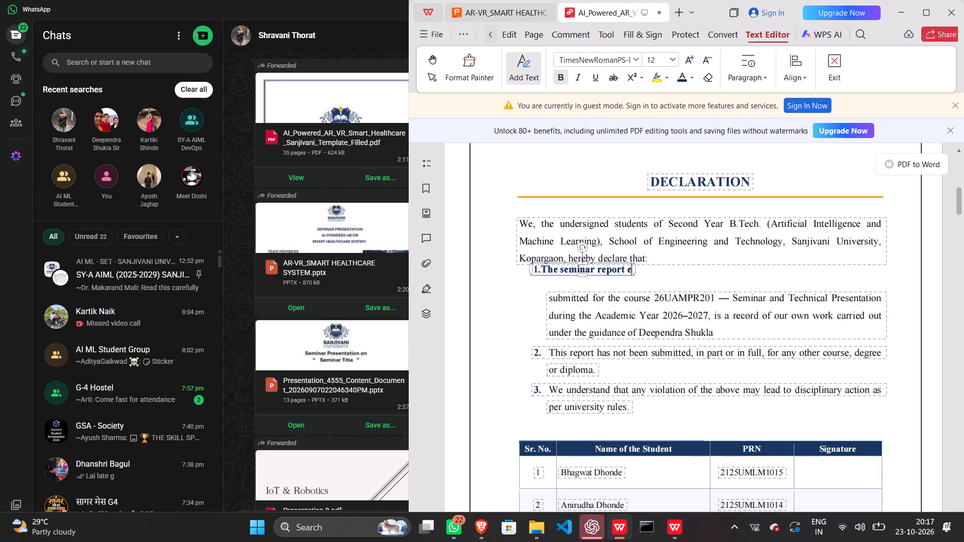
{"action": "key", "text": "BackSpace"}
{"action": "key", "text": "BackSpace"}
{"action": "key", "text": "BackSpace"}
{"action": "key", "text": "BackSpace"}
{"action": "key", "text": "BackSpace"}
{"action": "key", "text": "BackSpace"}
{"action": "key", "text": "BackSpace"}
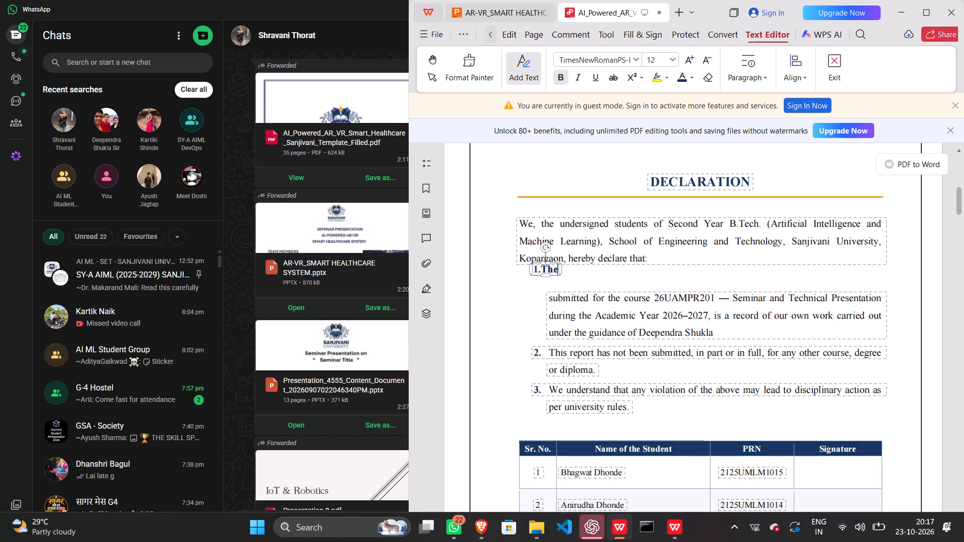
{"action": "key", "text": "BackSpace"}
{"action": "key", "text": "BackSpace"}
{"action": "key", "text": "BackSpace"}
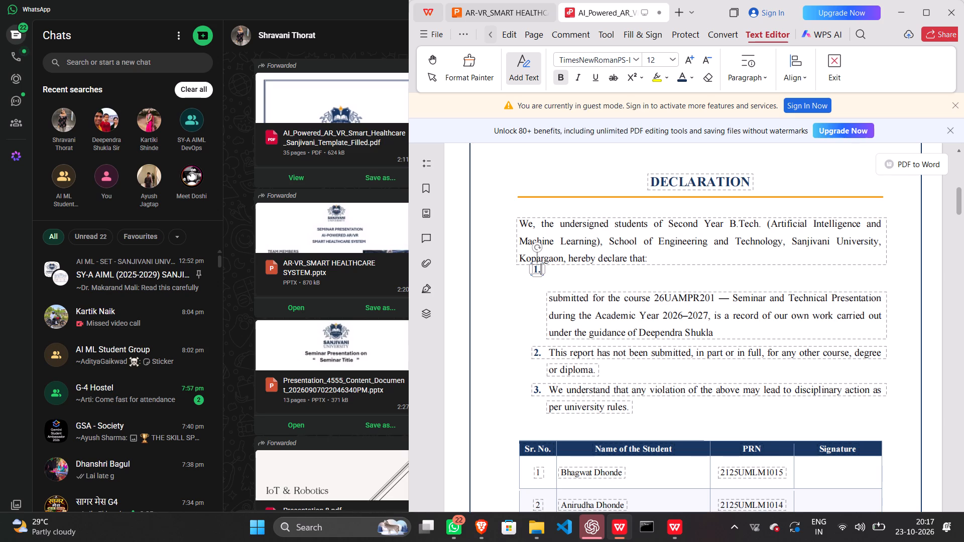
Restart declaration item 1's wording with "t" directly after the number "1.", leaving its missing font unreplaced.
{"action": "left_click", "coordinate": [487, 285]}
{"action": "left_click", "coordinate": [553, 258]}
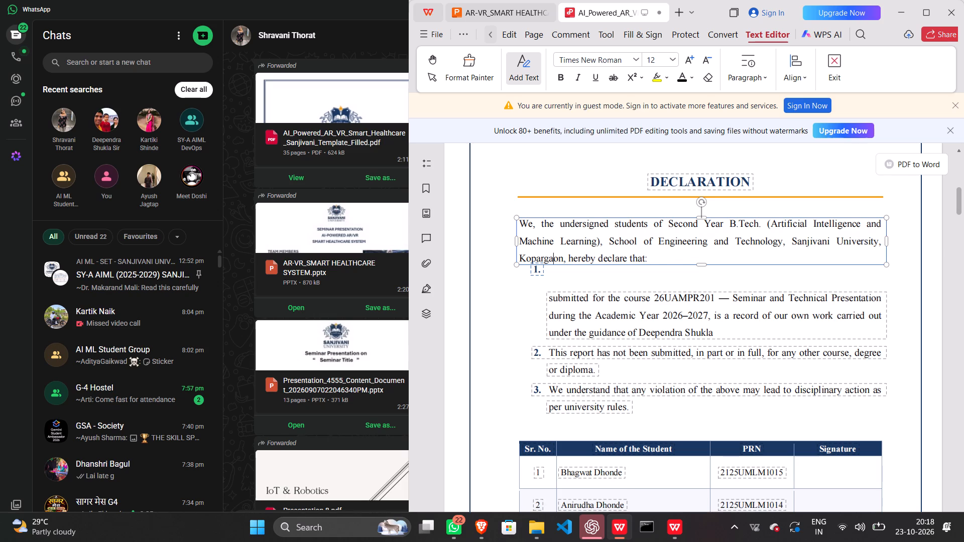
{"action": "left_click", "coordinate": [540, 272]}
{"action": "key", "text": "t"}
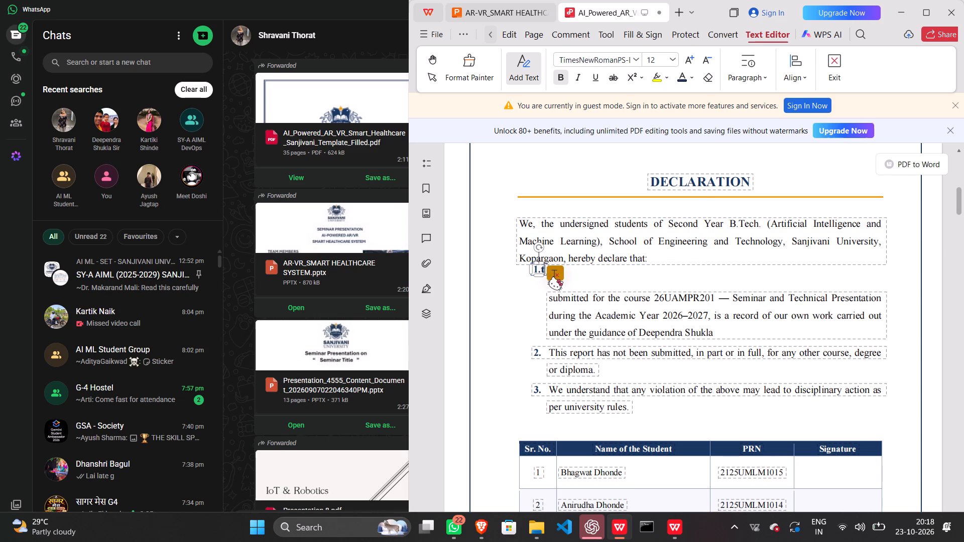
{"action": "left_click", "coordinate": [554, 276]}
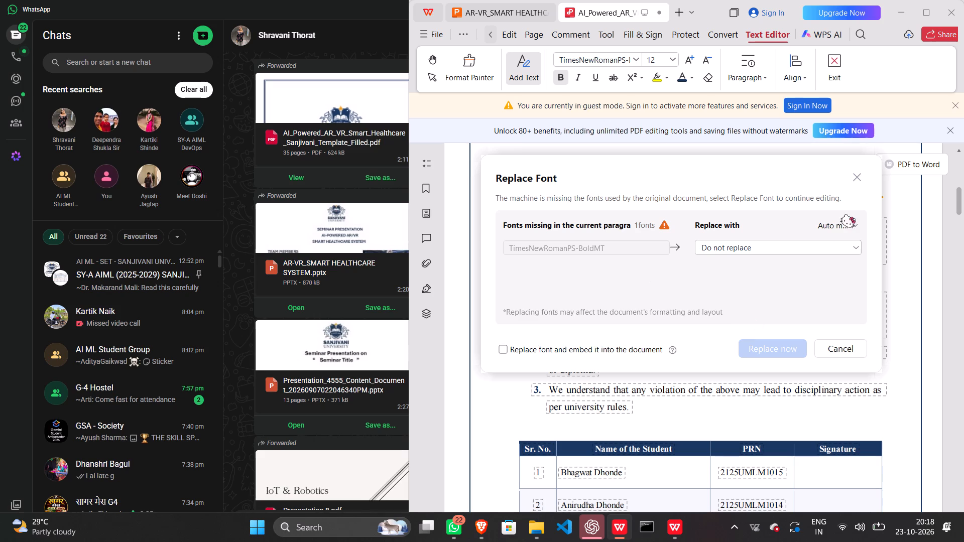
{"action": "left_click", "coordinate": [858, 172]}
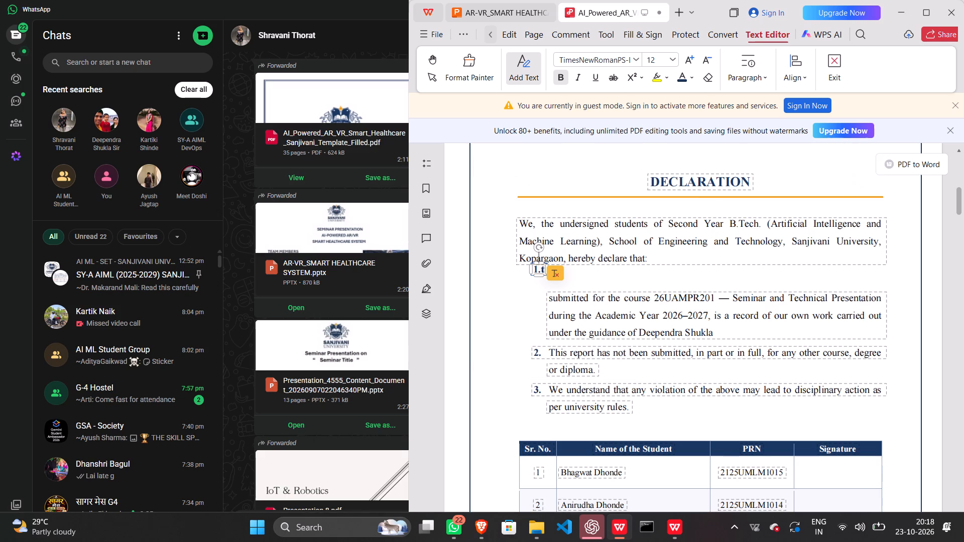
Review the submission details, group members table and certificate pages that precede the declaration.
{"action": "scroll", "coordinate": [800, 200], "scroll_direction": "down", "scroll_amount": 1}
{"action": "scroll", "coordinate": [800, 200], "scroll_direction": "up", "scroll_amount": 3}
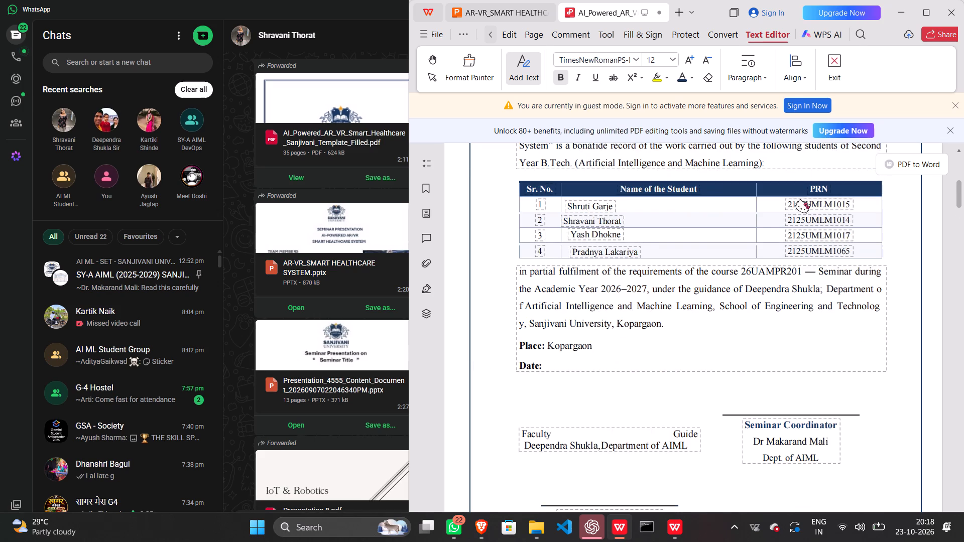
{"action": "scroll", "coordinate": [800, 200], "scroll_direction": "up", "scroll_amount": 4}
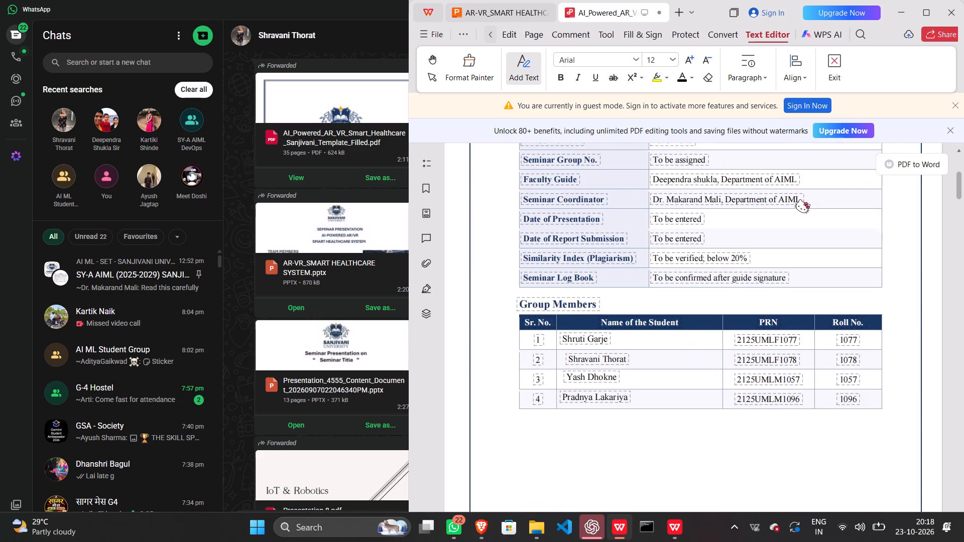
{"action": "scroll", "coordinate": [800, 200], "scroll_direction": "up", "scroll_amount": 4}
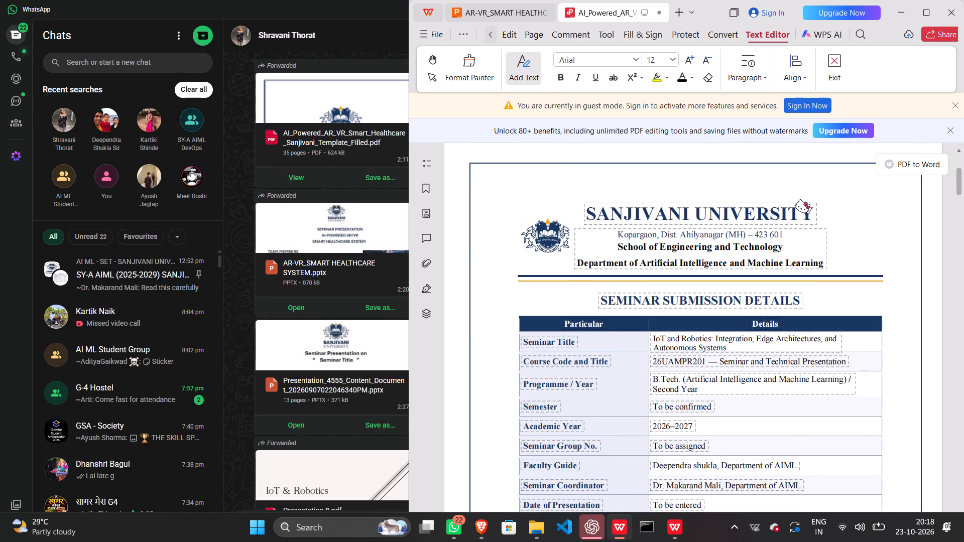
{"action": "scroll", "coordinate": [800, 200], "scroll_direction": "down", "scroll_amount": 5}
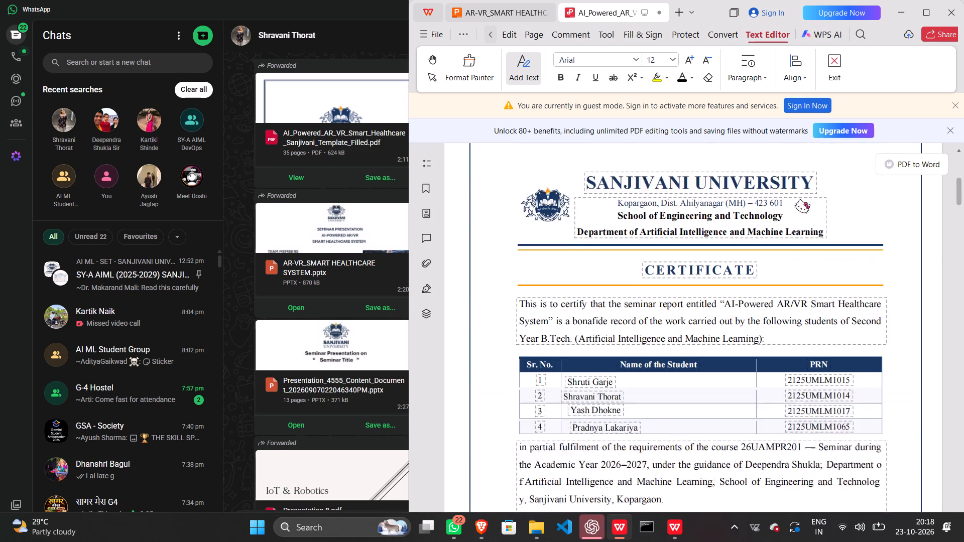
Check the certificate's student table, guidance paragraph and signature blocks, continuing through to the declaration's numbered items.
{"action": "scroll", "coordinate": [800, 200], "scroll_direction": "down", "scroll_amount": 1}
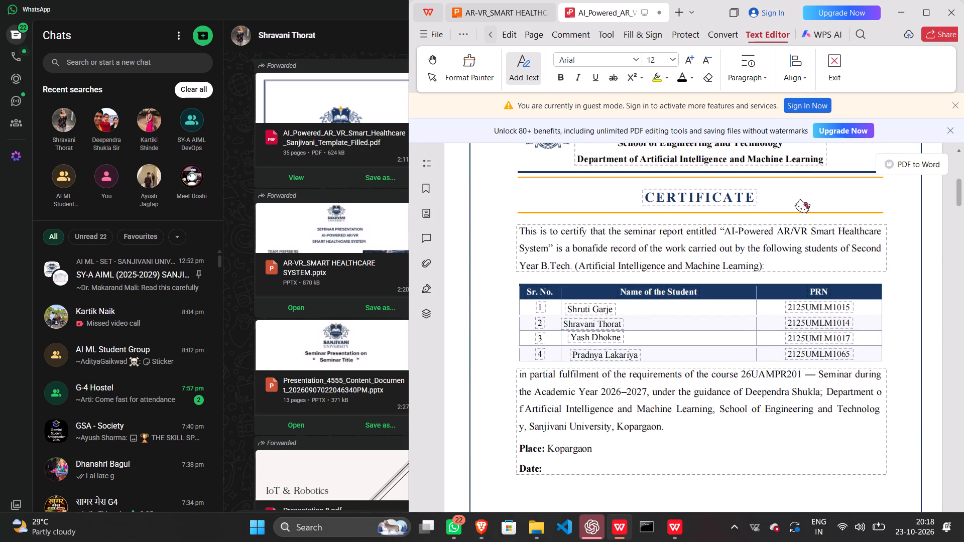
{"action": "scroll", "coordinate": [735, 237], "scroll_direction": "down", "scroll_amount": 2}
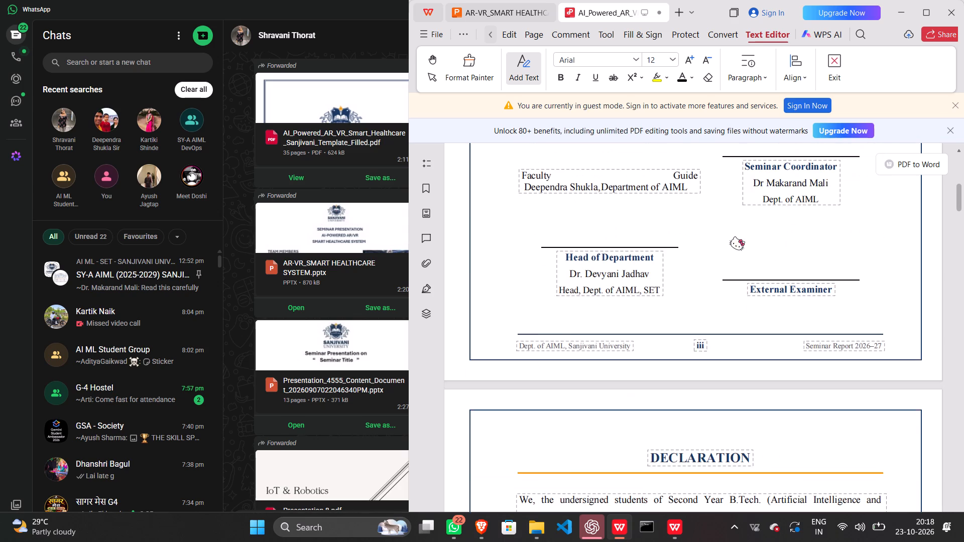
{"action": "scroll", "coordinate": [735, 237], "scroll_direction": "down", "scroll_amount": 3}
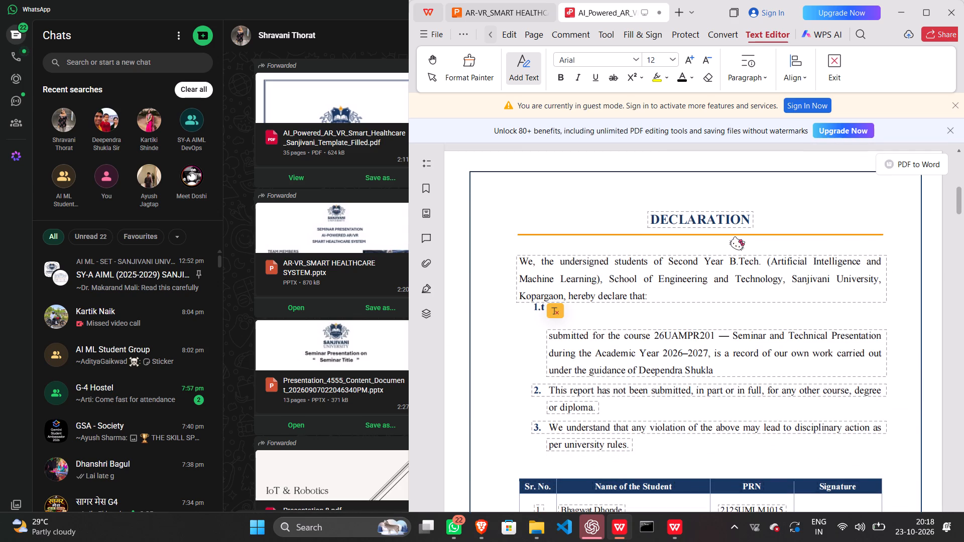
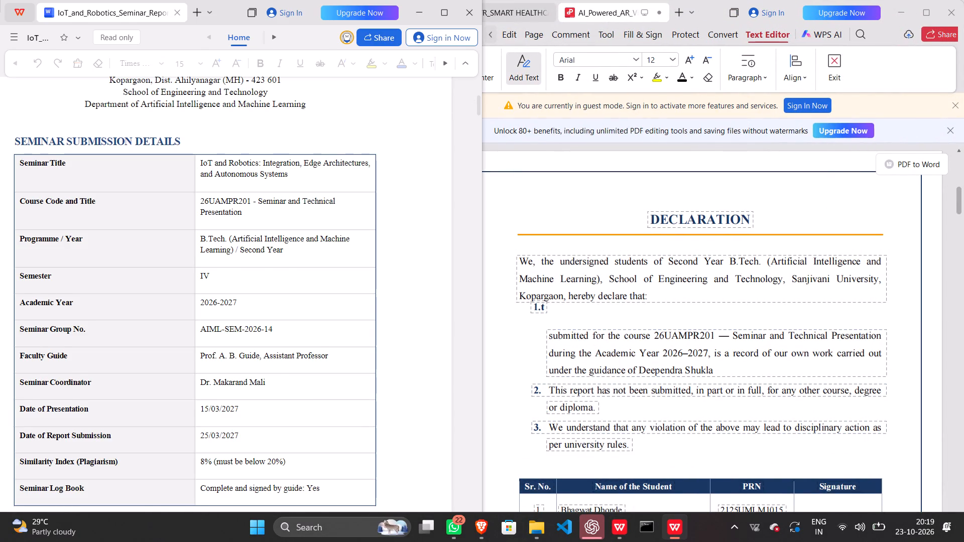
{"action": "scroll", "coordinate": [280, 339], "scroll_direction": "down", "scroll_amount": 8}
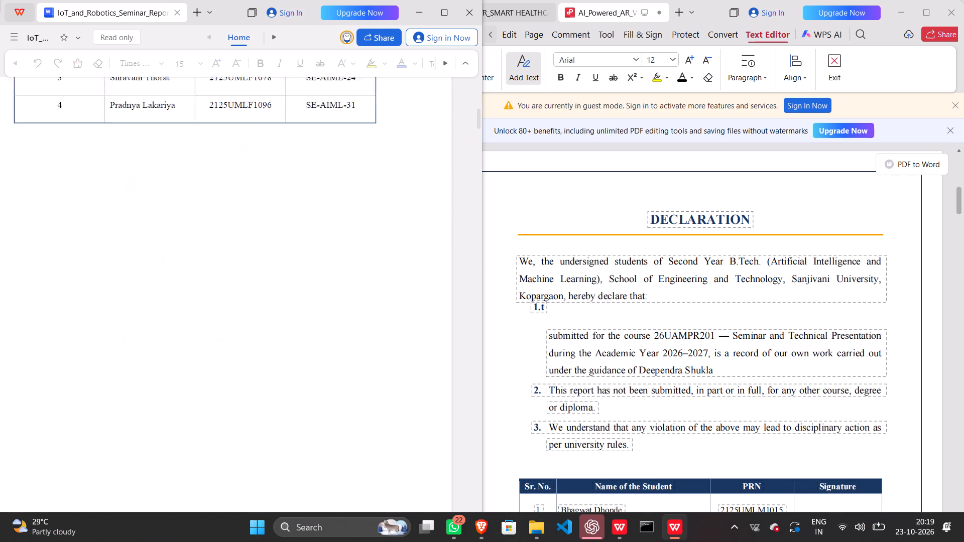
{"action": "scroll", "coordinate": [280, 339], "scroll_direction": "down", "scroll_amount": 6}
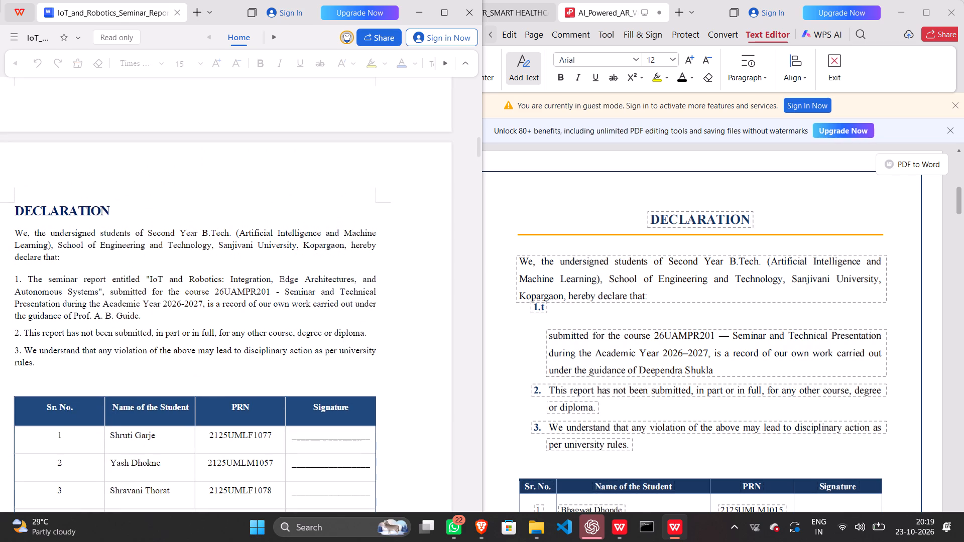
Return to the AR/VR report's declaration and open item 1's "1.t" text for editing.
{"action": "key", "text": "BackSpace"}
{"action": "key", "text": "BackSpace"}
{"action": "key", "text": "BackSpace"}
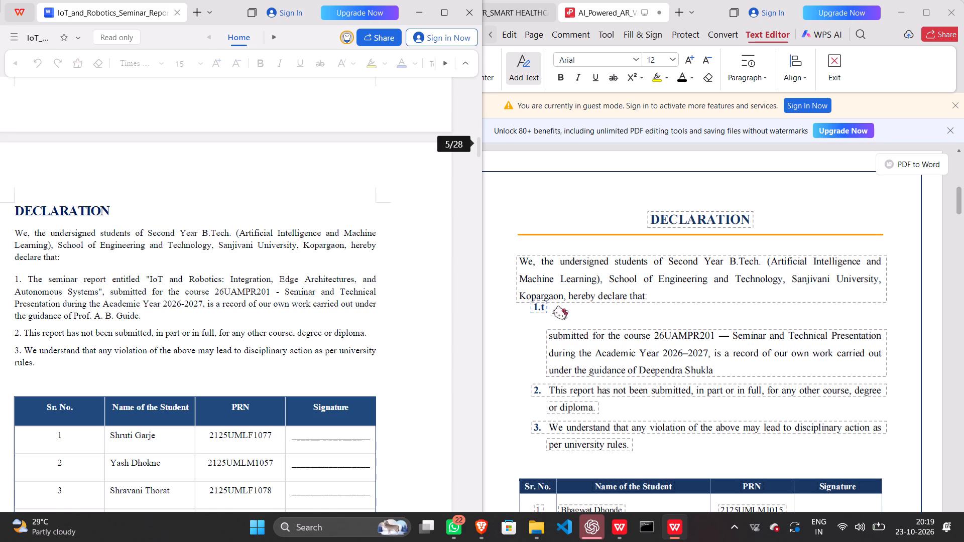
{"action": "left_click", "coordinate": [545, 307]}
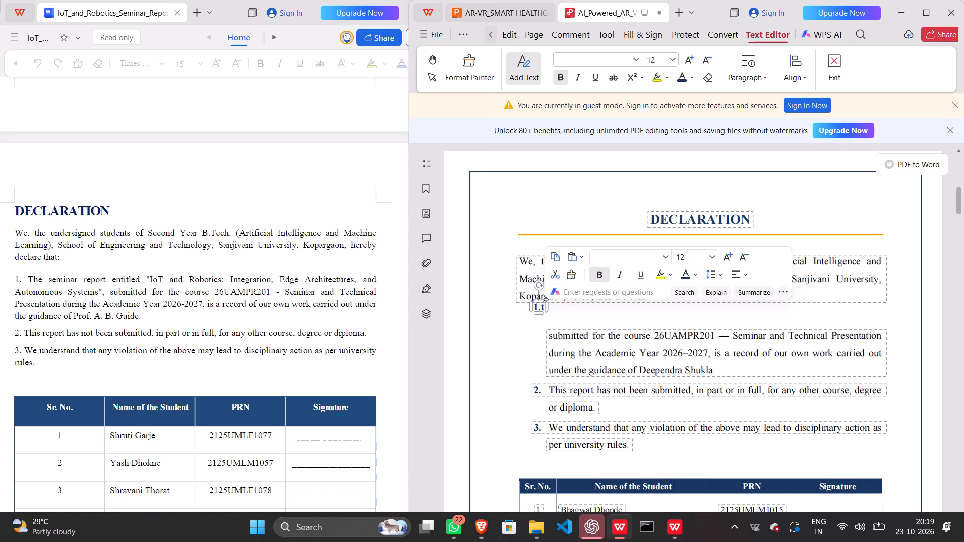
Delete the leftover "1.t" text above the "submitted for the course" paragraph on the declaration page.
{"action": "key", "text": "BackSpace"}
{"action": "key", "text": "BackSpace"}
{"action": "key", "text": "BackSpace"}
{"action": "key", "text": "BackSpace"}
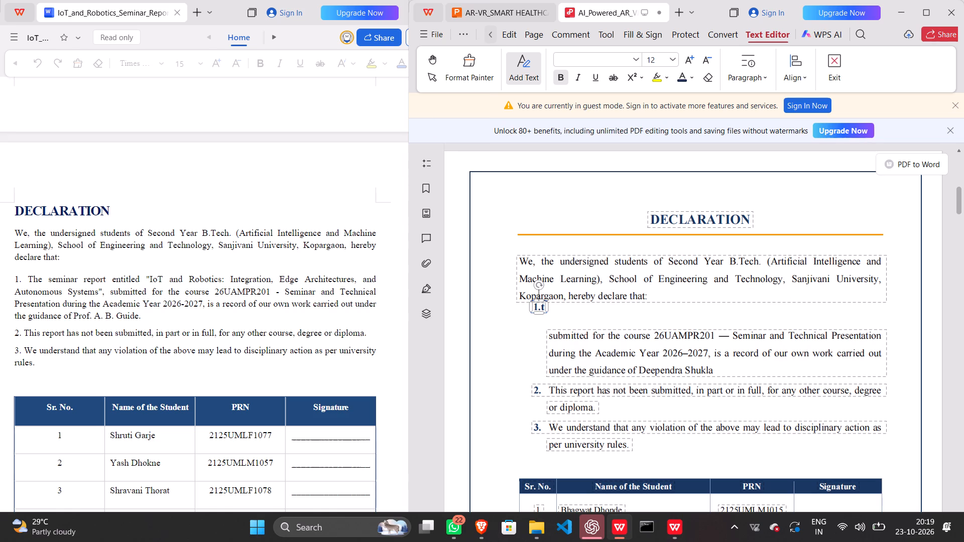
{"action": "left_click", "coordinate": [544, 310]}
{"action": "key", "text": "BackSpace"}
{"action": "key", "text": "BackSpace"}
{"action": "key", "text": "BackSpace"}
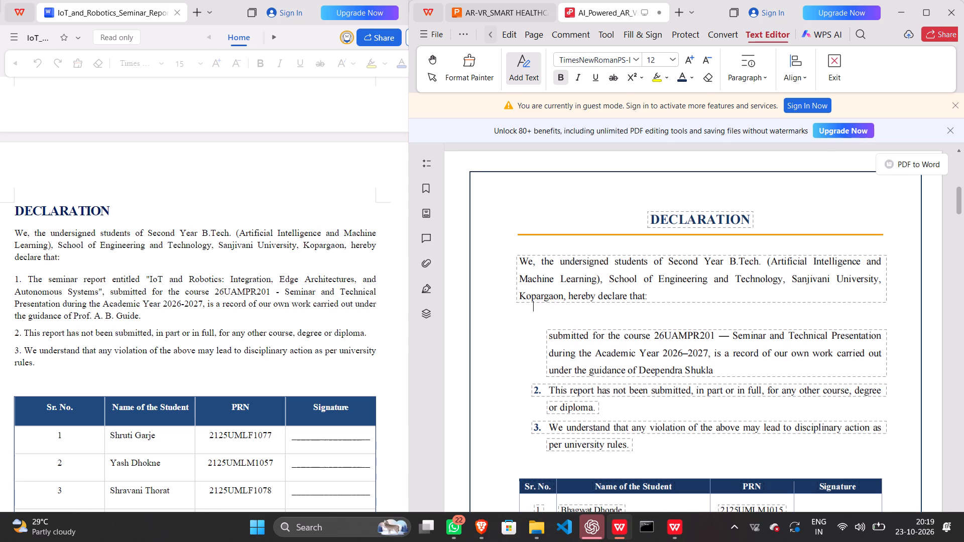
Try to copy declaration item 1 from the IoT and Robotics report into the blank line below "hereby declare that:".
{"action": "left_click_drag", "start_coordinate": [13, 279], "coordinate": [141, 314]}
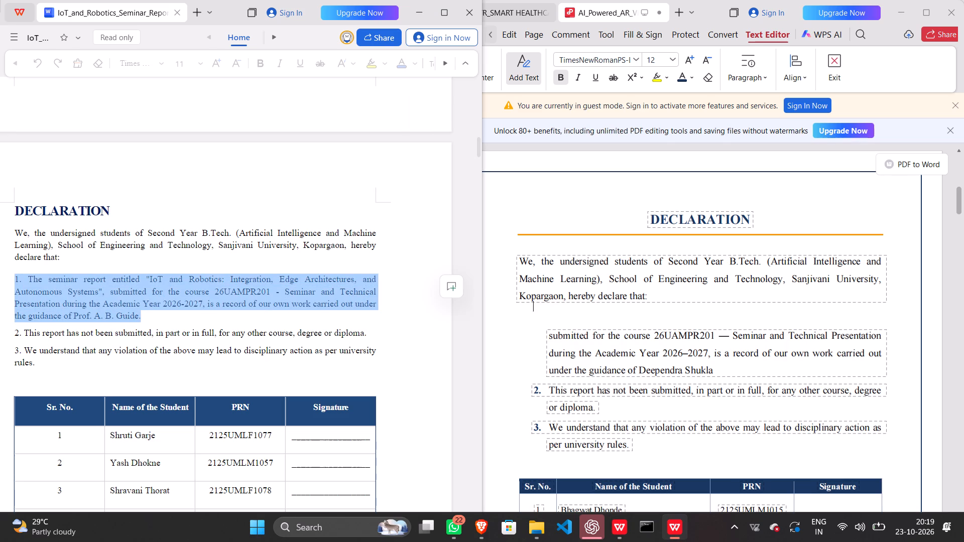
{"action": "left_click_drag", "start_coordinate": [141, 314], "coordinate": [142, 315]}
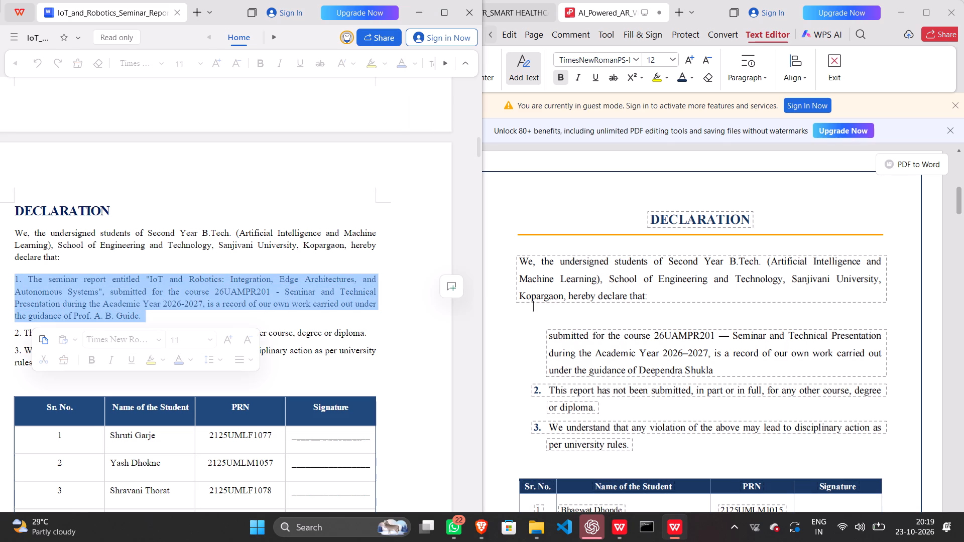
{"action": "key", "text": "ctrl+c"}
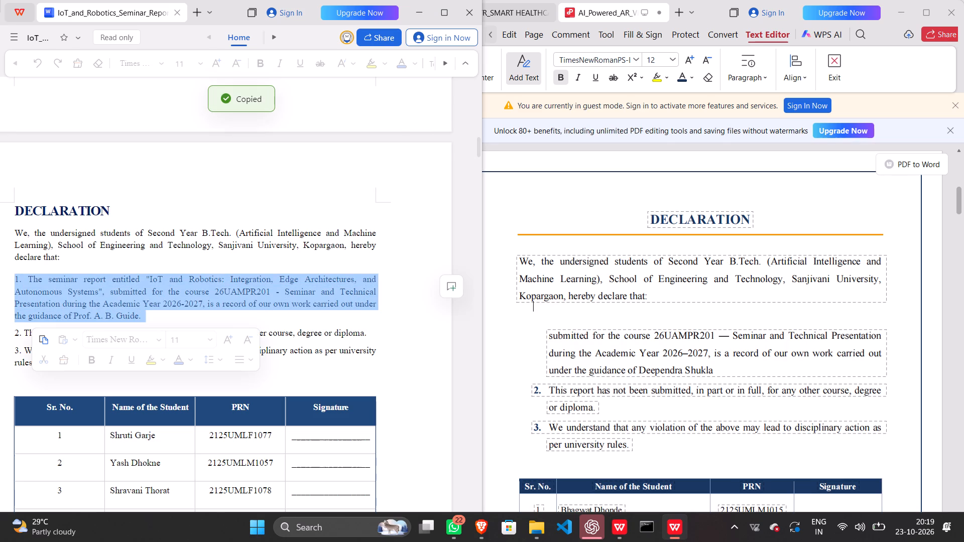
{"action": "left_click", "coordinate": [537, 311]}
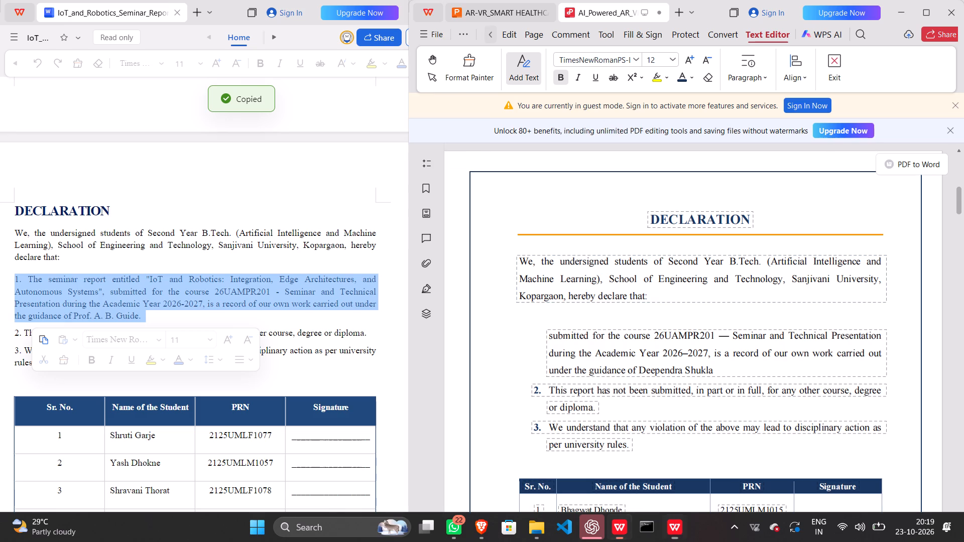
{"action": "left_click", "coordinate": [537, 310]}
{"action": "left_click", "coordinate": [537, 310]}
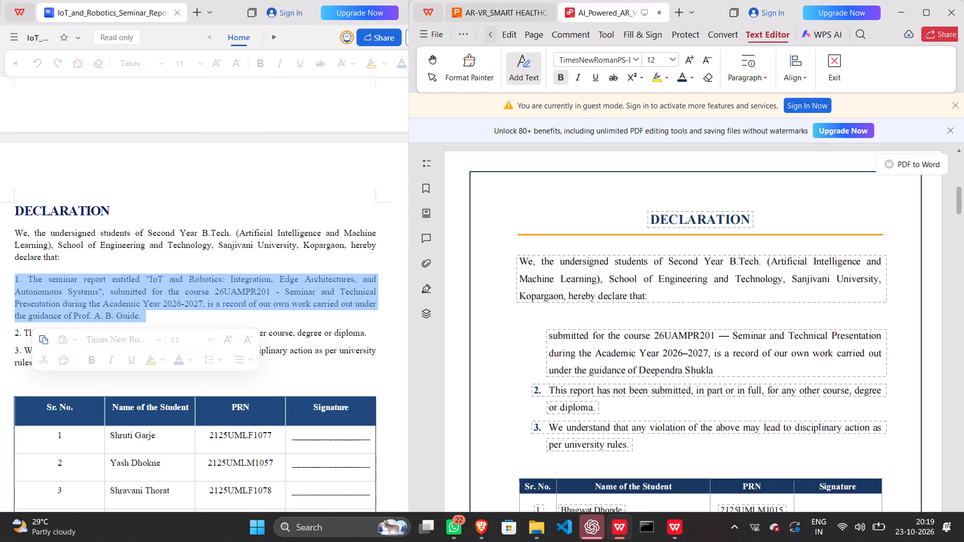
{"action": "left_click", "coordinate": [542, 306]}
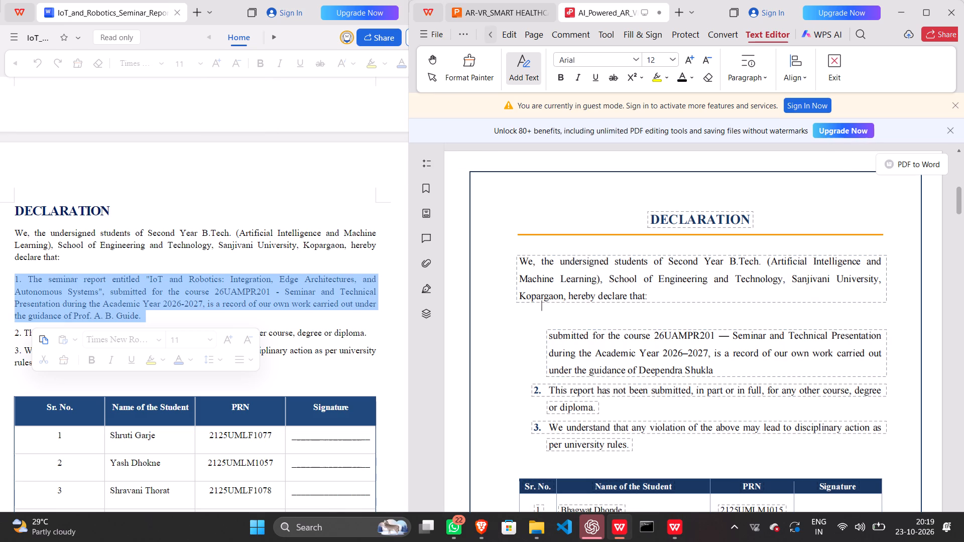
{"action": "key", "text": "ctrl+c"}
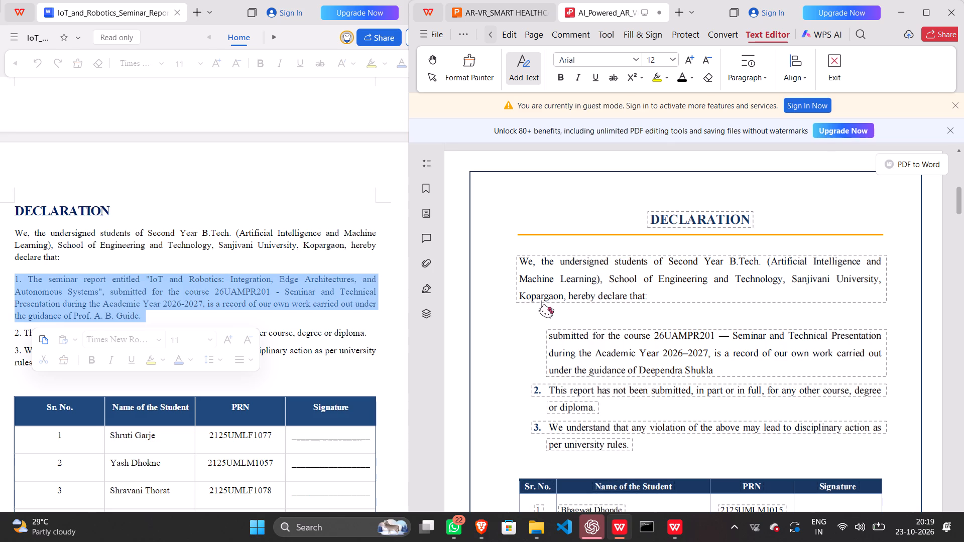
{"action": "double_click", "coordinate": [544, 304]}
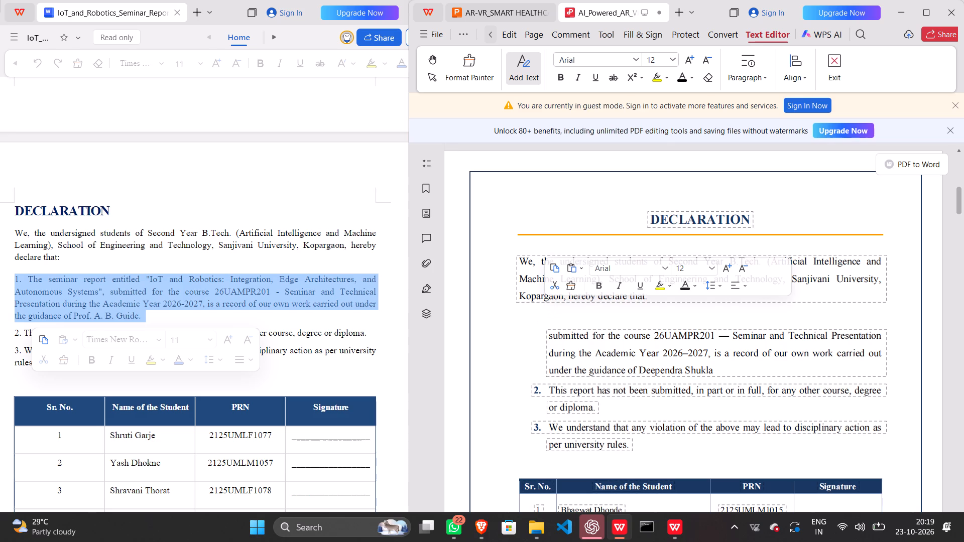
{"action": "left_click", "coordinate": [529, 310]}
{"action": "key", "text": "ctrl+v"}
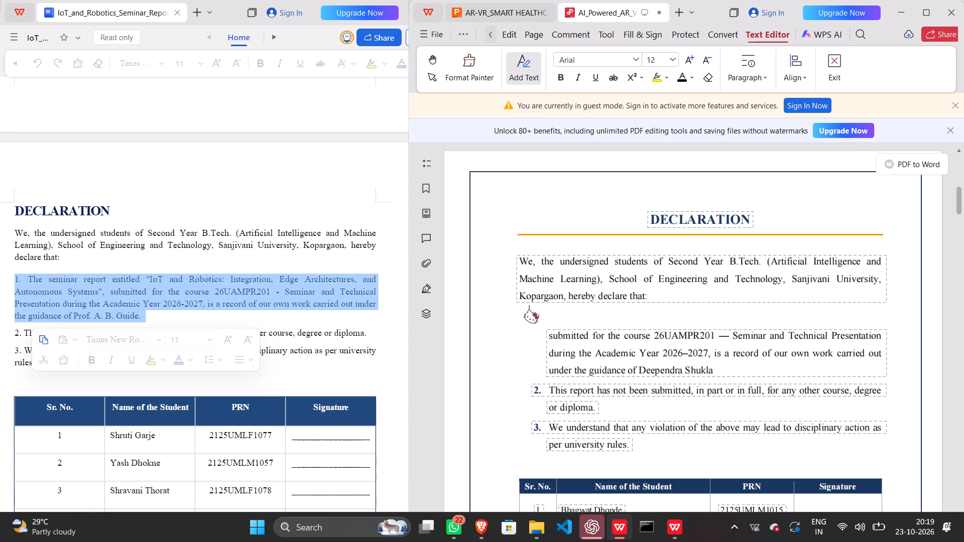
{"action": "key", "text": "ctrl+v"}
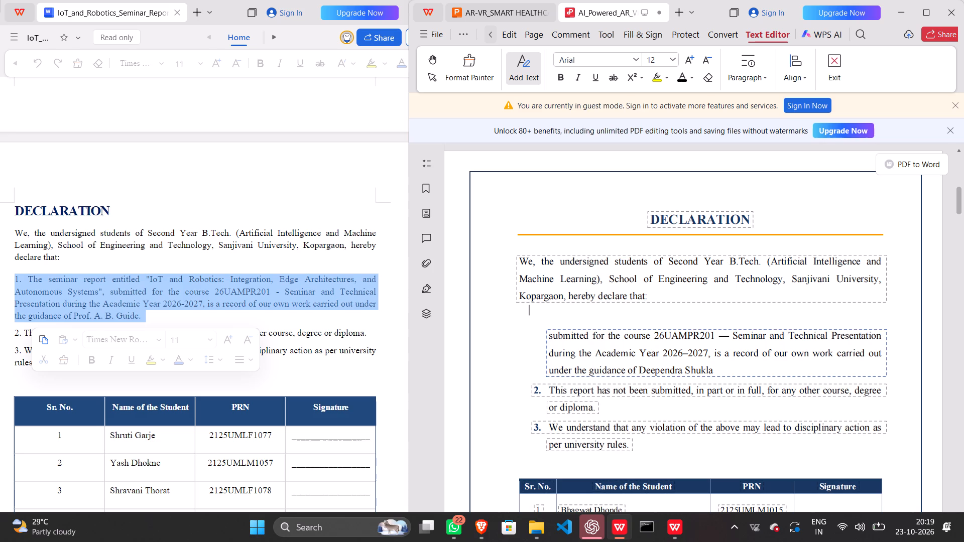
Insert "1.The seminar report entitled" at the start of the paragraph beginning "submitted for the course".
{"action": "left_click", "coordinate": [632, 349]}
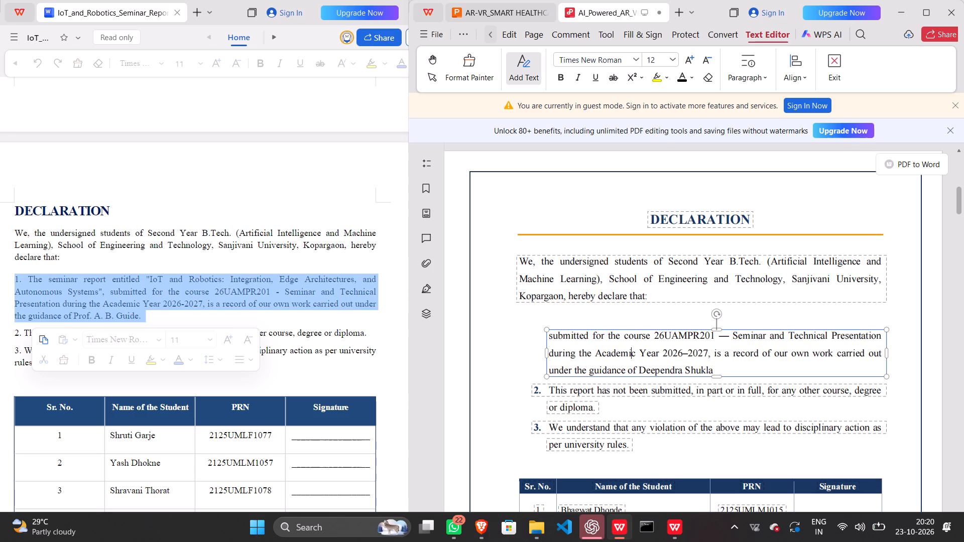
{"action": "left_click", "coordinate": [550, 337]}
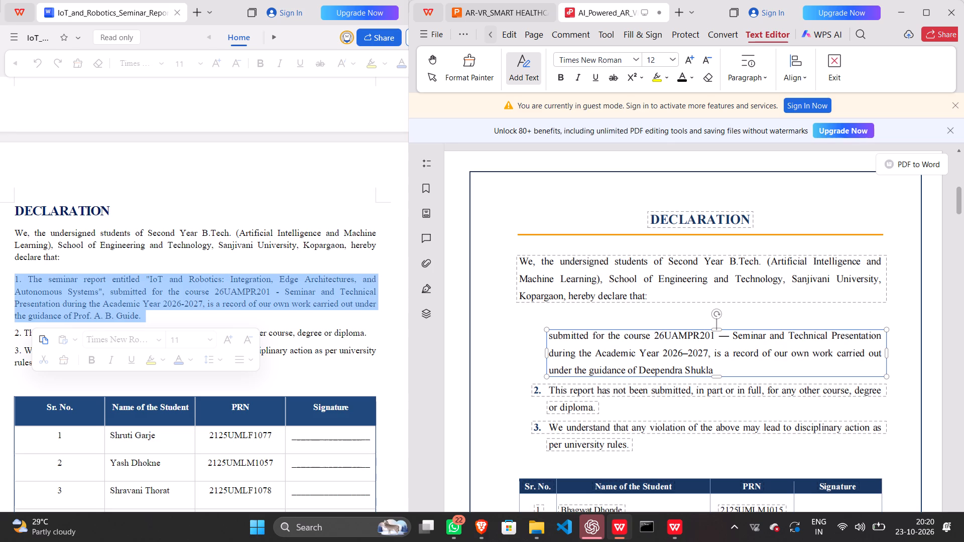
{"action": "left_click", "coordinate": [550, 337]}
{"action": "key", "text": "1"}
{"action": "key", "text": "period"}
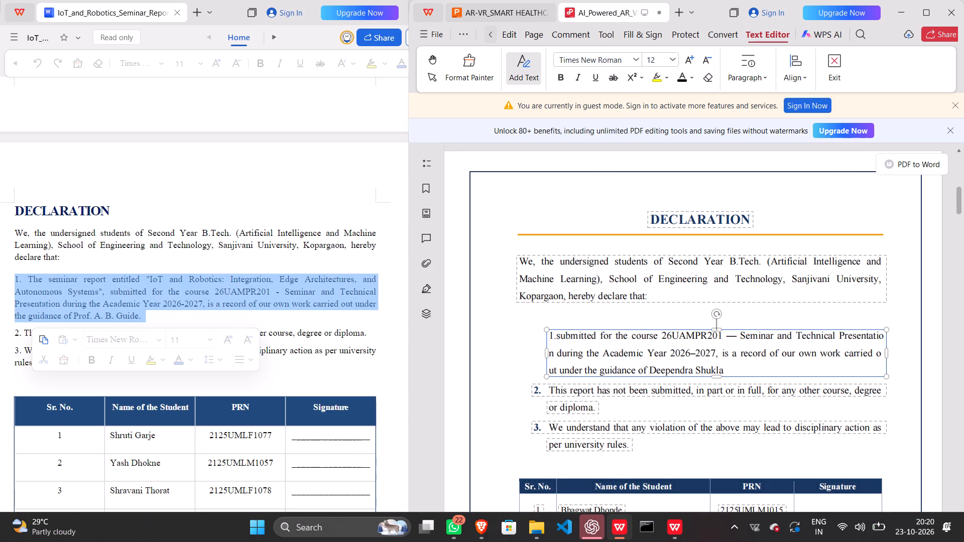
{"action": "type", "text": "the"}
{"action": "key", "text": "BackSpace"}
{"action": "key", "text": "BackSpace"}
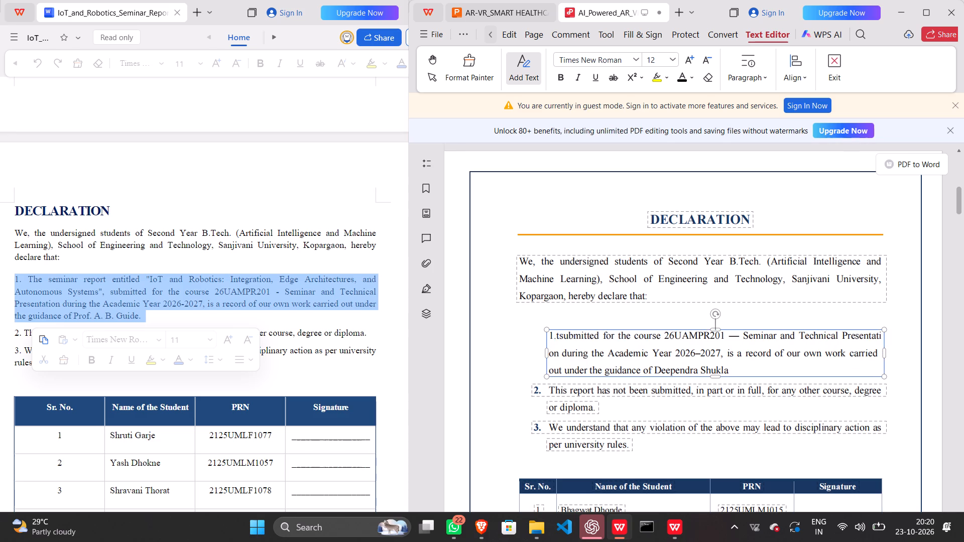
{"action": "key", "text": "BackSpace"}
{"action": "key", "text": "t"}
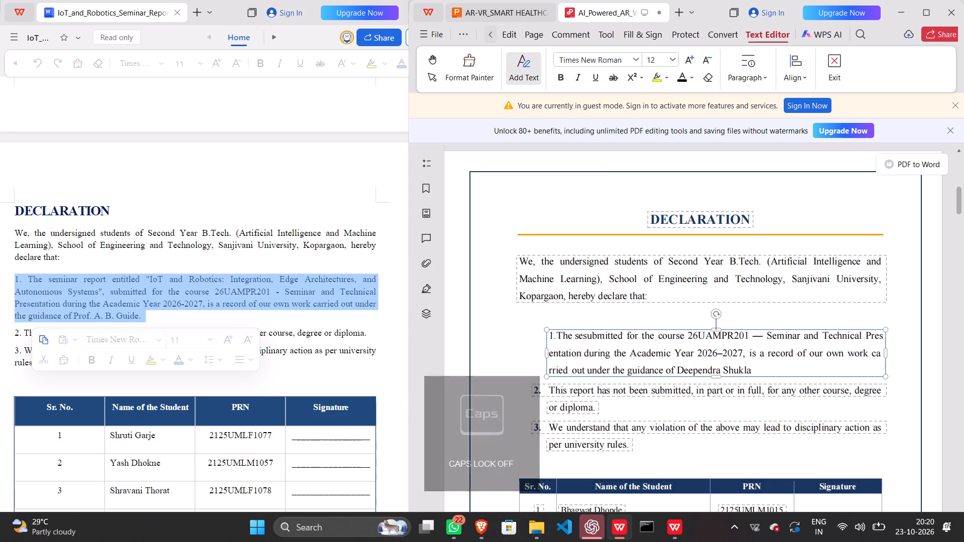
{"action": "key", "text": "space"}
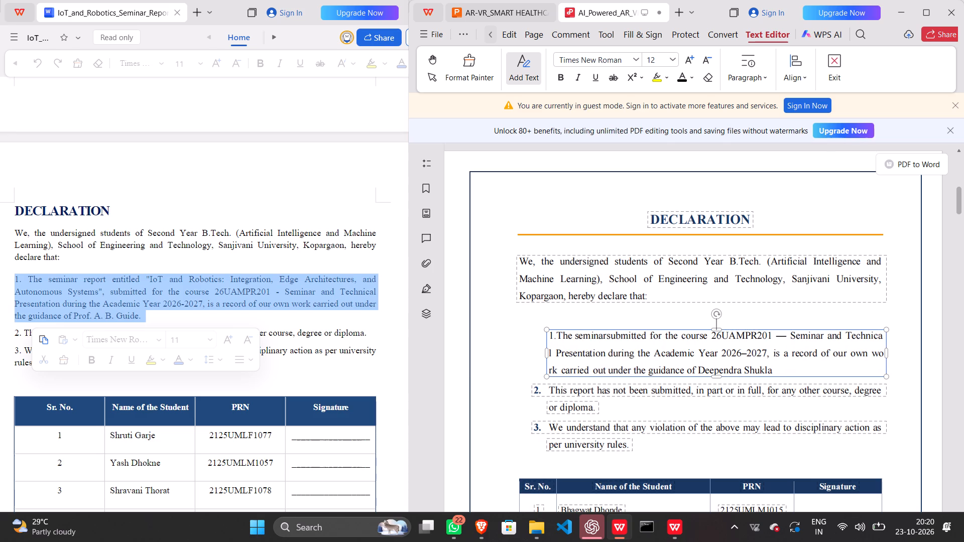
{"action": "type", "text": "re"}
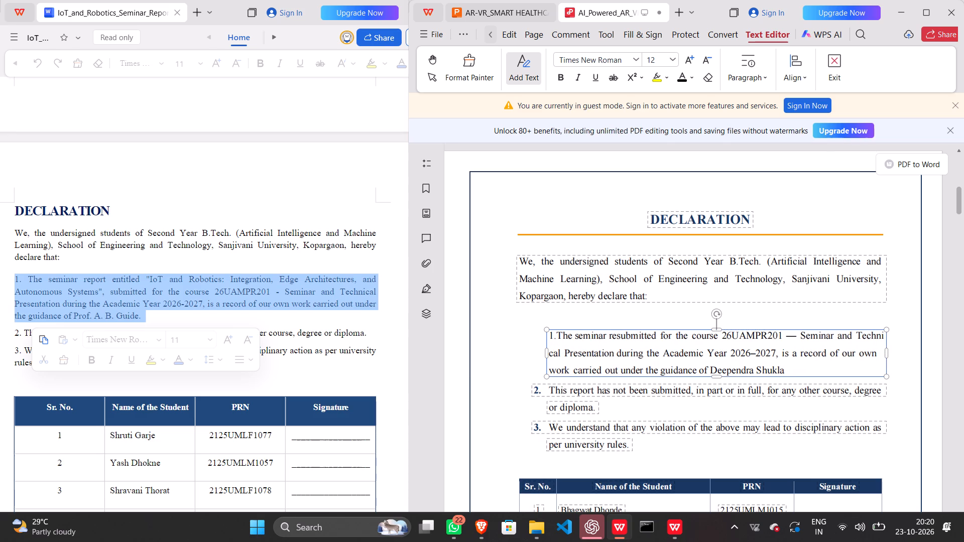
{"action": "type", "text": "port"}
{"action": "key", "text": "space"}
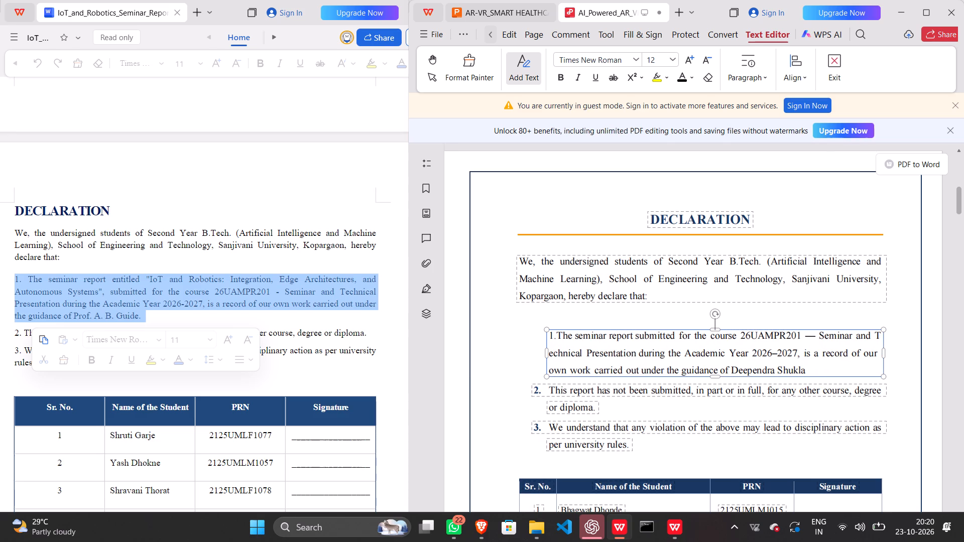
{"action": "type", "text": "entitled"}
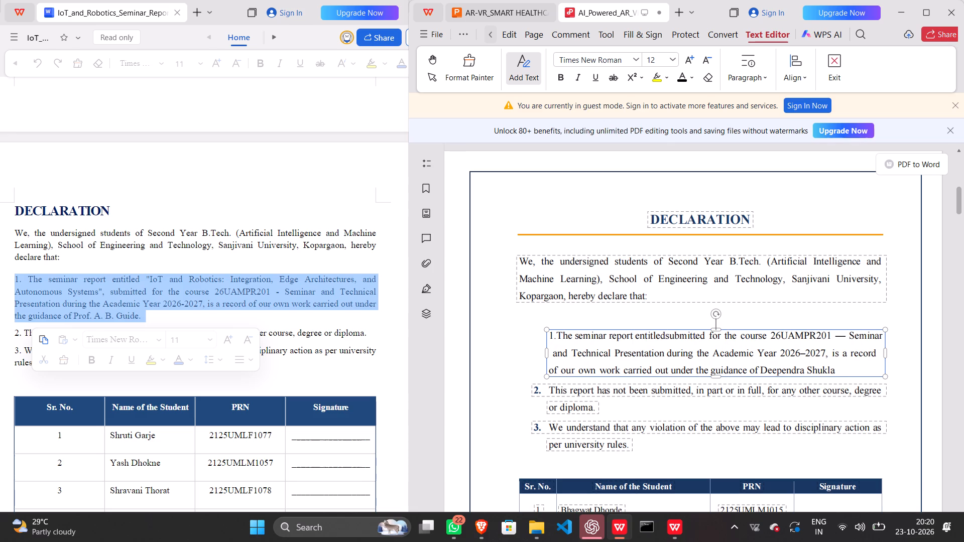
Add an opening quotation mark and "IoT and Robotics" directly after "entitled" in declaration item 1.
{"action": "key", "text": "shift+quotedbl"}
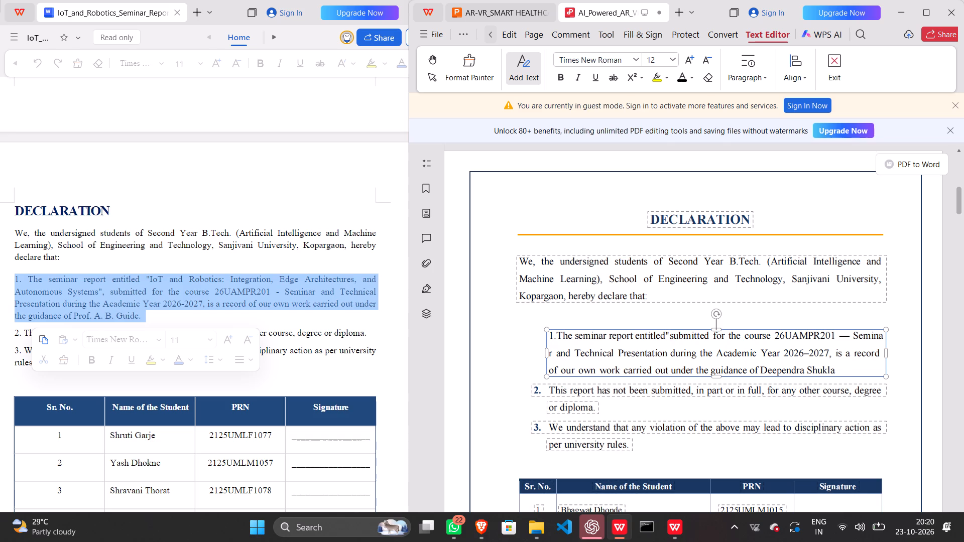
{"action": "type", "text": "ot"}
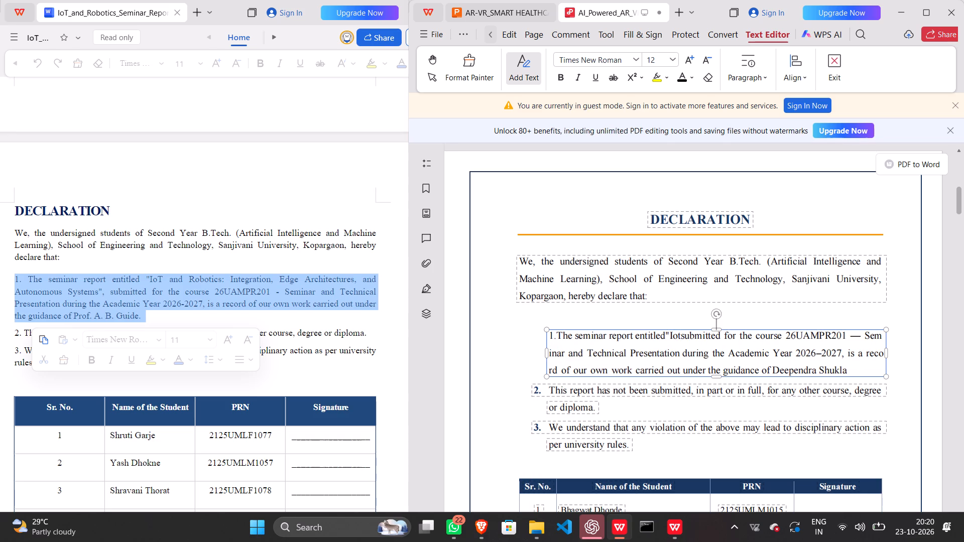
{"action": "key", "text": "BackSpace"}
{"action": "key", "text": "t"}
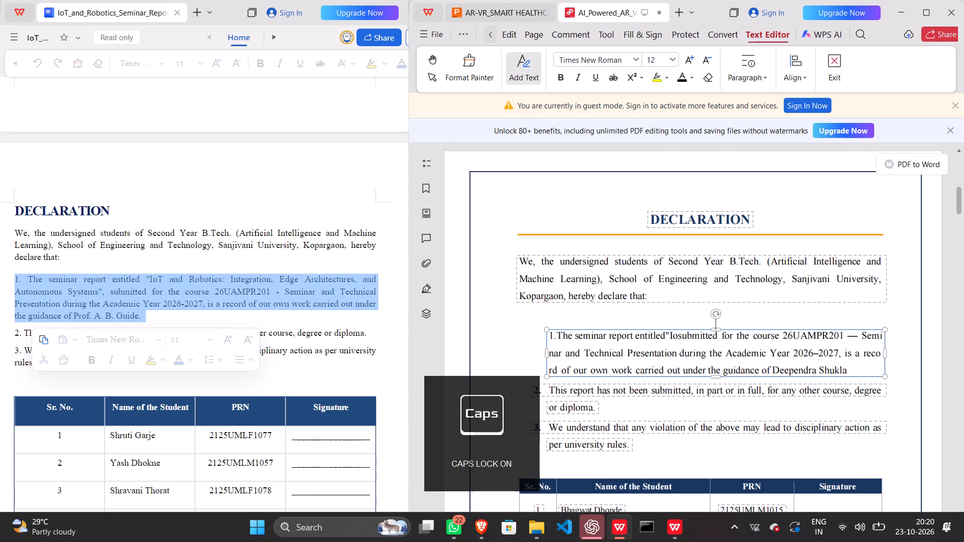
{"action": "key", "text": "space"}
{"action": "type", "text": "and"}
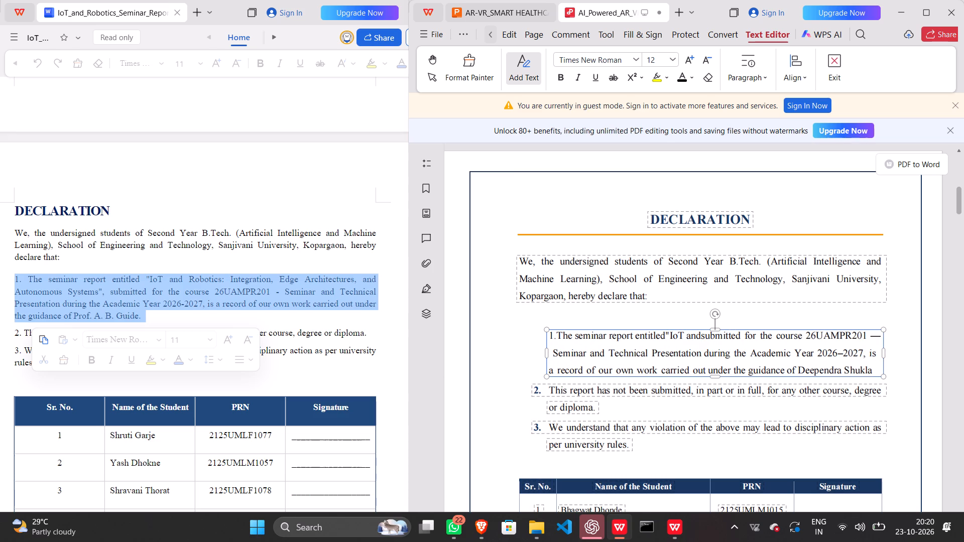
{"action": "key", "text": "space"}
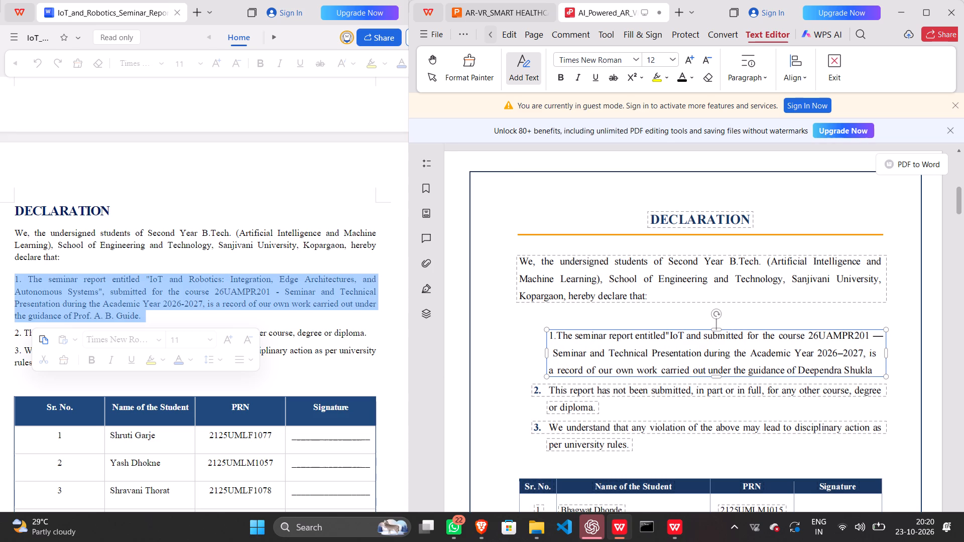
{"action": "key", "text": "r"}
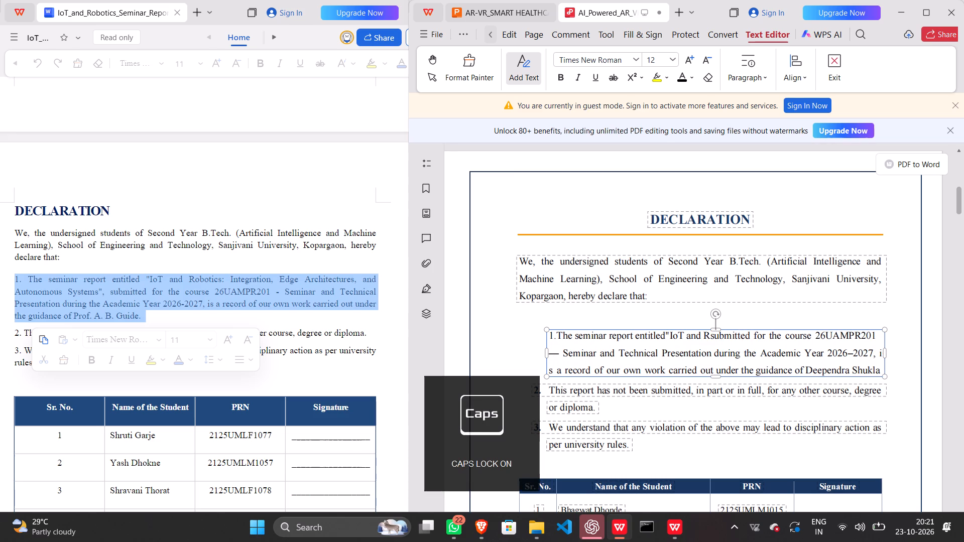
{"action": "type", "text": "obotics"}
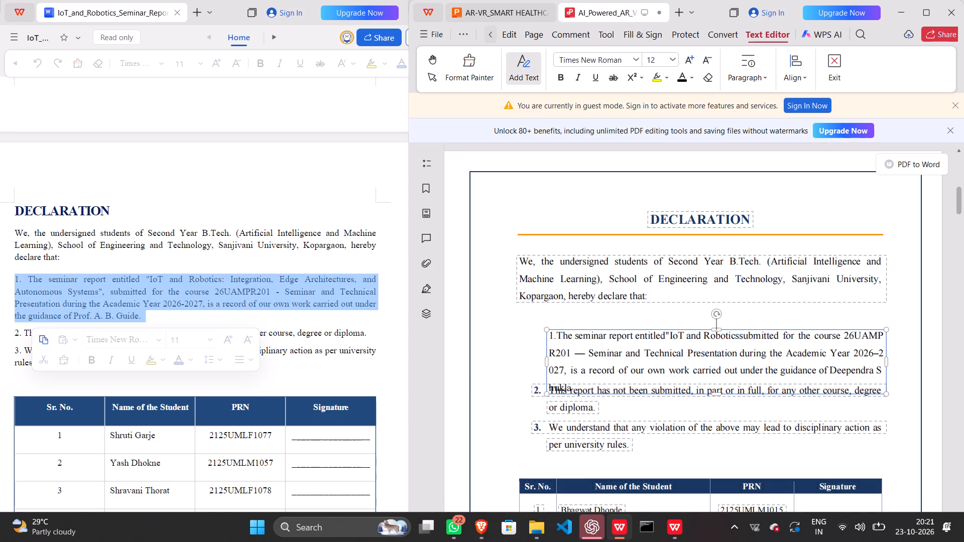
Continue the quoted title in declaration item 1 with ":Integration, edge" directly after "IoT and Robotics".
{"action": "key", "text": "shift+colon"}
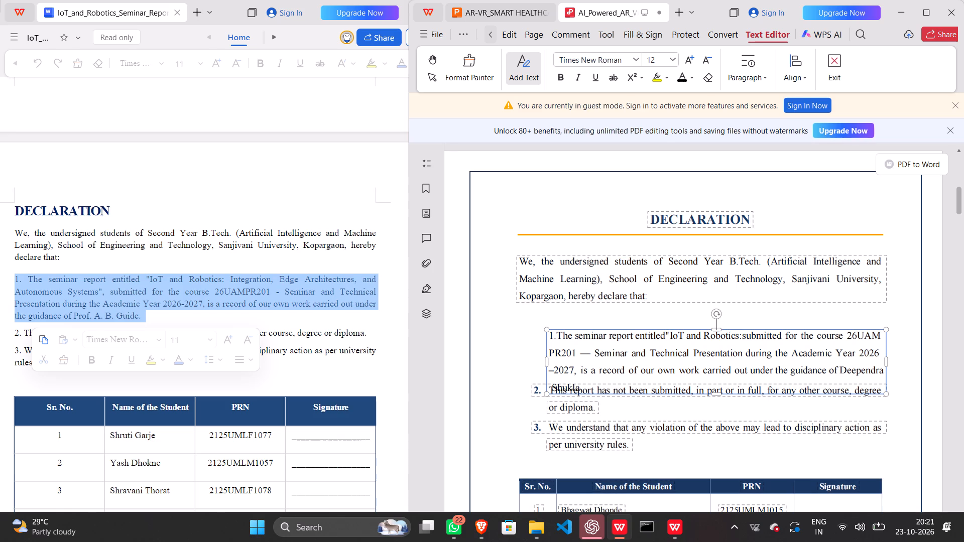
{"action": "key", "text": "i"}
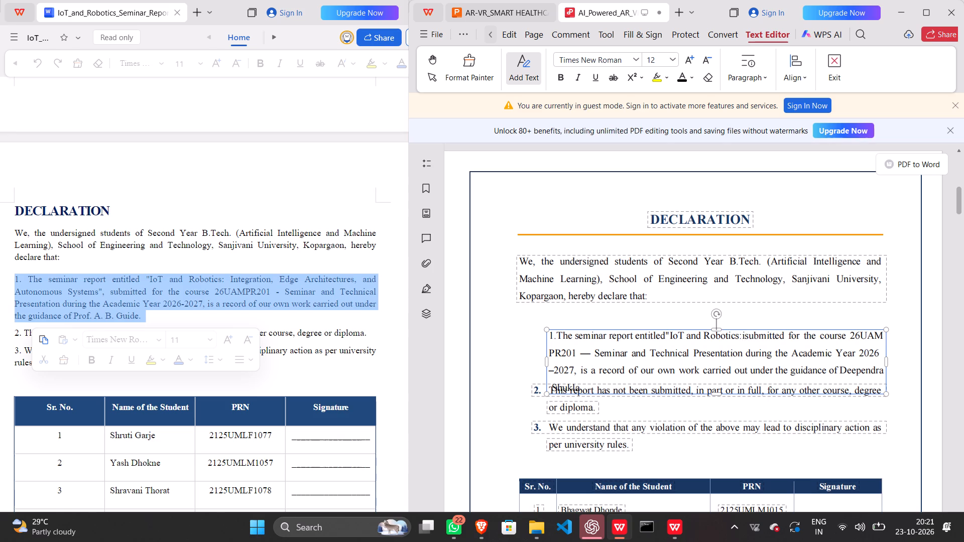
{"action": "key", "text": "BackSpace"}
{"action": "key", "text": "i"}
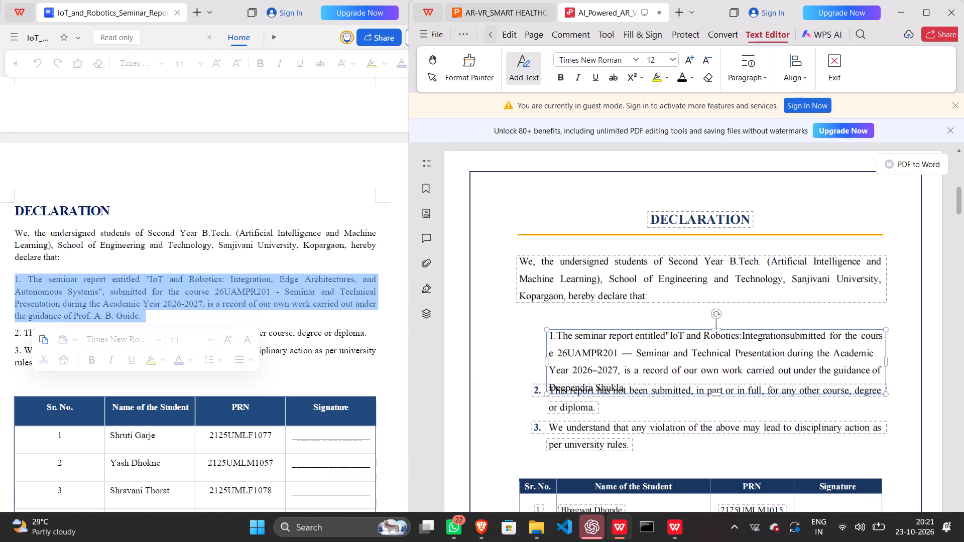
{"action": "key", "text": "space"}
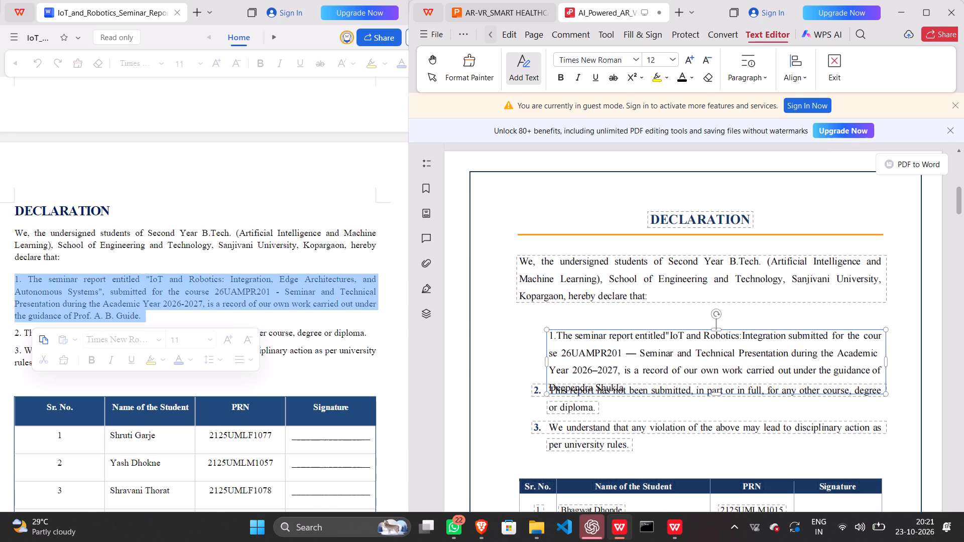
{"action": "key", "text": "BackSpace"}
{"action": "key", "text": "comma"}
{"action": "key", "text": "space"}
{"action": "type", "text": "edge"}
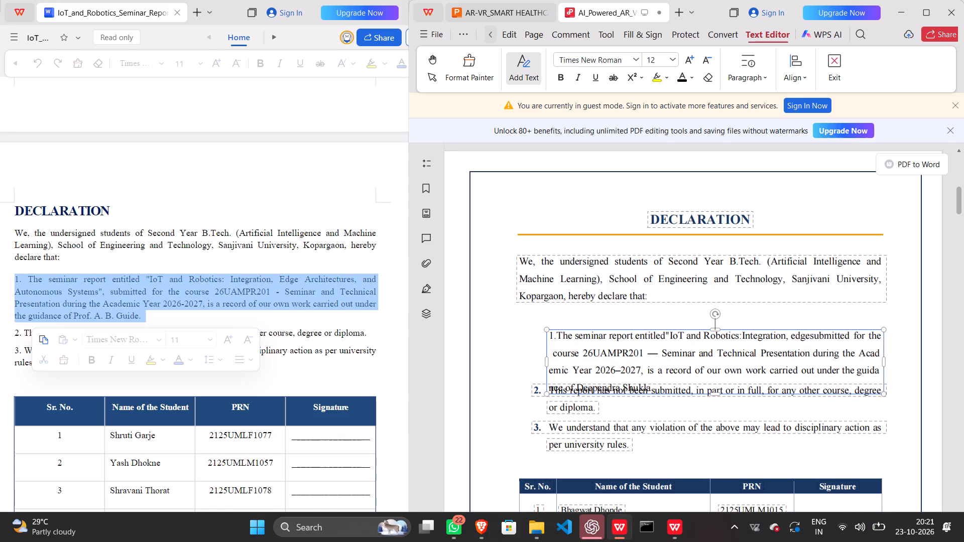
Stretch declaration item 1's text box from its upper-left corner so its text sits clear above item 2.
{"action": "left_click_drag", "start_coordinate": [544, 328], "coordinate": [523, 308]}
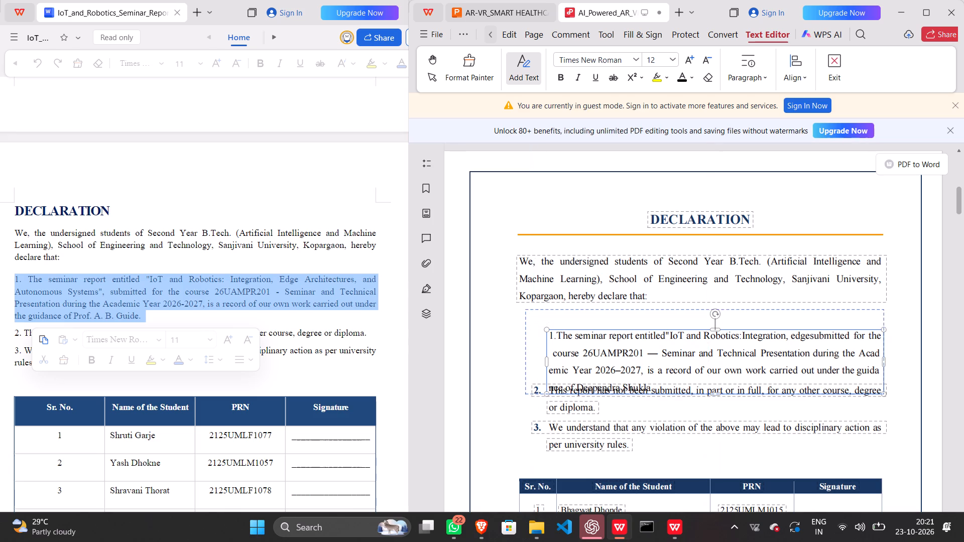
{"action": "left_click_drag", "start_coordinate": [523, 308], "coordinate": [521, 307]}
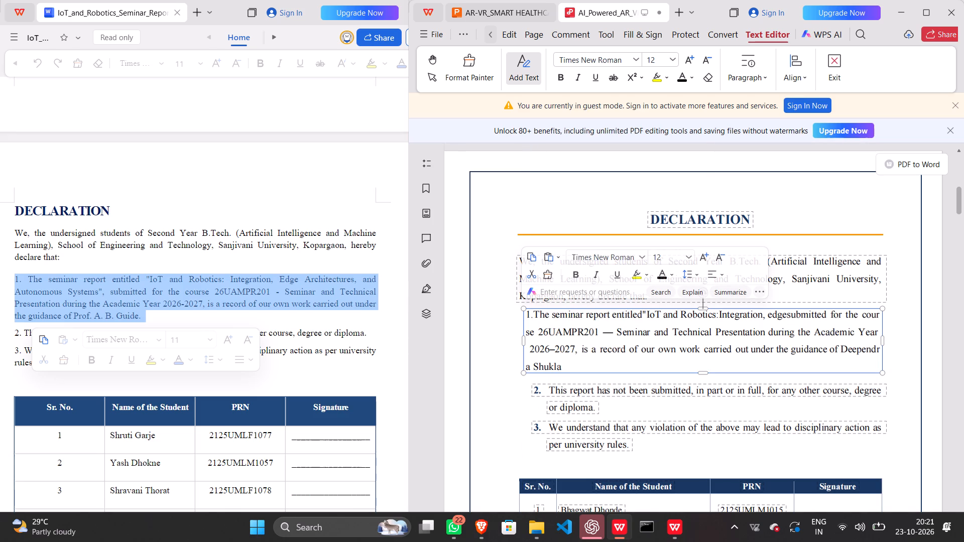
Insert ".Architectures,and" directly after "edge" in the title in declaration item 1.
{"action": "left_click", "coordinate": [789, 319]}
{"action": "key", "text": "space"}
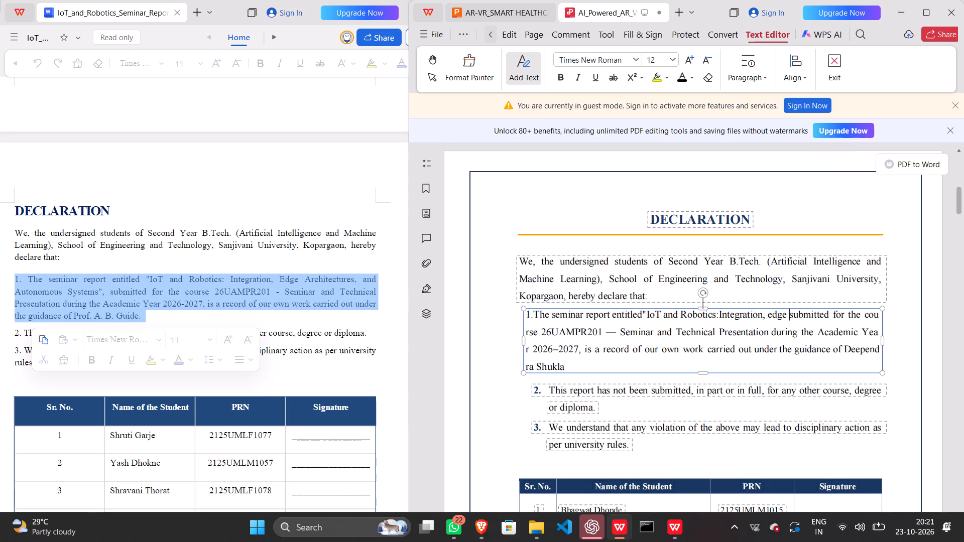
{"action": "key", "text": "BackSpace"}
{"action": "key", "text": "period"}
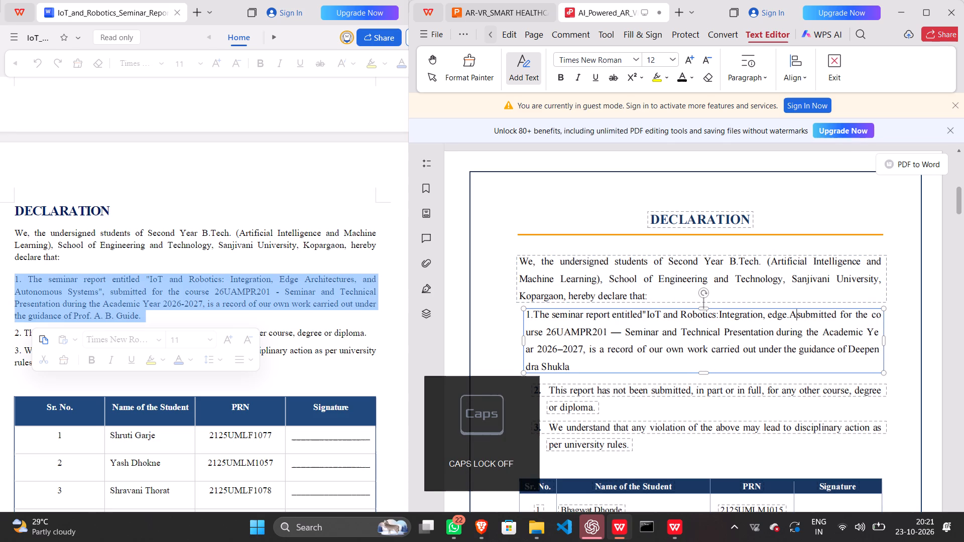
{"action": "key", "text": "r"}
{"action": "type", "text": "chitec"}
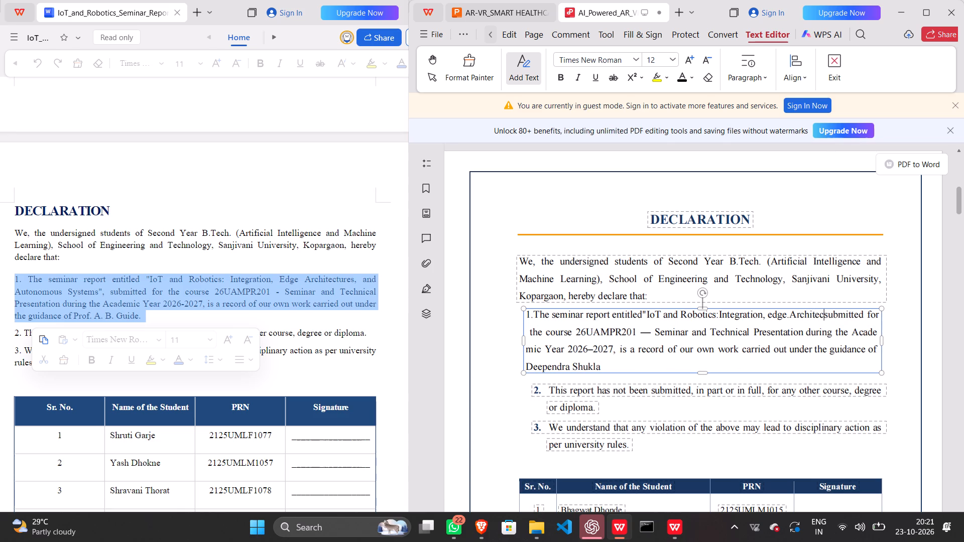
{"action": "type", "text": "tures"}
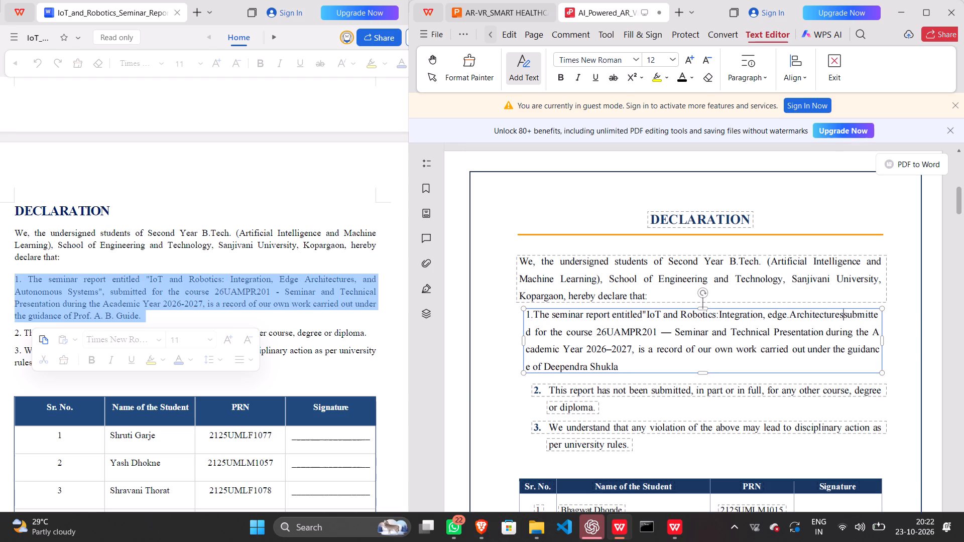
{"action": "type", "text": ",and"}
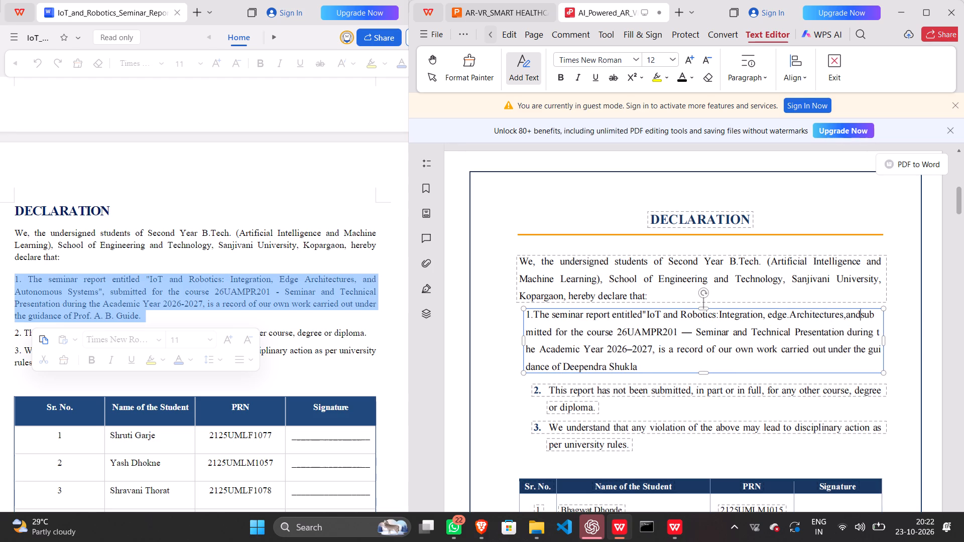
Complete the title in declaration item 1 with "Autonous Systems" and a closing quotation mark before "submitted".
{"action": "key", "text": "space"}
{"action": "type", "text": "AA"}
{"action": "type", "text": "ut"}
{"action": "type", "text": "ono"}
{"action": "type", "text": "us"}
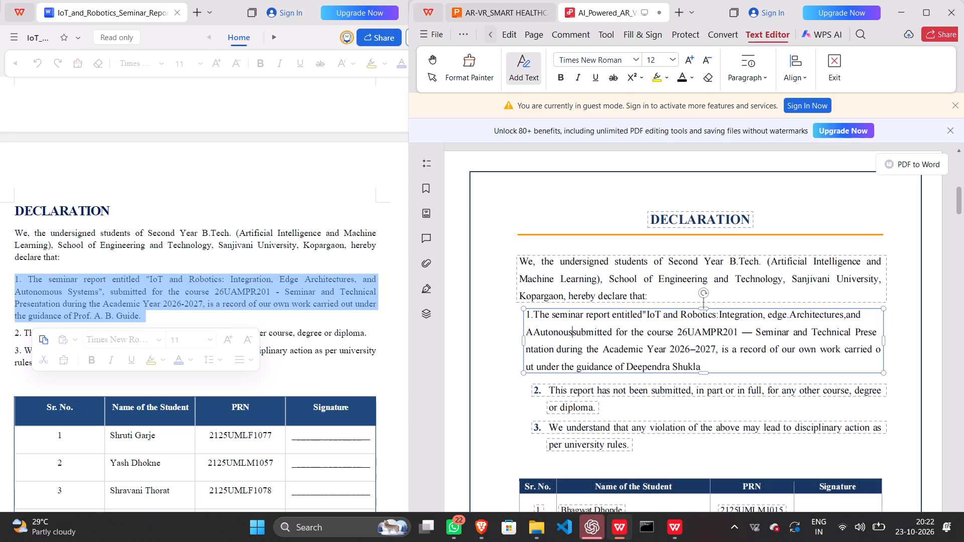
{"action": "left_click", "coordinate": [532, 335]}
{"action": "key", "text": "BackSpace"}
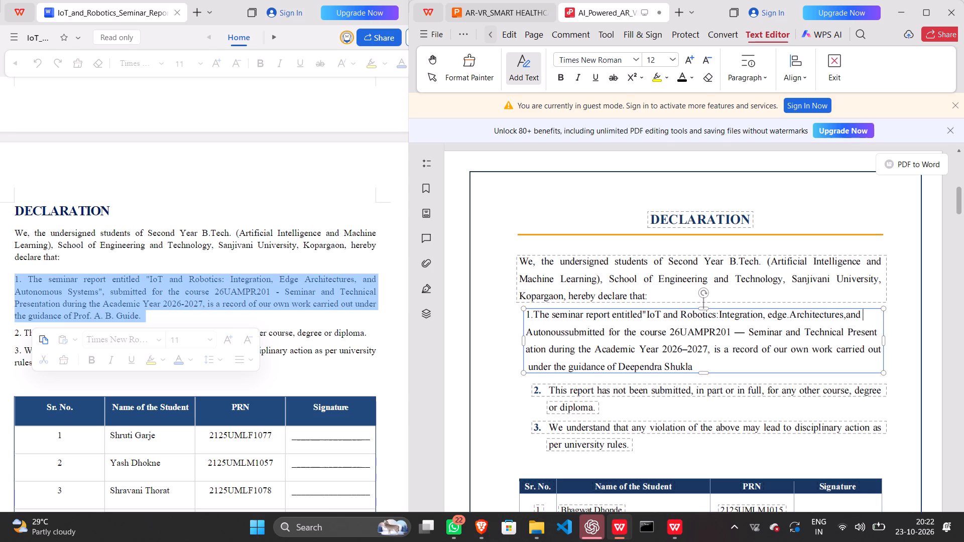
{"action": "left_click", "coordinate": [564, 332]}
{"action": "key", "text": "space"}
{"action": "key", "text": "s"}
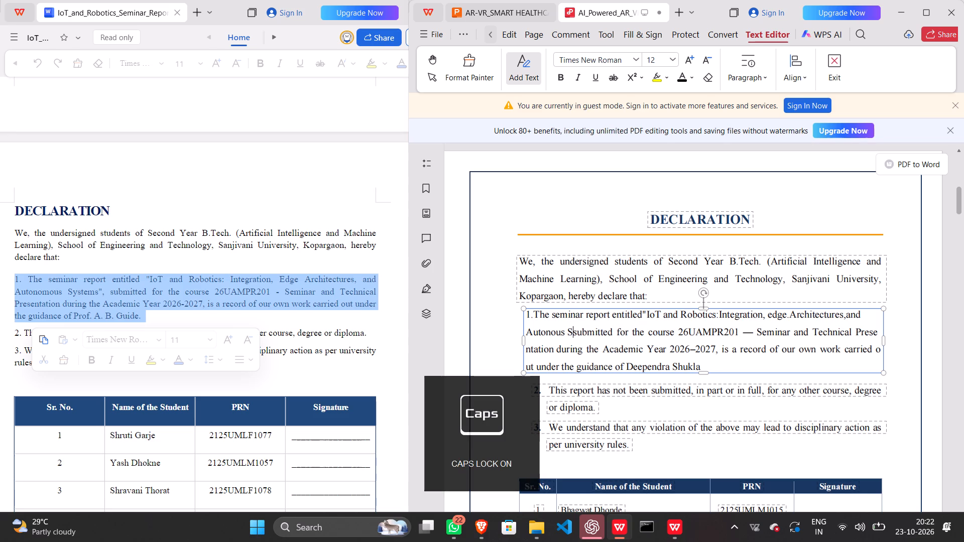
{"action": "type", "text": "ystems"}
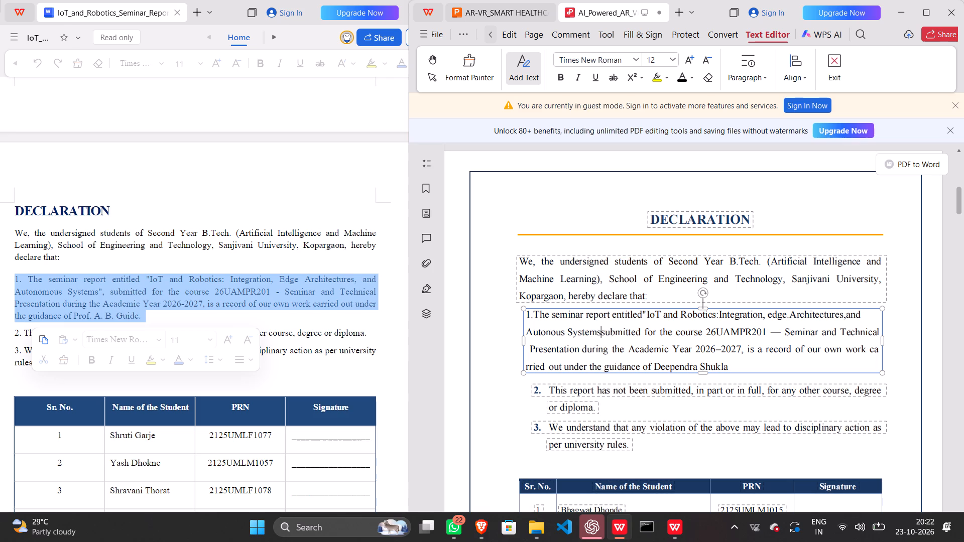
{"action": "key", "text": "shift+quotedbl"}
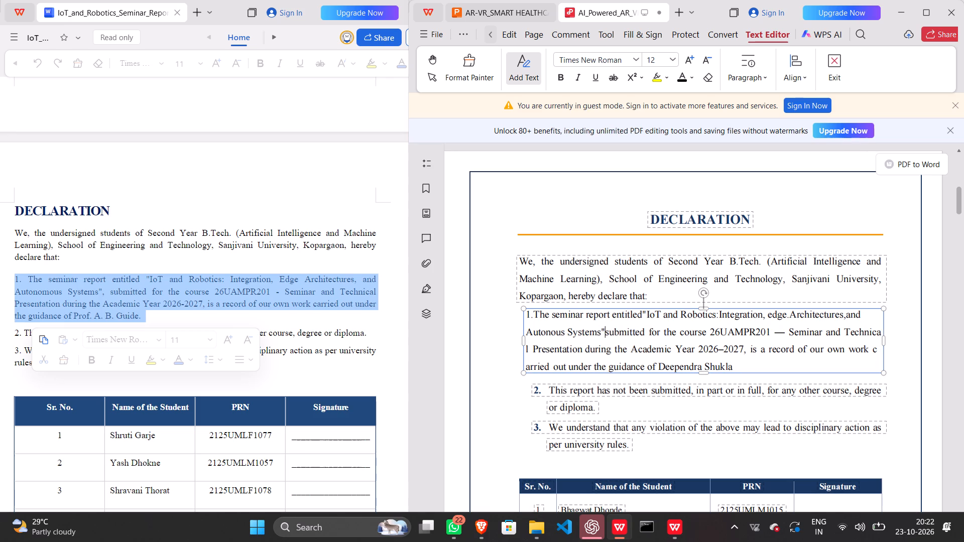
Replace the student name in row 1 of the declaration table with the first student's name from the IoT and Robotics report.
{"action": "scroll", "coordinate": [566, 342], "scroll_direction": "down", "scroll_amount": 1}
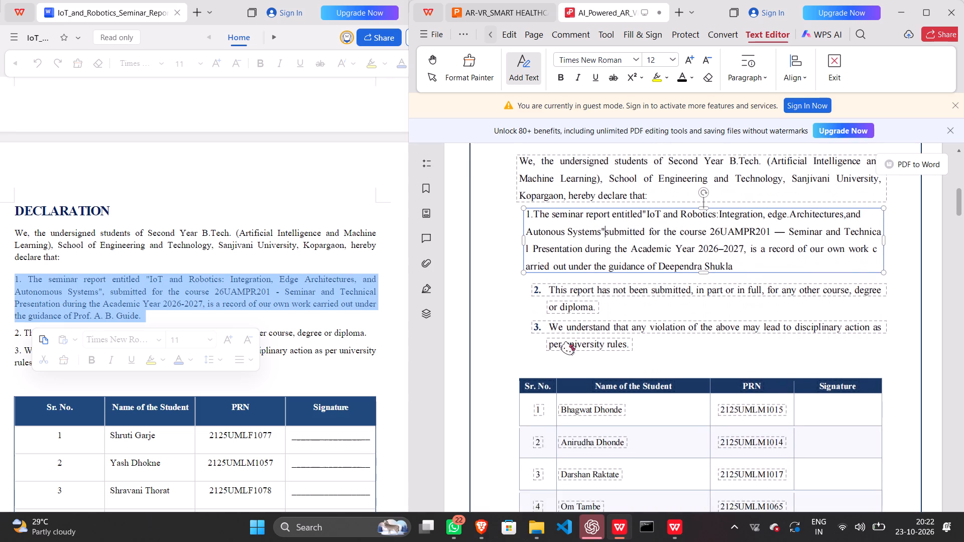
{"action": "scroll", "coordinate": [566, 342], "scroll_direction": "down", "scroll_amount": 2}
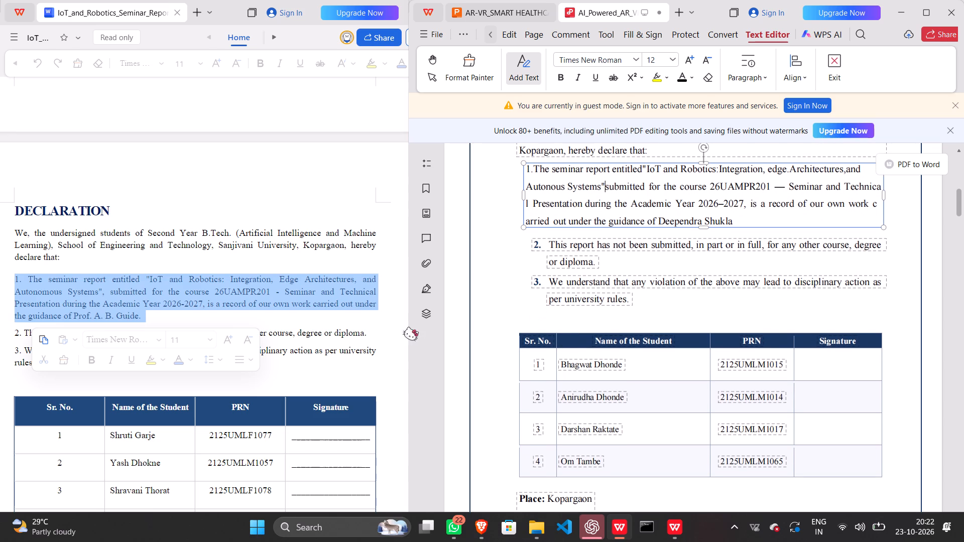
{"action": "left_click", "coordinate": [320, 360]}
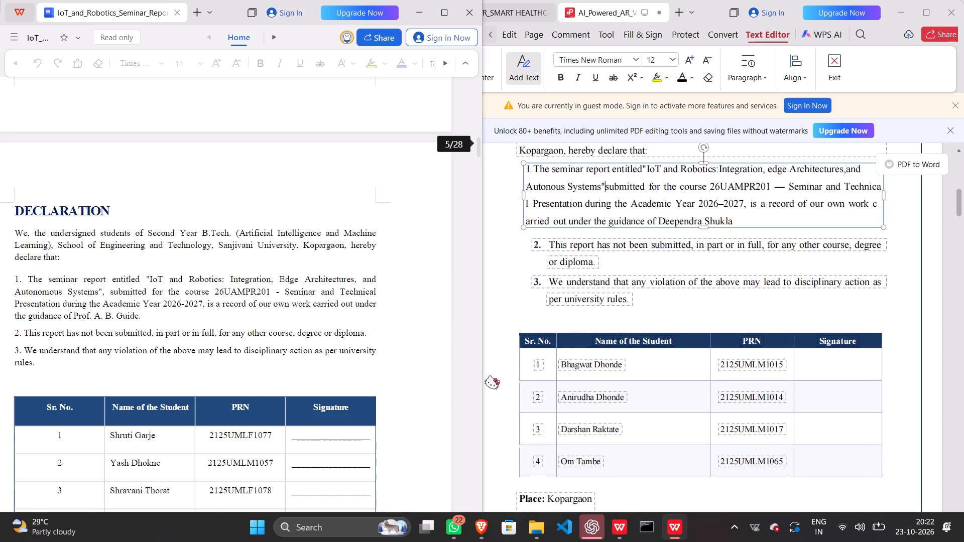
{"action": "scroll", "coordinate": [665, 303], "scroll_direction": "down", "scroll_amount": 1}
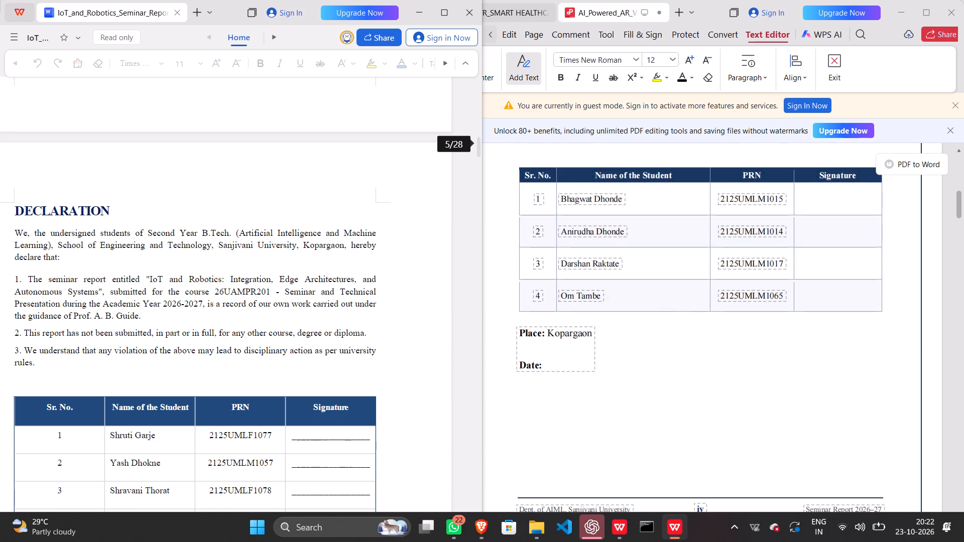
{"action": "left_click", "coordinate": [622, 201]}
{"action": "key", "text": "BackSpace"}
{"action": "key", "text": "BackSpace"}
{"action": "key", "text": "BackSpace"}
{"action": "key", "text": "BackSpace"}
{"action": "key", "text": "BackSpace"}
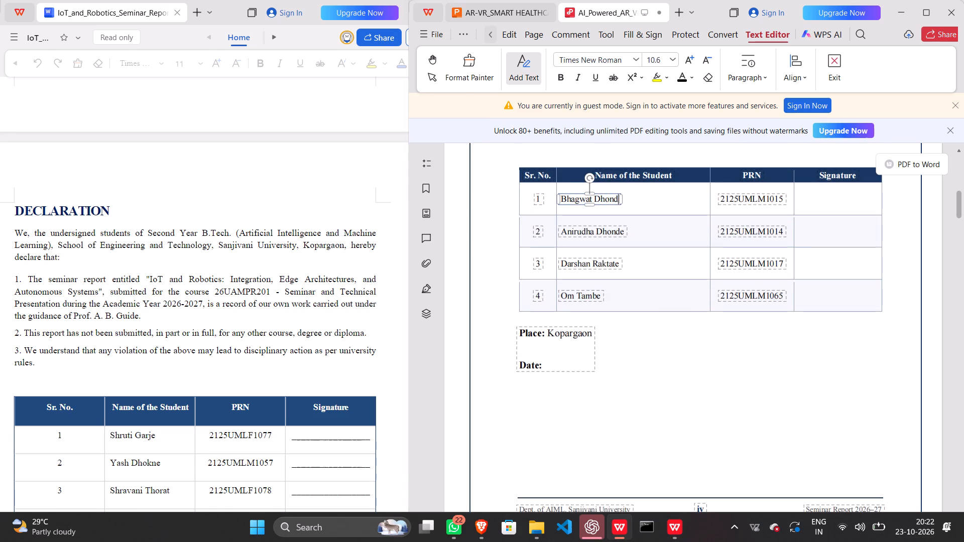
{"action": "key", "text": "BackSpace"}
{"action": "key", "text": "BackSpace"}
{"action": "key", "text": "BackSpace"}
{"action": "key", "text": "BackSpace"}
{"action": "key", "text": "BackSpace"}
{"action": "key", "text": "BackSpace"}
{"action": "key", "text": "BackSpace"}
{"action": "key", "text": "BackSpace"}
{"action": "key", "text": "BackSpace"}
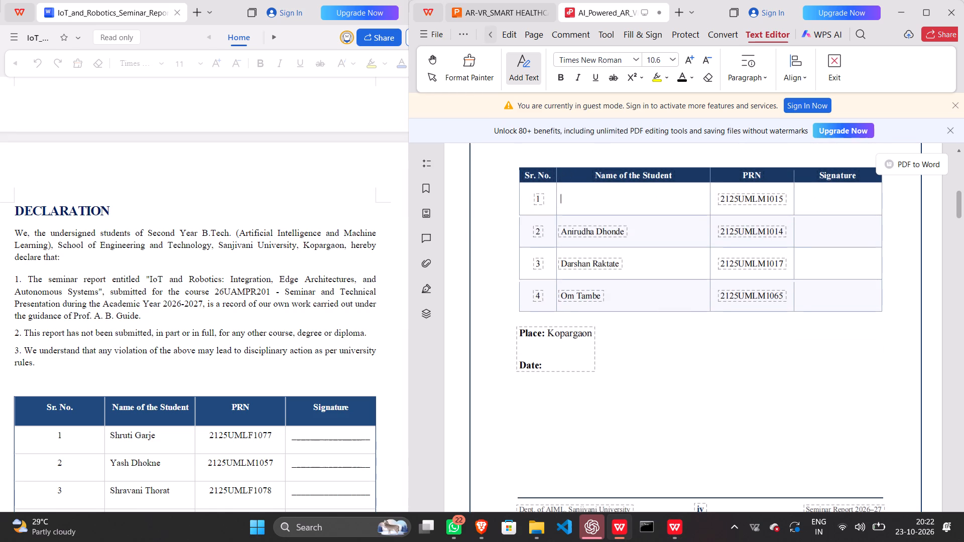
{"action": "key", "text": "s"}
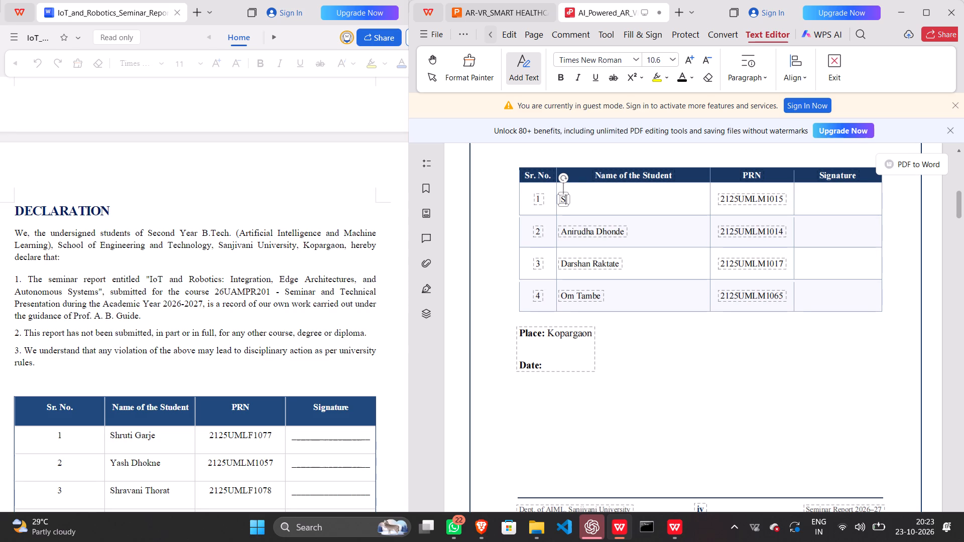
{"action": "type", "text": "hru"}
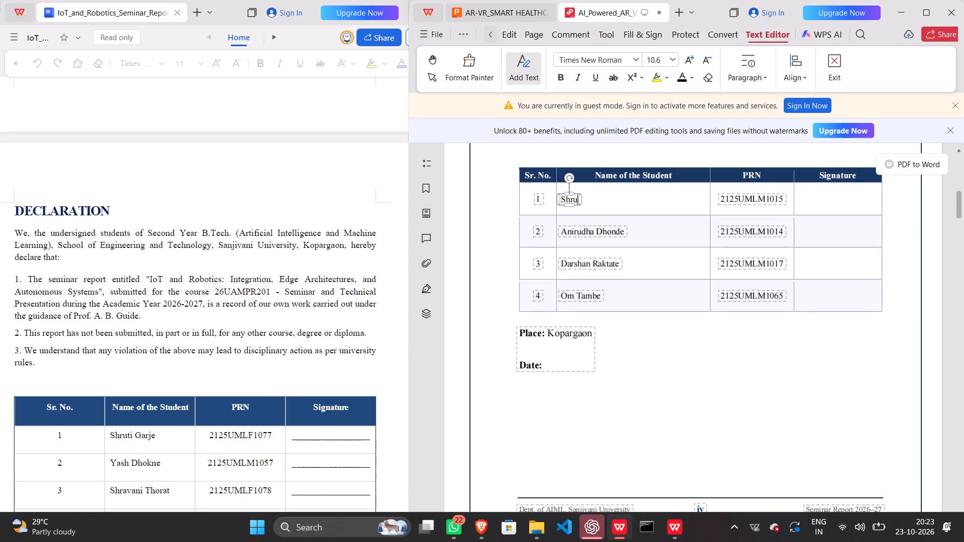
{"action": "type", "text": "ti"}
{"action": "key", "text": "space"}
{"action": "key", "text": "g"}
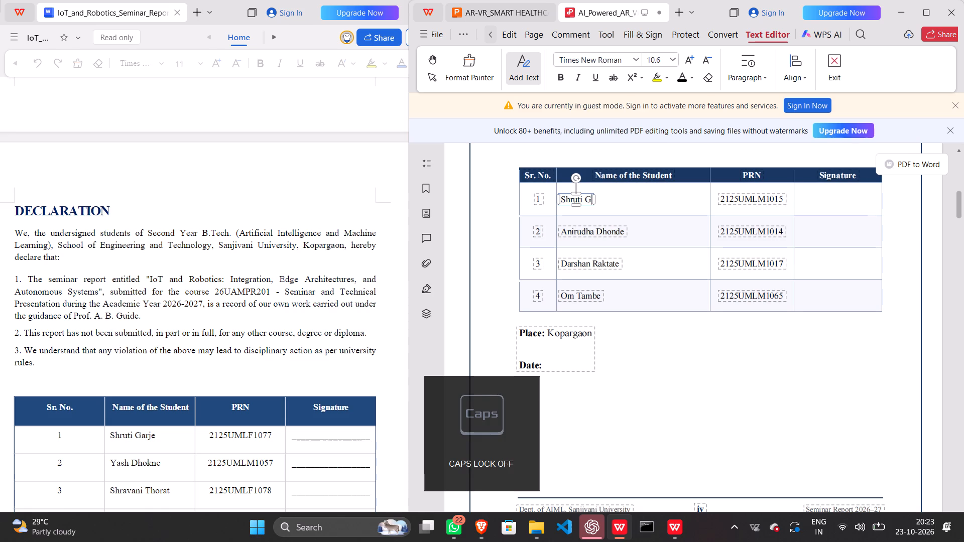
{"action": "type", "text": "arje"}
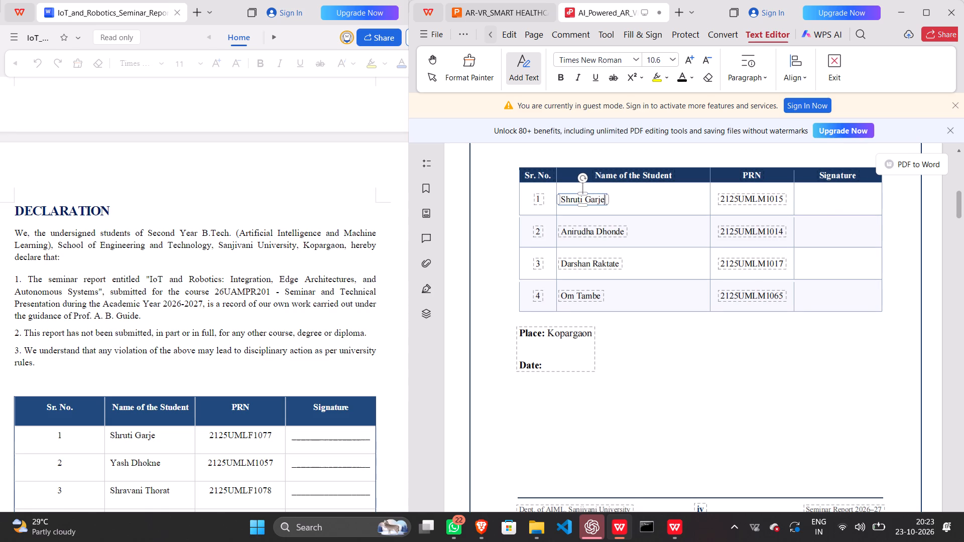
Replace the student name in row 2 of the declaration table with the third-listed student's name from the IoT and Robotics report.
{"action": "left_click", "coordinate": [624, 230]}
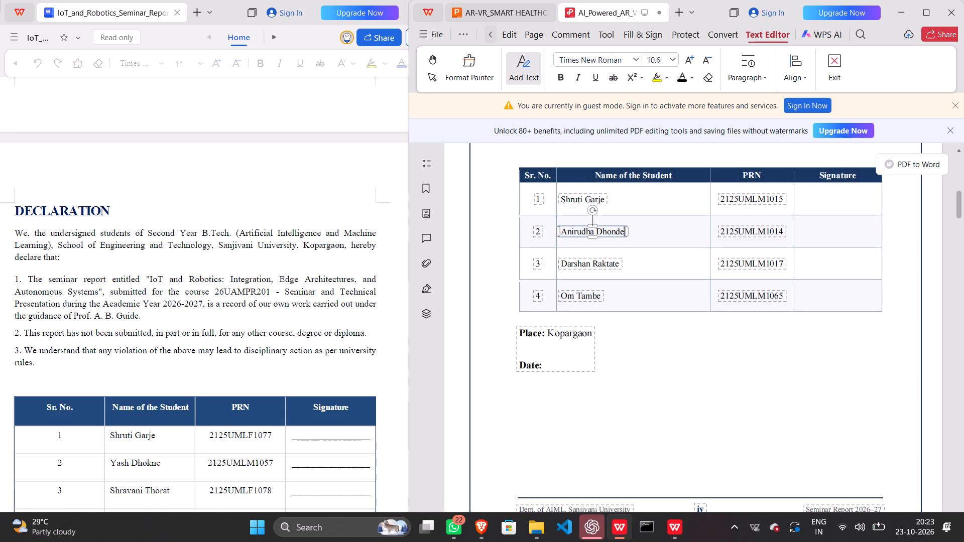
{"action": "key", "text": "BackSpace"}
{"action": "key", "text": "BackSpace"}
{"action": "key", "text": "BackSpace"}
{"action": "key", "text": "BackSpace"}
{"action": "key", "text": "BackSpace"}
{"action": "key", "text": "BackSpace"}
{"action": "key", "text": "BackSpace"}
{"action": "key", "text": "BackSpace"}
{"action": "key", "text": "BackSpace"}
{"action": "key", "text": "BackSpace"}
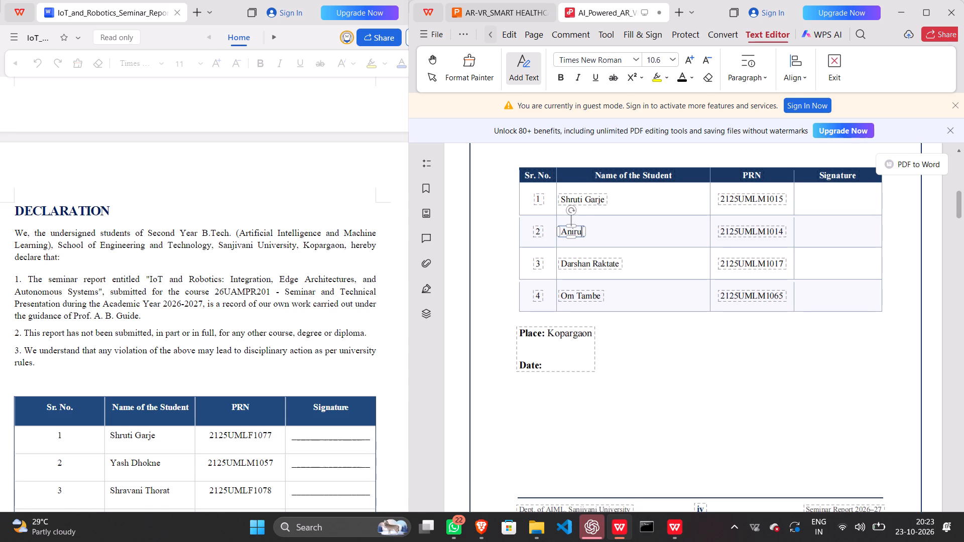
{"action": "key", "text": "BackSpace"}
{"action": "key", "text": "BackSpace"}
{"action": "key", "text": "BackSpace"}
{"action": "key", "text": "BackSpace"}
{"action": "key", "text": "BackSpace"}
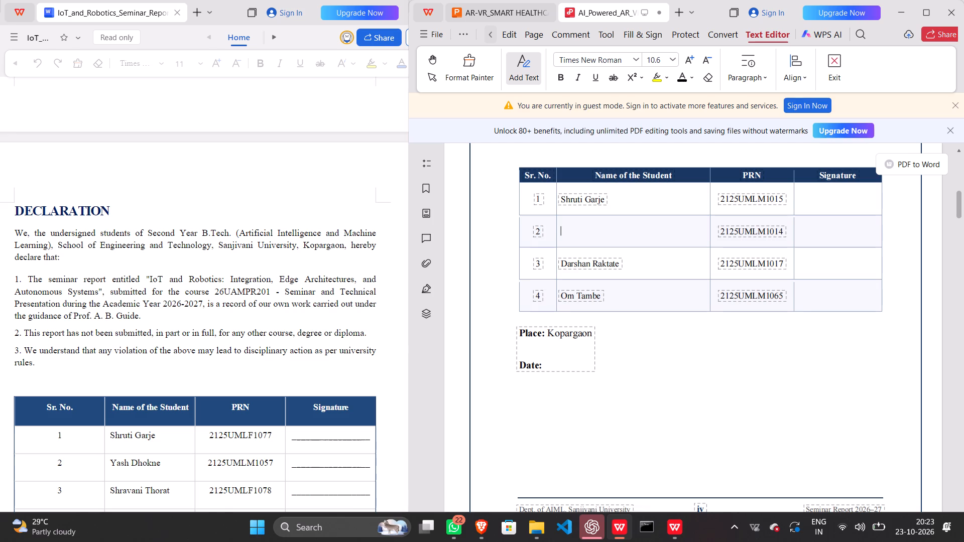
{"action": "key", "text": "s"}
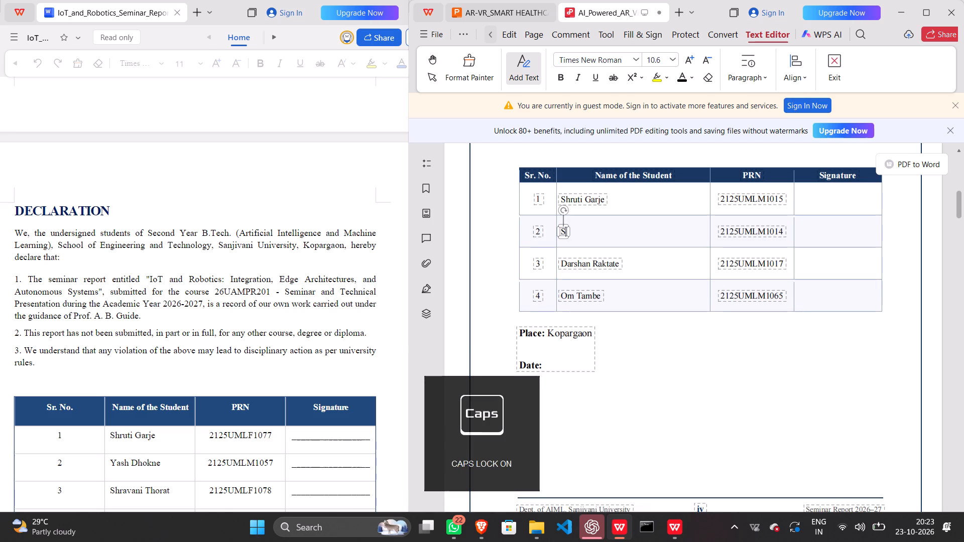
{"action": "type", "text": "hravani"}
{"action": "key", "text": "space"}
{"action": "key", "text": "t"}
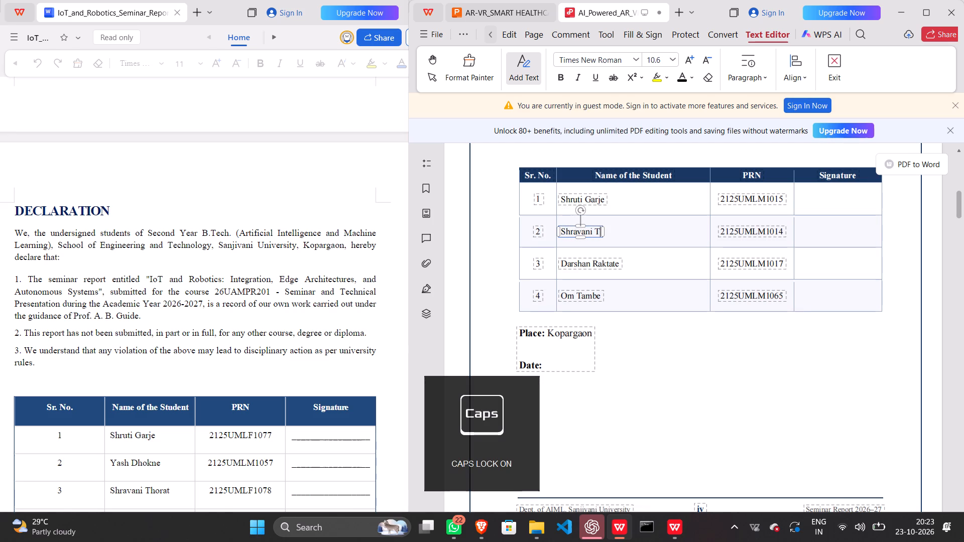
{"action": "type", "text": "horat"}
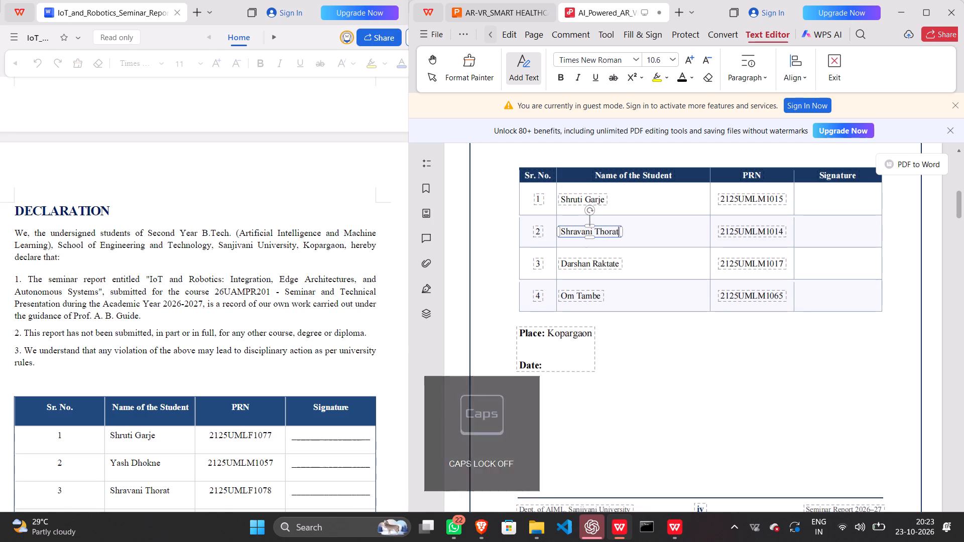
Replace the student name in row 3 of the declaration table with the second-listed student's name from the IoT and Robotics report.
{"action": "left_click", "coordinate": [618, 263]}
{"action": "key", "text": "BackSpace"}
{"action": "key", "text": "BackSpace"}
{"action": "key", "text": "BackSpace"}
{"action": "key", "text": "BackSpace"}
{"action": "key", "text": "BackSpace"}
{"action": "key", "text": "BackSpace"}
{"action": "key", "text": "BackSpace"}
{"action": "key", "text": "BackSpace"}
{"action": "key", "text": "BackSpace"}
{"action": "key", "text": "BackSpace"}
{"action": "key", "text": "BackSpace"}
{"action": "key", "text": "BackSpace"}
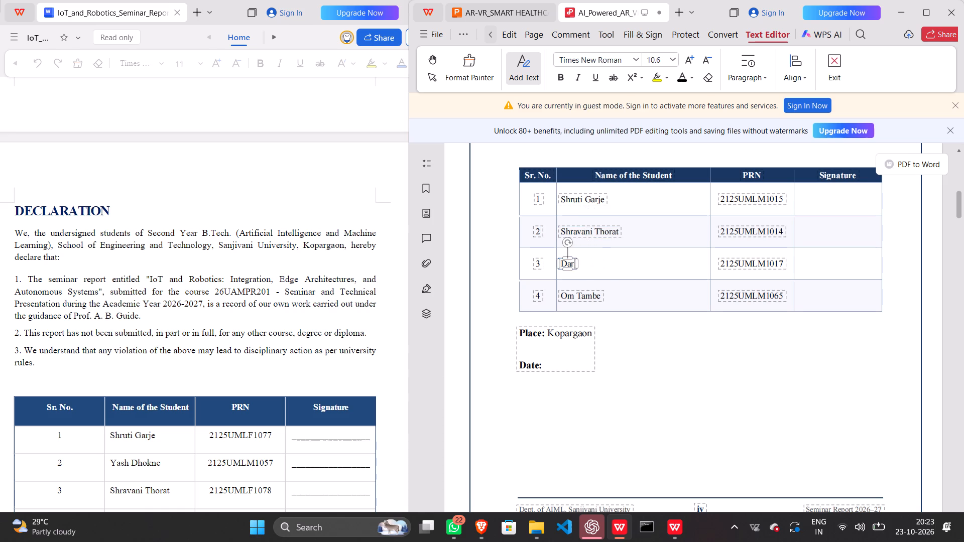
{"action": "key", "text": "BackSpace"}
{"action": "key", "text": "BackSpace"}
{"action": "key", "text": "BackSpace"}
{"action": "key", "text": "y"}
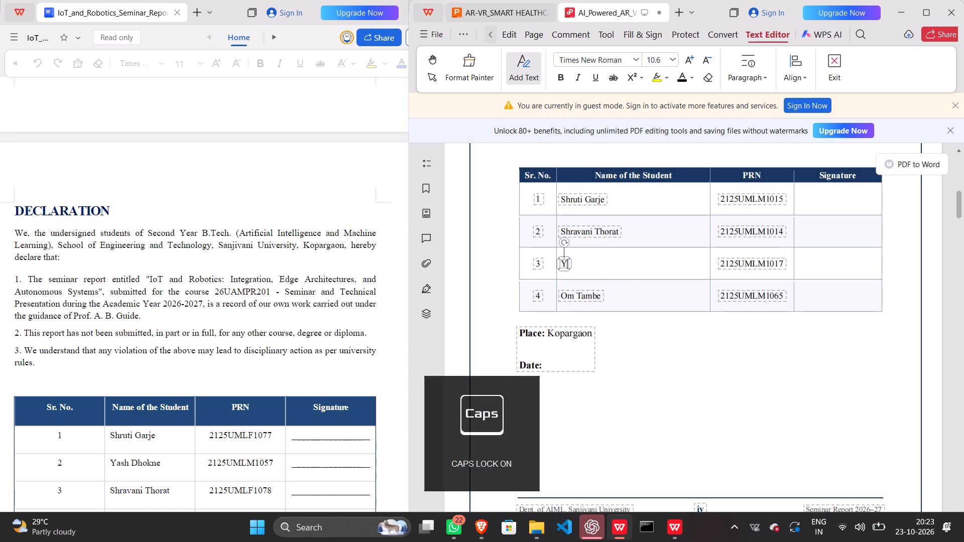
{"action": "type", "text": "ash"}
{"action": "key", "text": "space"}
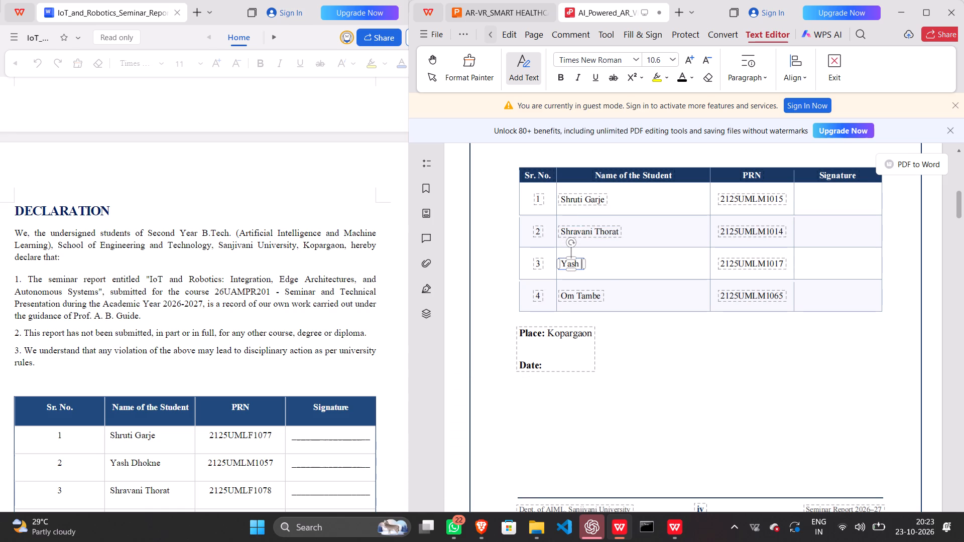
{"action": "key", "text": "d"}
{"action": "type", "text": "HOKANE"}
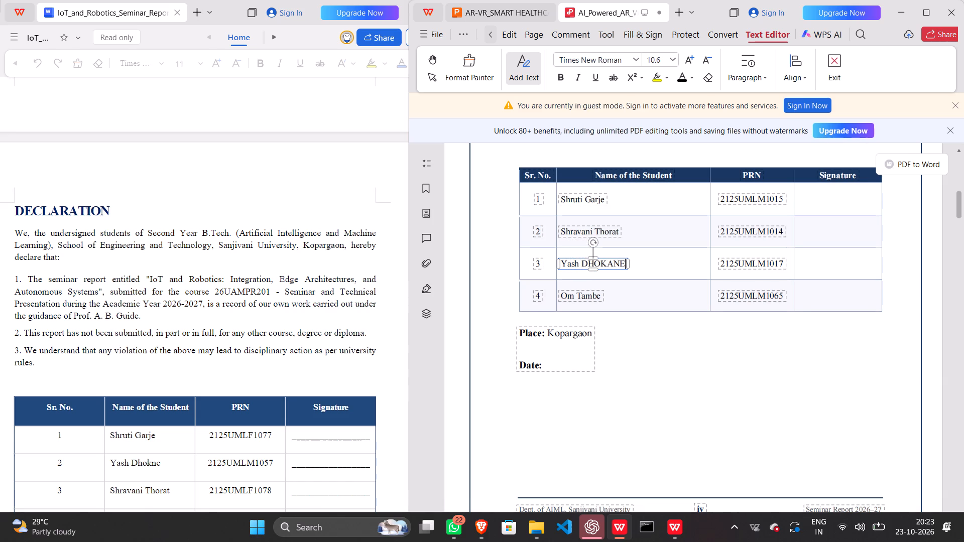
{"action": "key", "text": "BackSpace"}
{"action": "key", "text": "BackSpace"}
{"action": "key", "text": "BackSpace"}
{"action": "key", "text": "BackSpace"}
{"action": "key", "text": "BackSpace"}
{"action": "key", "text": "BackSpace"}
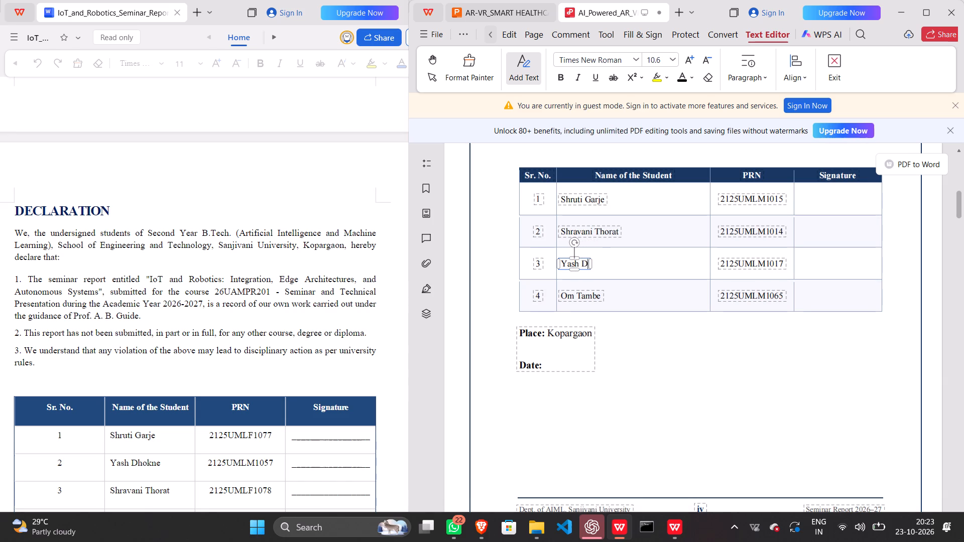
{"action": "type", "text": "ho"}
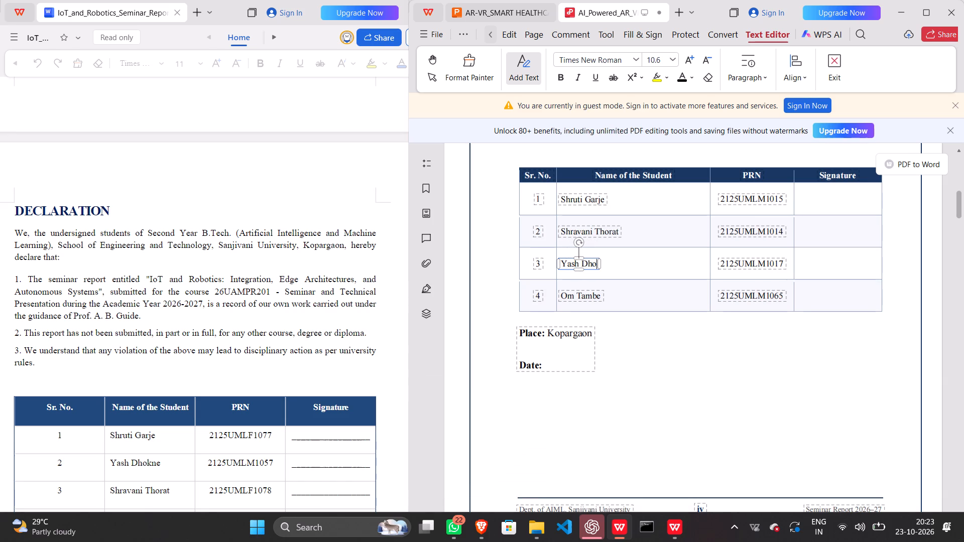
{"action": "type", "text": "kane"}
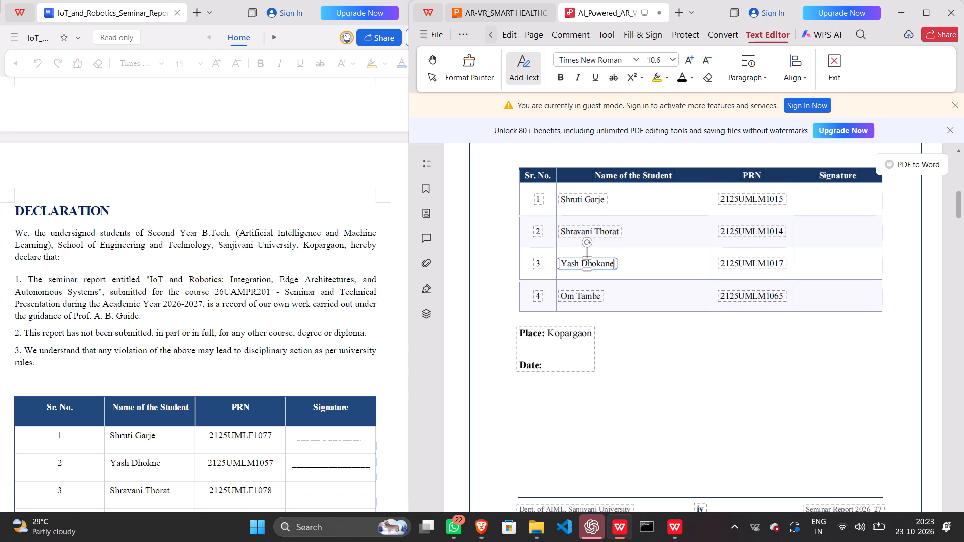
Replace the student name in row 4 of the declaration table with the remaining team member's name.
{"action": "left_click", "coordinate": [598, 296]}
{"action": "key", "text": "BackSpace"}
{"action": "key", "text": "BackSpace"}
{"action": "key", "text": "BackSpace"}
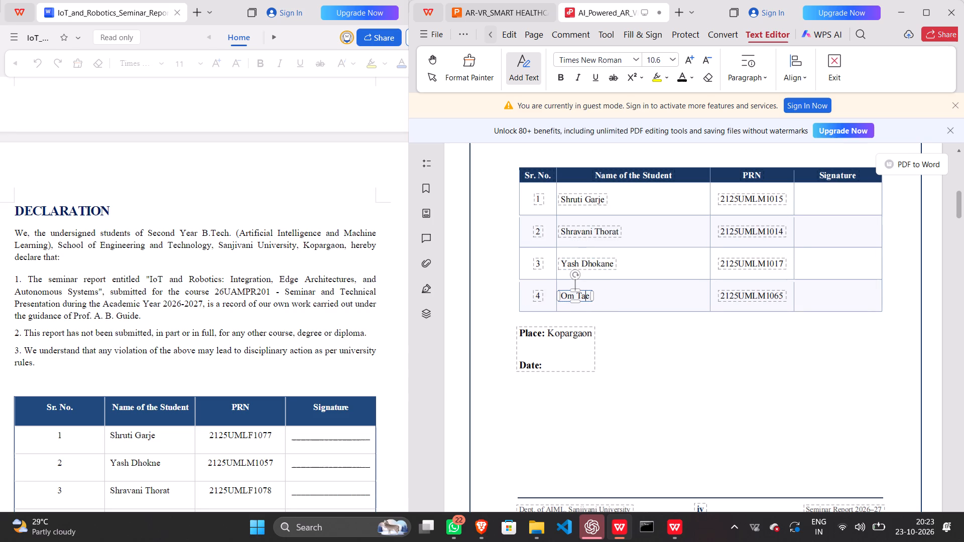
{"action": "key", "text": "BackSpace"}
{"action": "key", "text": "BackSpace"}
{"action": "key", "text": "BackSpace"}
{"action": "key", "text": "BackSpace"}
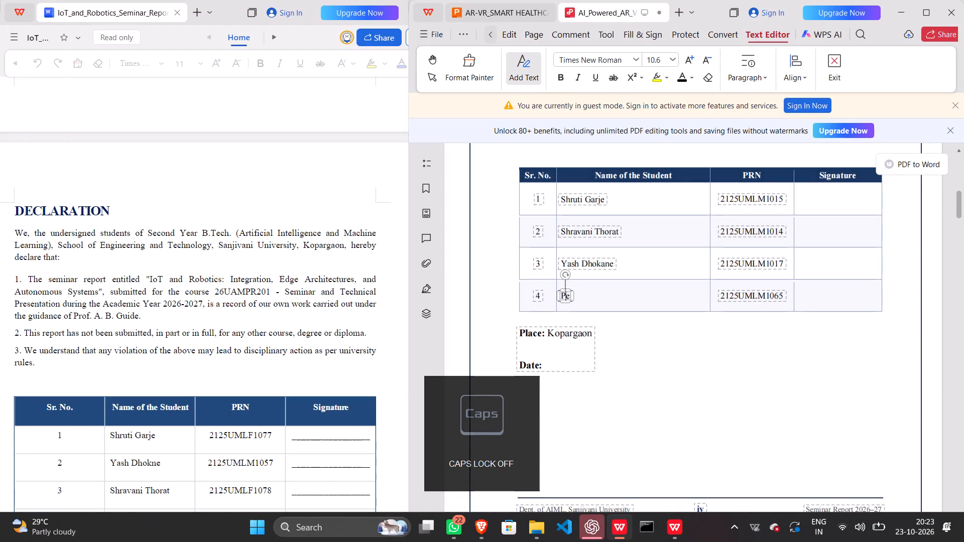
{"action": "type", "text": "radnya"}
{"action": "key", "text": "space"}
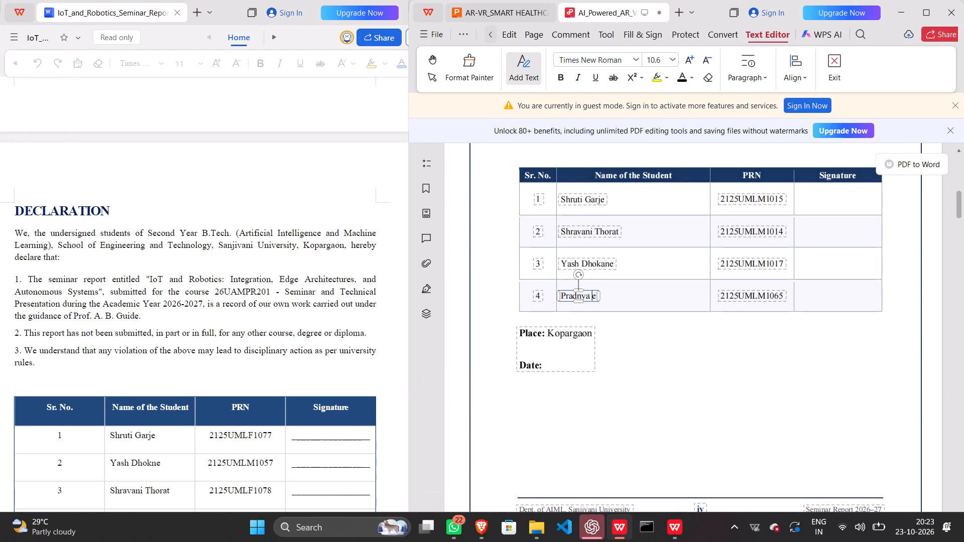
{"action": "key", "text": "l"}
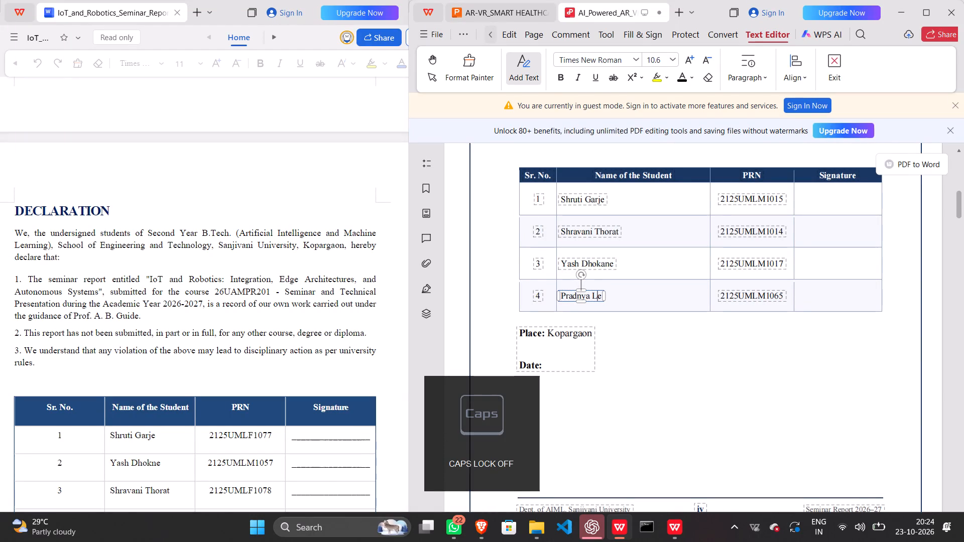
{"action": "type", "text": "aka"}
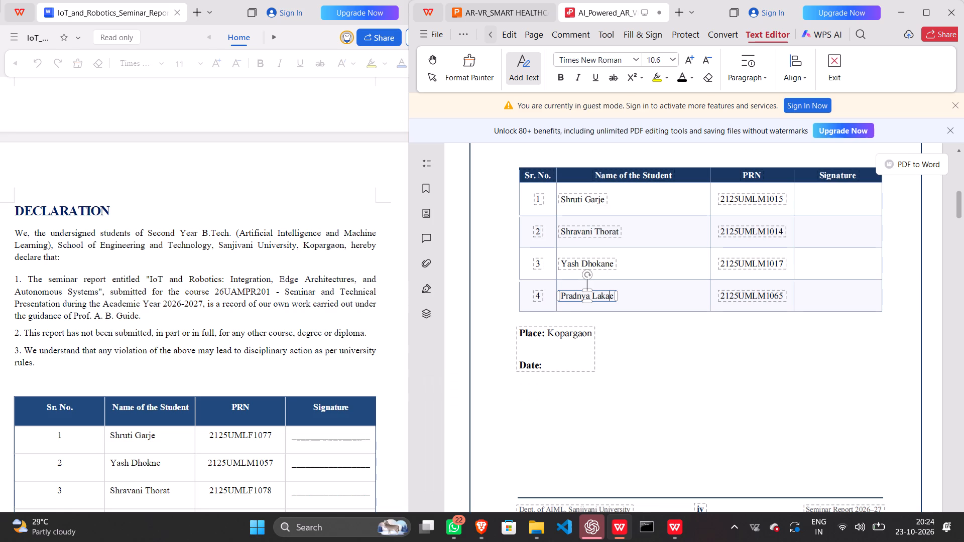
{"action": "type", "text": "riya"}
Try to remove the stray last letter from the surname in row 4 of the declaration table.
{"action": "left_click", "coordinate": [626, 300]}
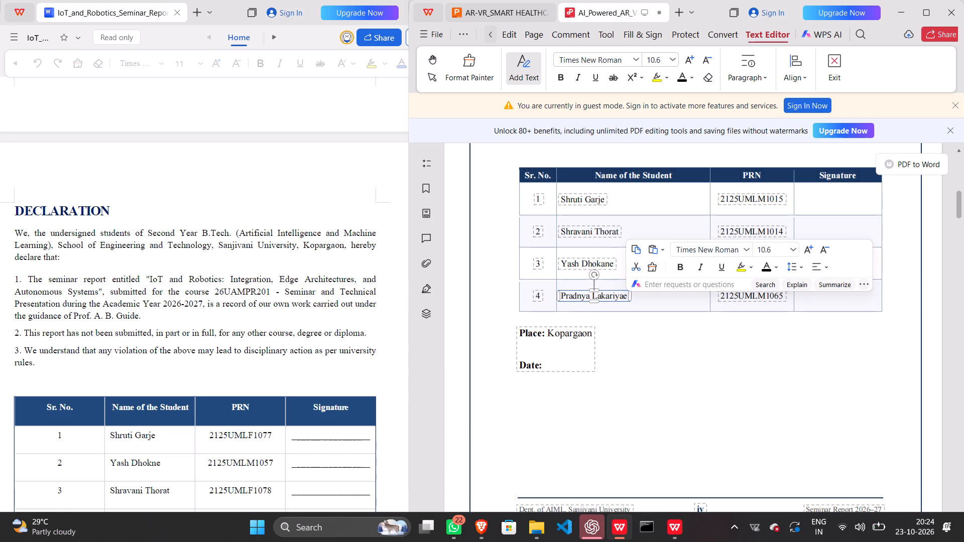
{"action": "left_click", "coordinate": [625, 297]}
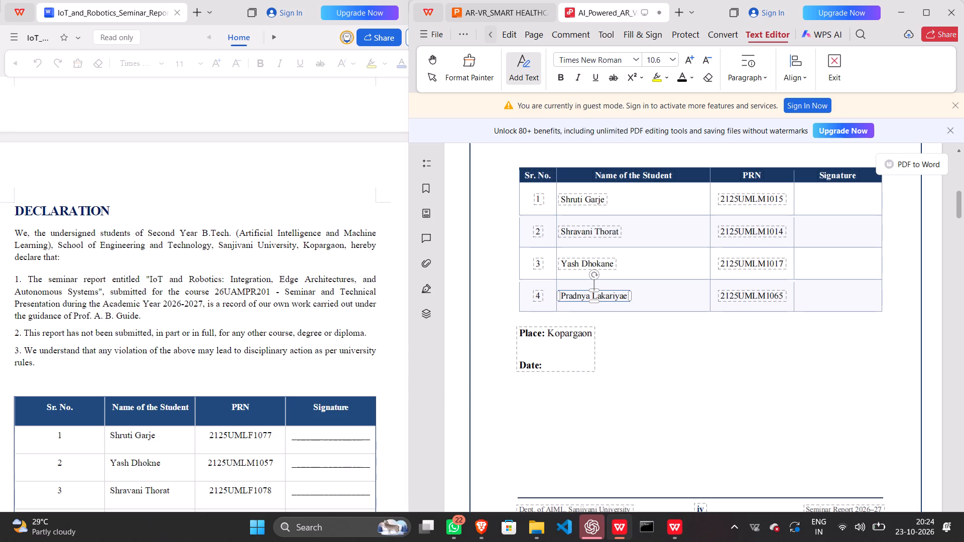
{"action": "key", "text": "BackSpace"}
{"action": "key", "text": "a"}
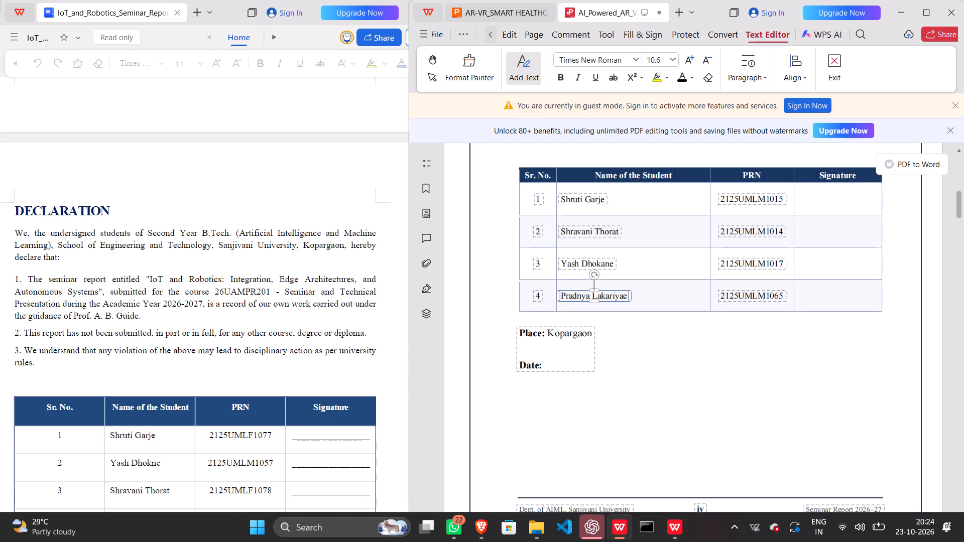
Delete the surname in row 4 of the declaration table and re-enter it without the stray last letter.
{"action": "double_click", "coordinate": [628, 299]}
{"action": "key", "text": "BackSpace"}
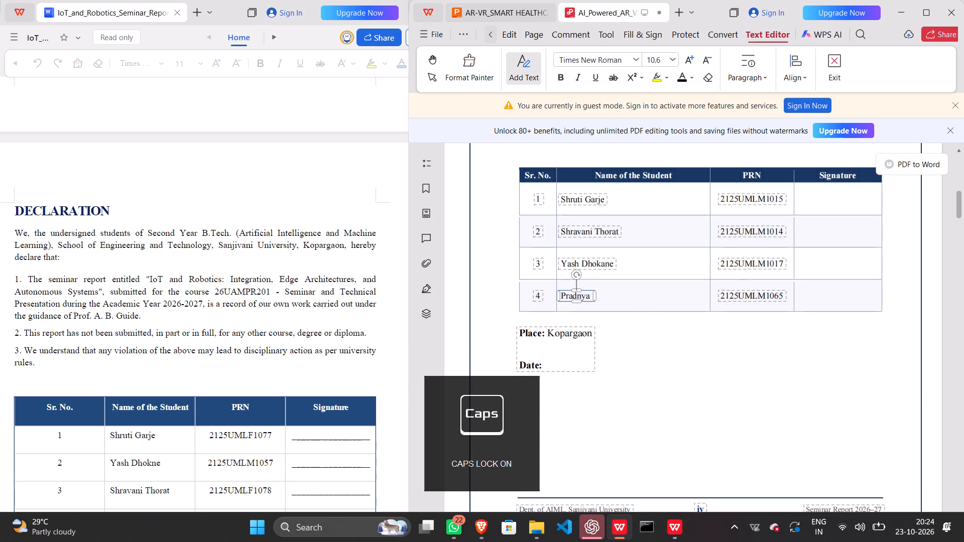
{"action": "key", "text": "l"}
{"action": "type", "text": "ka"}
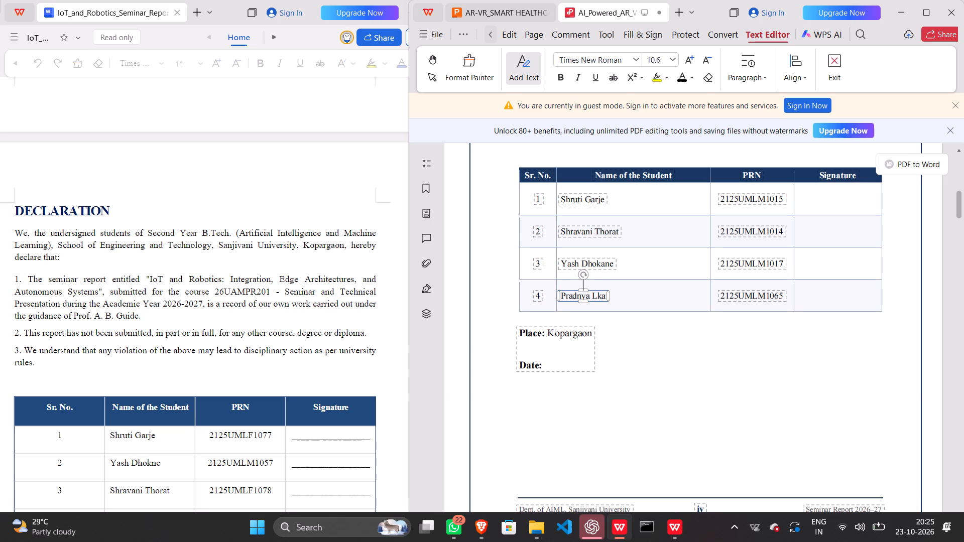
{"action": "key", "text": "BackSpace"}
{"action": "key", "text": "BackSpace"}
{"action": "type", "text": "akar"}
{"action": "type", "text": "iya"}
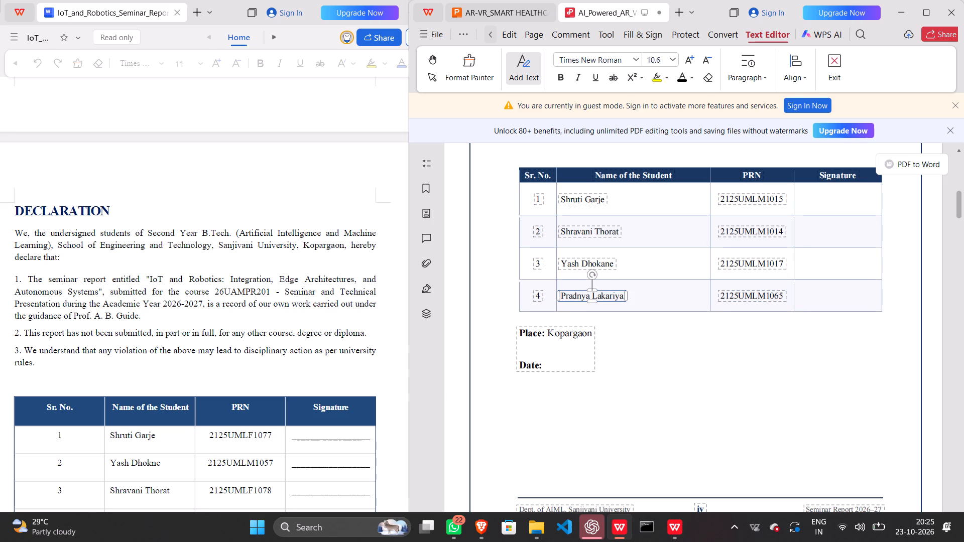
Replace the ending of the PRN in row 1 of the declaration table for the first-listed student.
{"action": "left_click", "coordinate": [782, 197]}
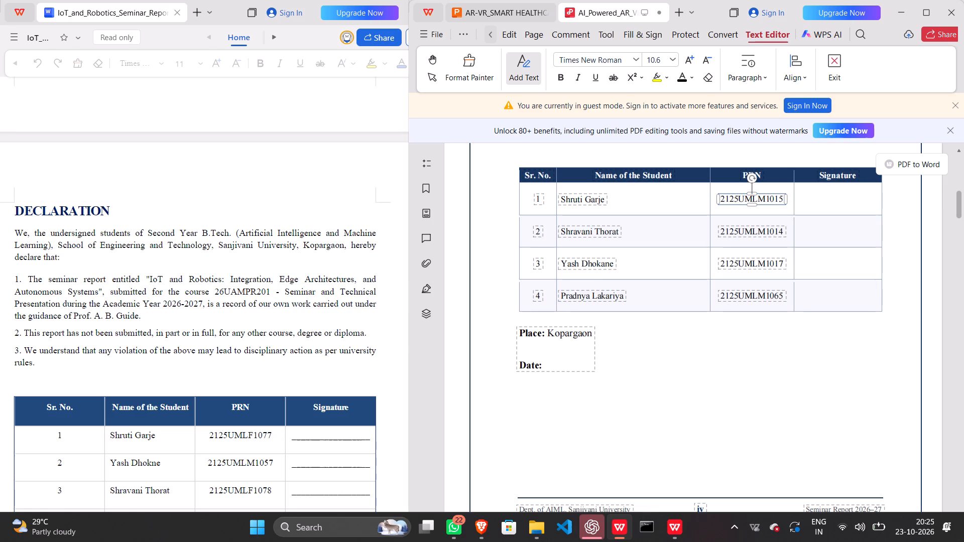
{"action": "key", "text": "BackSpace"}
{"action": "key", "text": "BackSpace"}
{"action": "key", "text": "BackSpace"}
{"action": "key", "text": "BackSpace"}
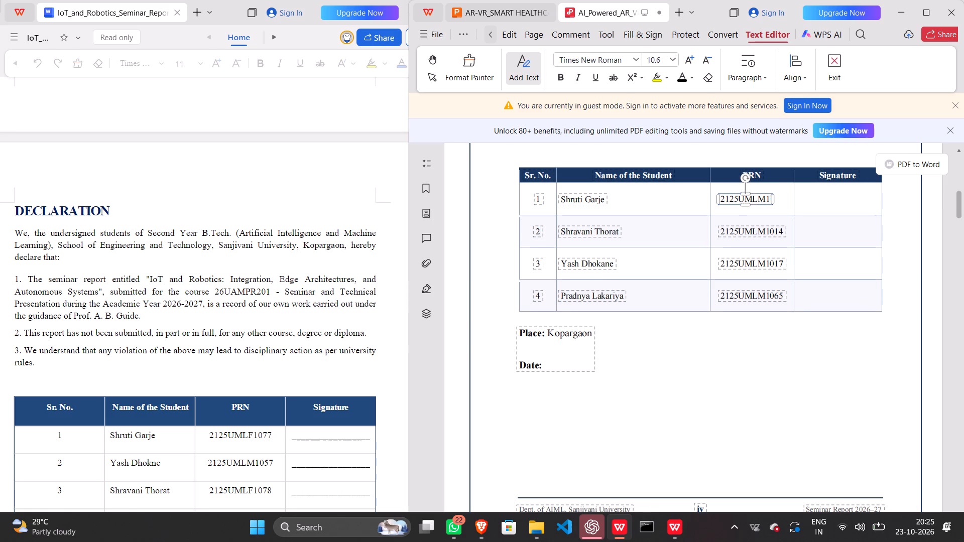
{"action": "key", "text": "BackSpace"}
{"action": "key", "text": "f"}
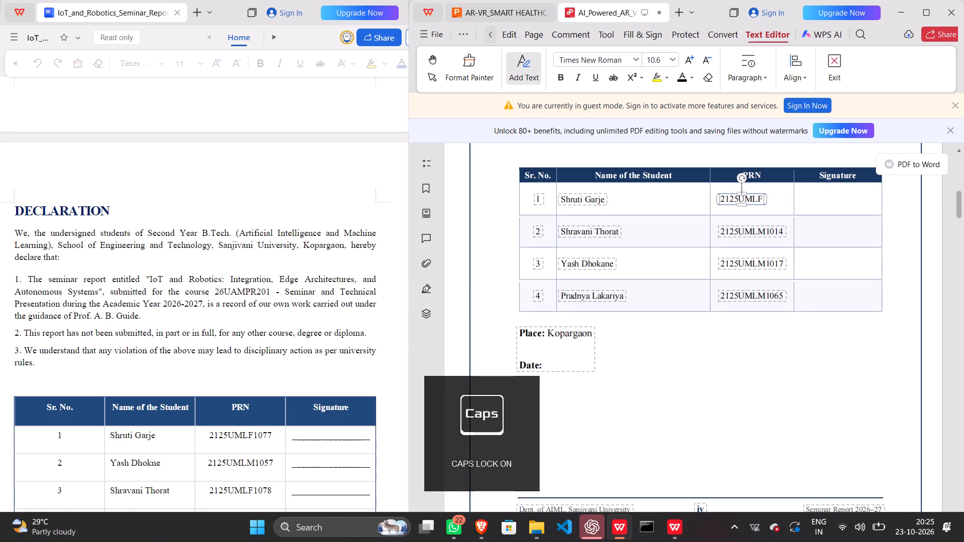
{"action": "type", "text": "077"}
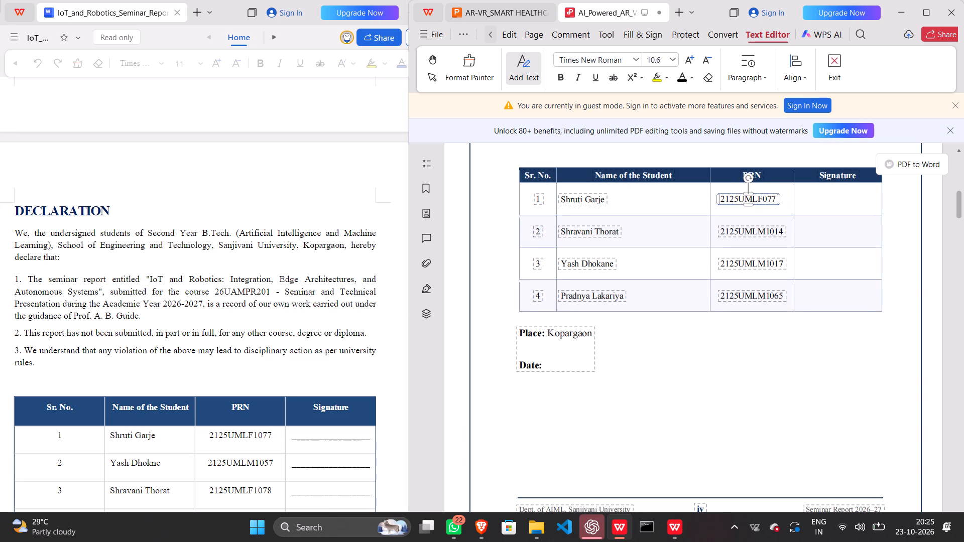
Change the PRN in row 2 of the declaration table to the third-listed student's PRN from the IoT and Robotics report.
{"action": "left_click", "coordinate": [783, 232]}
{"action": "key", "text": "BackSpace"}
{"action": "key", "text": "BackSpace"}
{"action": "key", "text": "BackSpace"}
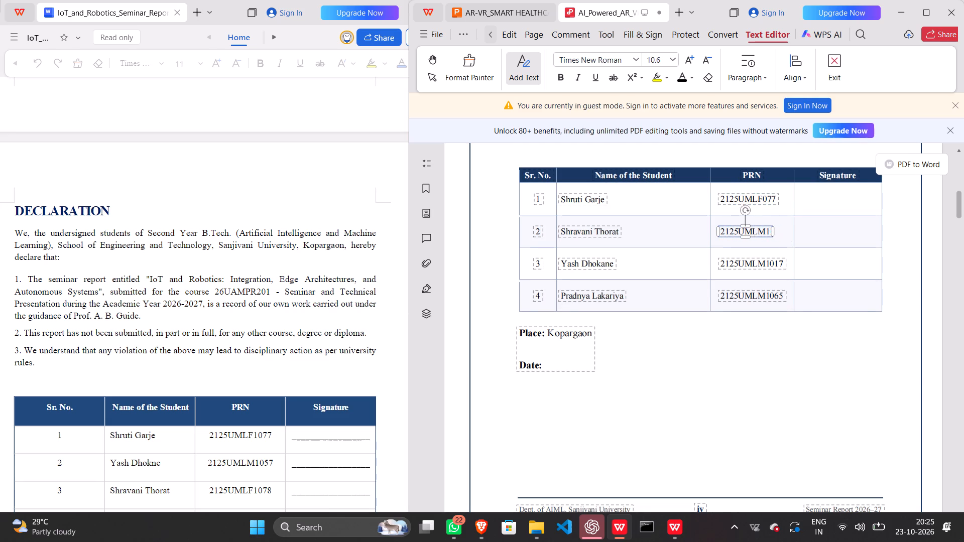
{"action": "key", "text": "BackSpace"}
{"action": "key", "text": "BackSpace"}
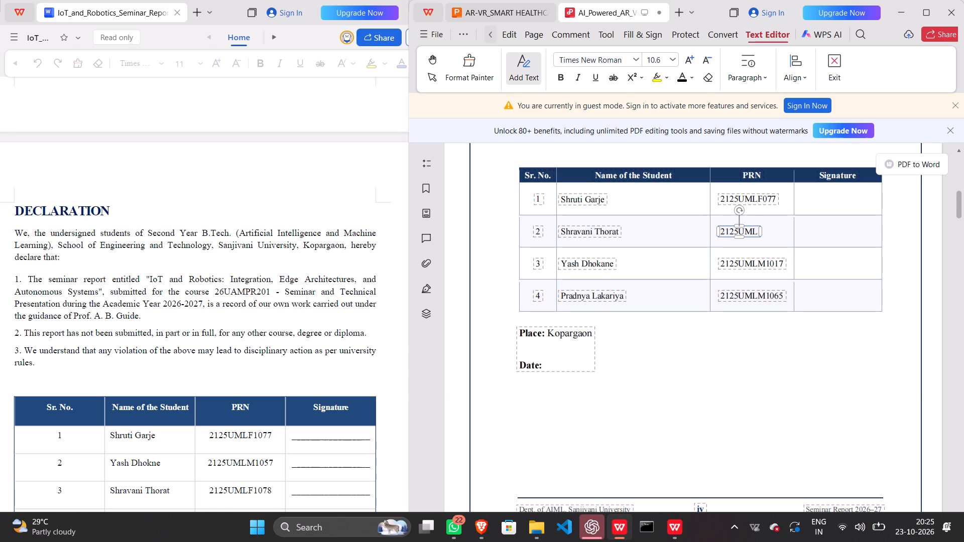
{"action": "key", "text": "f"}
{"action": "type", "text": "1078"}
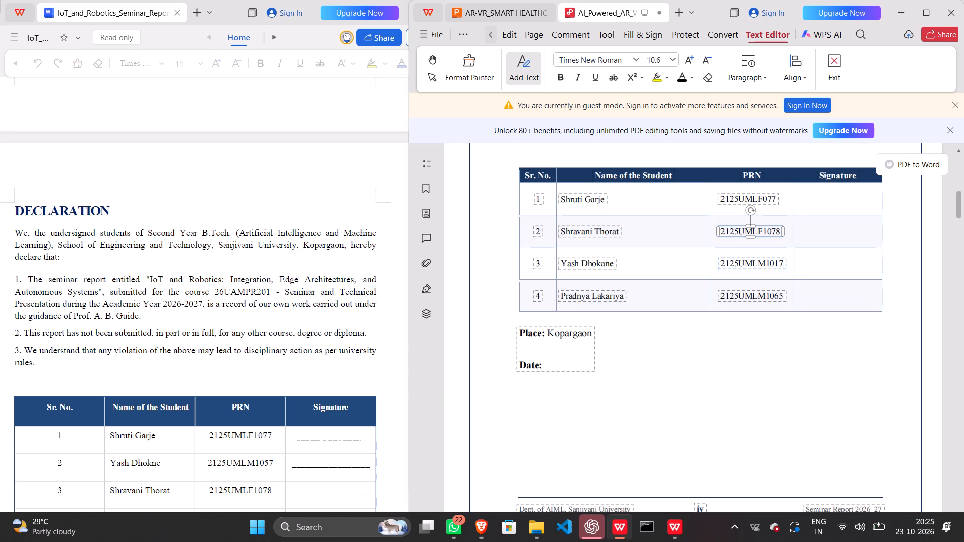
Change the PRN in row 3 of the declaration table to the second-listed student's PRN from the IoT and Robotics report.
{"action": "left_click", "coordinate": [783, 264]}
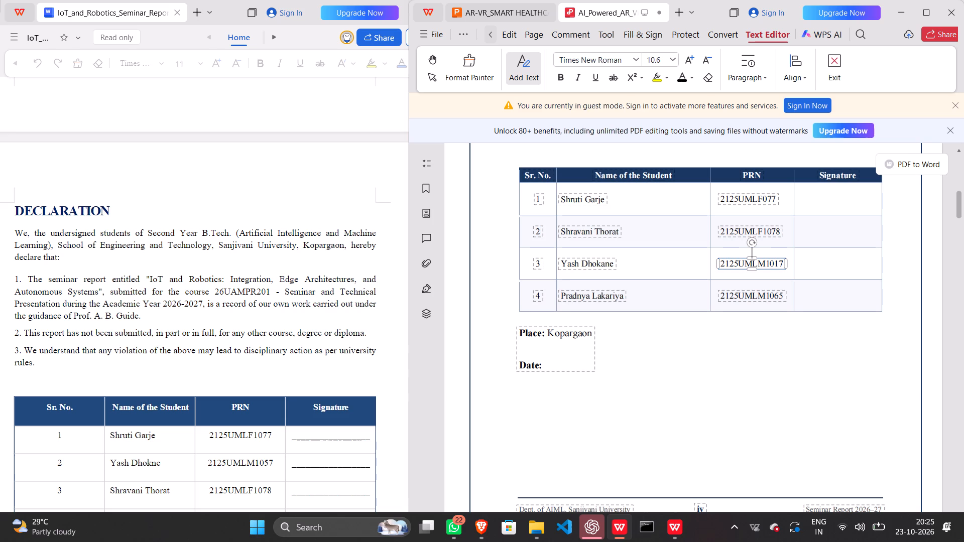
{"action": "key", "text": "BackSpace"}
{"action": "key", "text": "BackSpace"}
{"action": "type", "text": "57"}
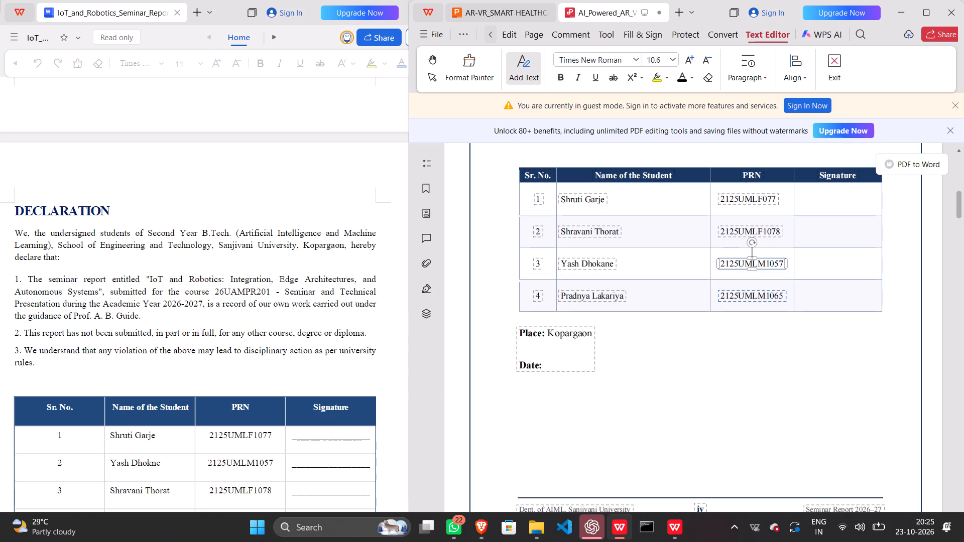
Replace the ending of the PRN in row 4 of the declaration table with that of the remaining team member.
{"action": "left_click", "coordinate": [783, 297]}
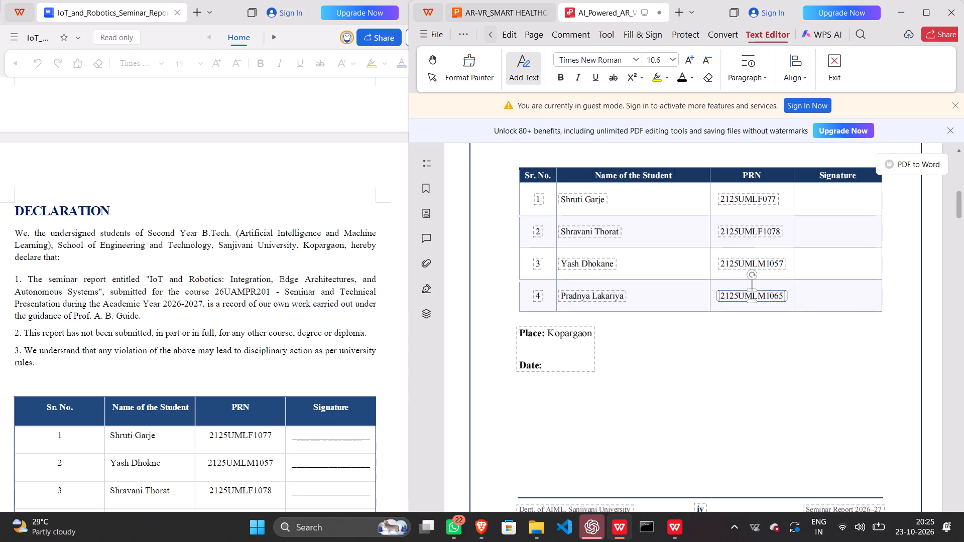
{"action": "key", "text": "BackSpace"}
{"action": "key", "text": "BackSpace"}
{"action": "key", "text": "BackSpace"}
{"action": "key", "text": "BackSpace"}
{"action": "key", "text": "BackSpace"}
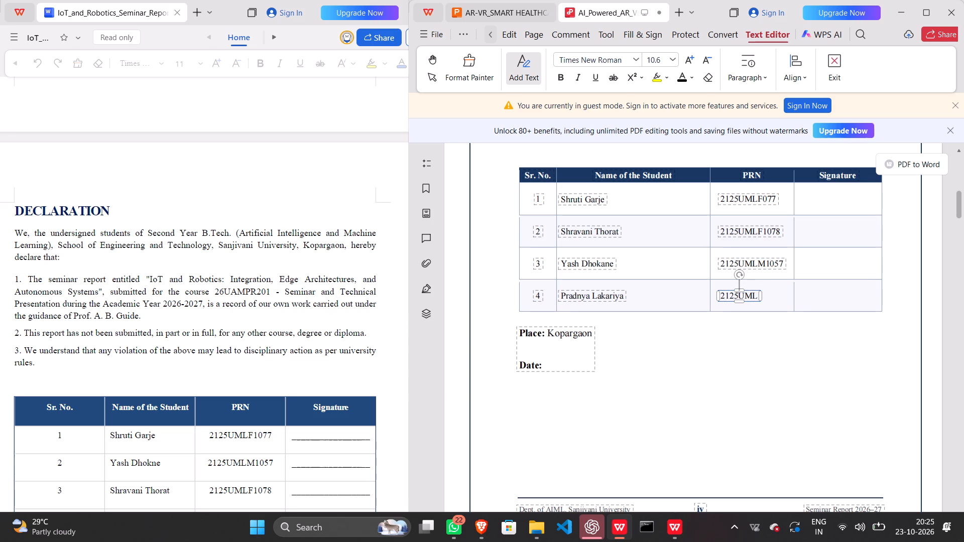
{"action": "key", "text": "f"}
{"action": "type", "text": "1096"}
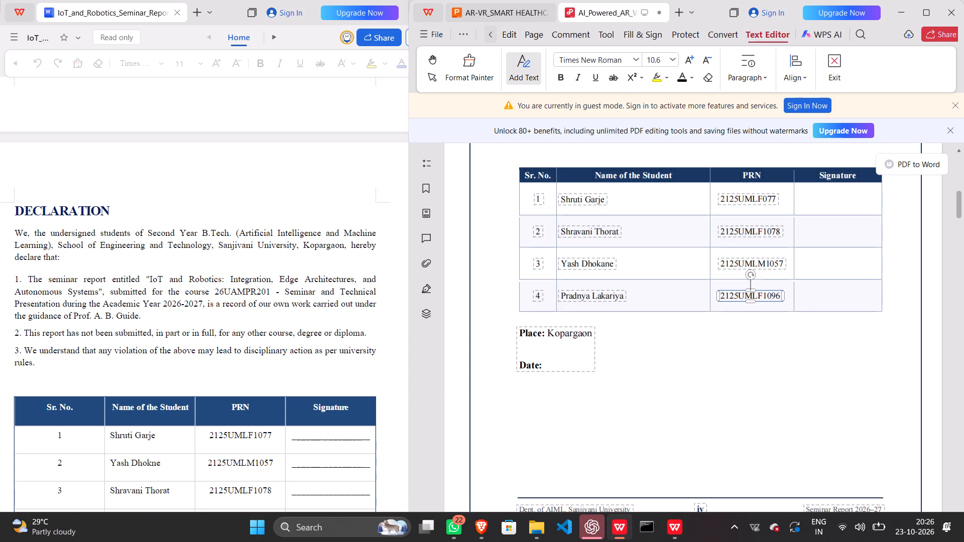
Delete the four old student names signed below the last paragraph on the Acknowledgement page.
{"action": "scroll", "coordinate": [642, 408], "scroll_direction": "down", "scroll_amount": 1}
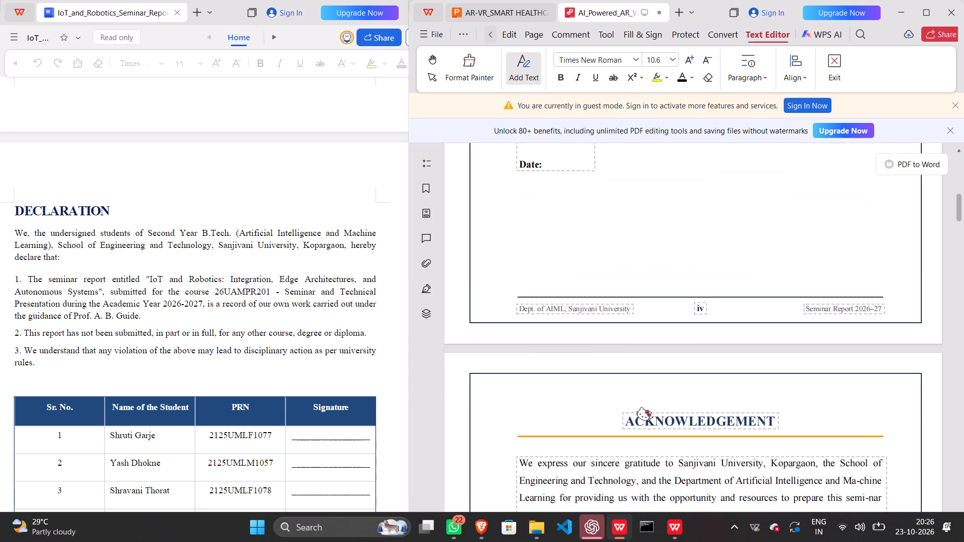
{"action": "scroll", "coordinate": [642, 408], "scroll_direction": "down", "scroll_amount": 1}
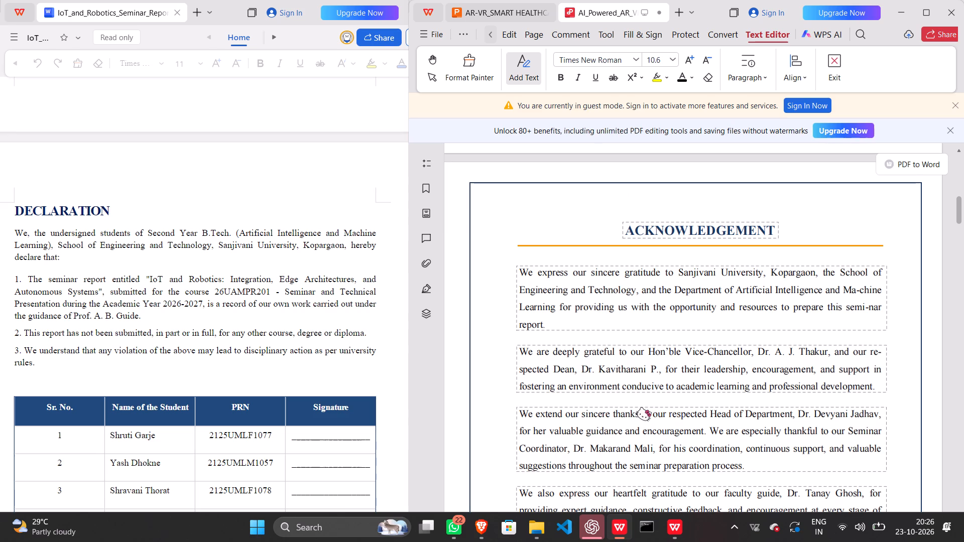
{"action": "scroll", "coordinate": [642, 408], "scroll_direction": "down", "scroll_amount": 1}
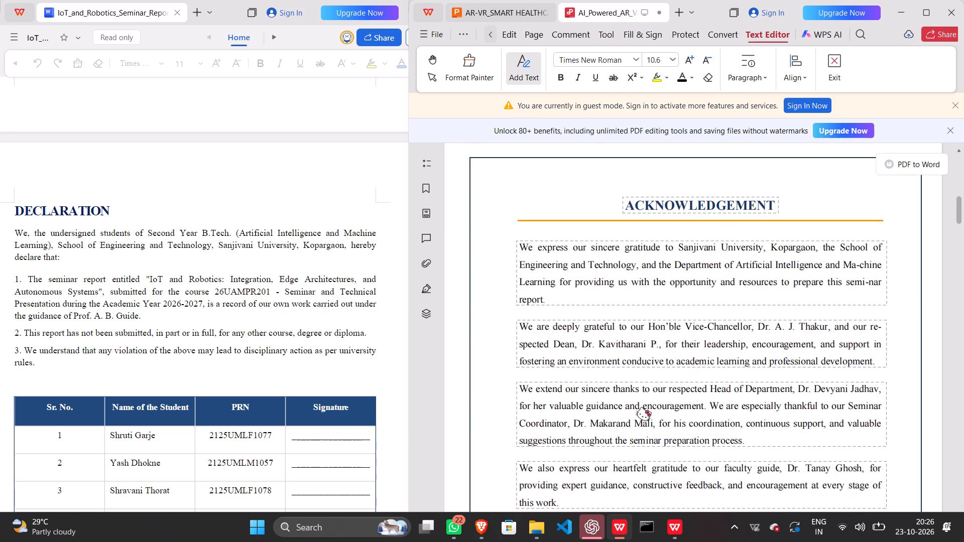
{"action": "scroll", "coordinate": [642, 408], "scroll_direction": "down", "scroll_amount": 3}
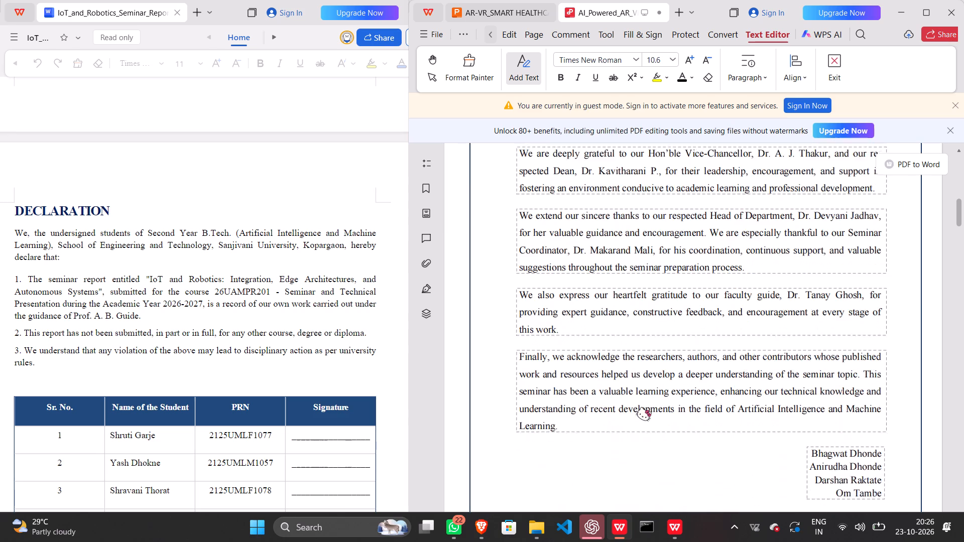
{"action": "scroll", "coordinate": [642, 408], "scroll_direction": "down", "scroll_amount": 2}
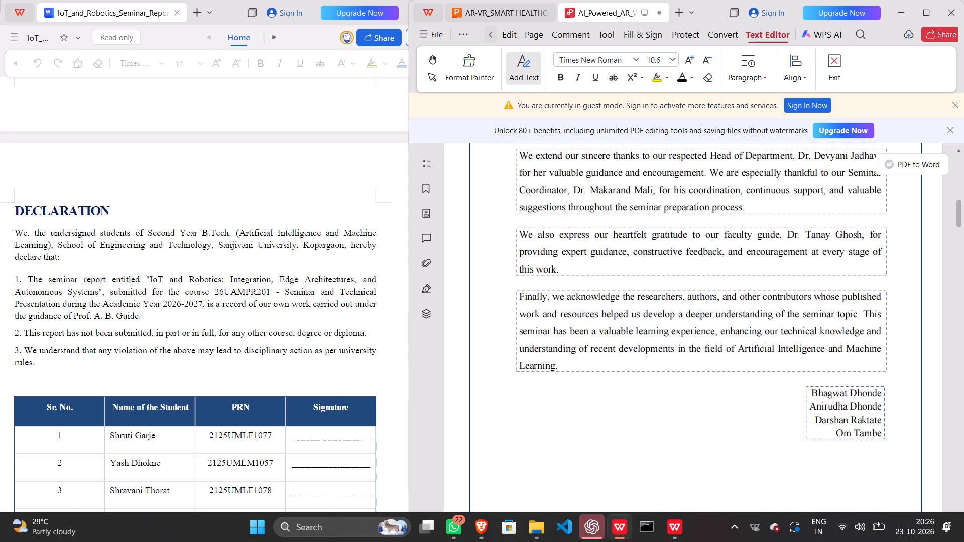
{"action": "left_click", "coordinate": [880, 436]}
{"action": "key", "text": "BackSpace"}
{"action": "key", "text": "BackSpace"}
{"action": "key", "text": "BackSpace"}
{"action": "key", "text": "BackSpace"}
{"action": "key", "text": "BackSpace"}
{"action": "key", "text": "BackSpace"}
{"action": "key", "text": "BackSpace"}
{"action": "key", "text": "BackSpace"}
{"action": "key", "text": "BackSpace"}
{"action": "key", "text": "BackSpace"}
{"action": "key", "text": "BackSpace"}
{"action": "key", "text": "BackSpace"}
{"action": "key", "text": "BackSpace"}
{"action": "key", "text": "BackSpace"}
{"action": "key", "text": "BackSpace"}
{"action": "key", "text": "BackSpace"}
{"action": "key", "text": "BackSpace"}
{"action": "key", "text": "BackSpace"}
{"action": "key", "text": "BackSpace"}
{"action": "key", "text": "BackSpace"}
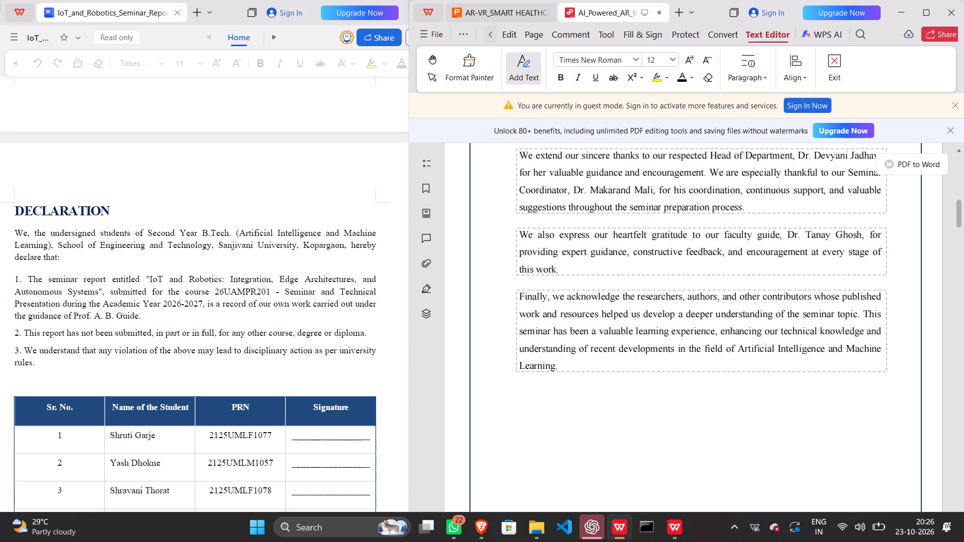
Enter the first-listed IoT and Robotics student's name as the first line of the acknowledgement's closing signature block.
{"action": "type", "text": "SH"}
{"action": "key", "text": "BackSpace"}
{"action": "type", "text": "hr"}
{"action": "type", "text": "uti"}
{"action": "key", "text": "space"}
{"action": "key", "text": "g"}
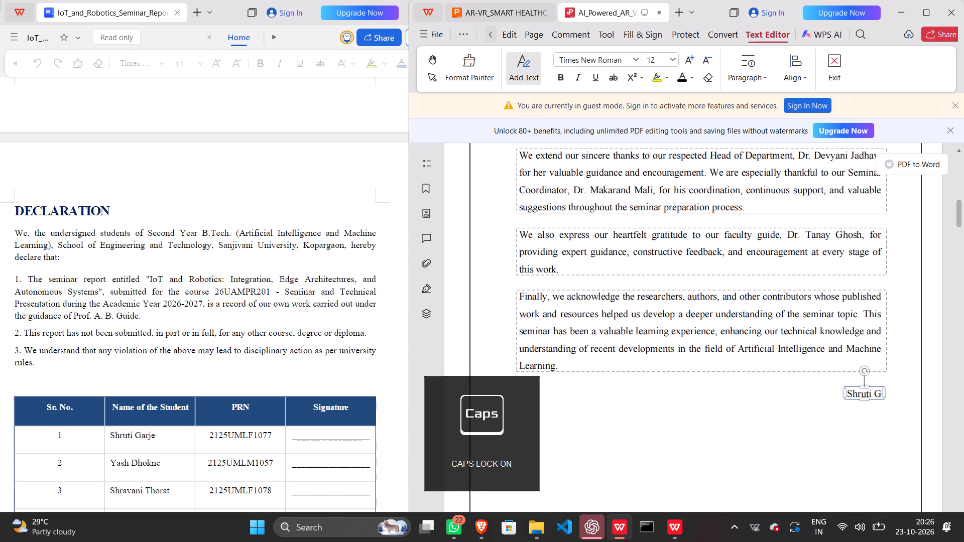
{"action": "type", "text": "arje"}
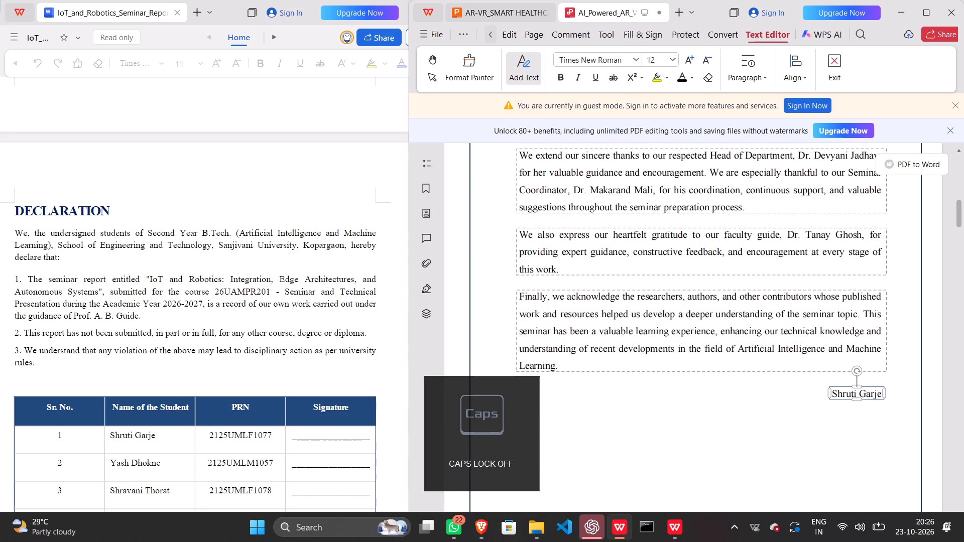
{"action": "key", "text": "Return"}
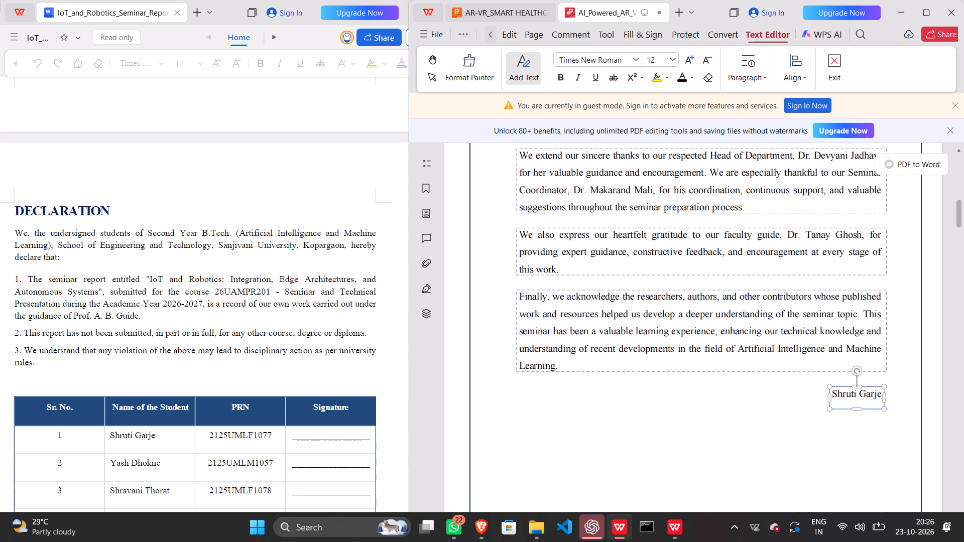
Add the second-listed IoT and Robotics student's name on the second line of the acknowledgement's signature block.
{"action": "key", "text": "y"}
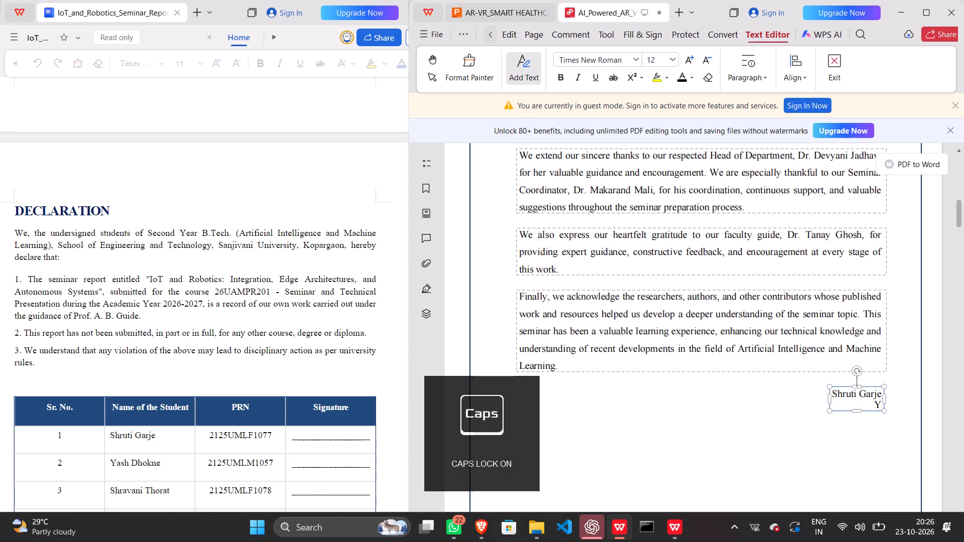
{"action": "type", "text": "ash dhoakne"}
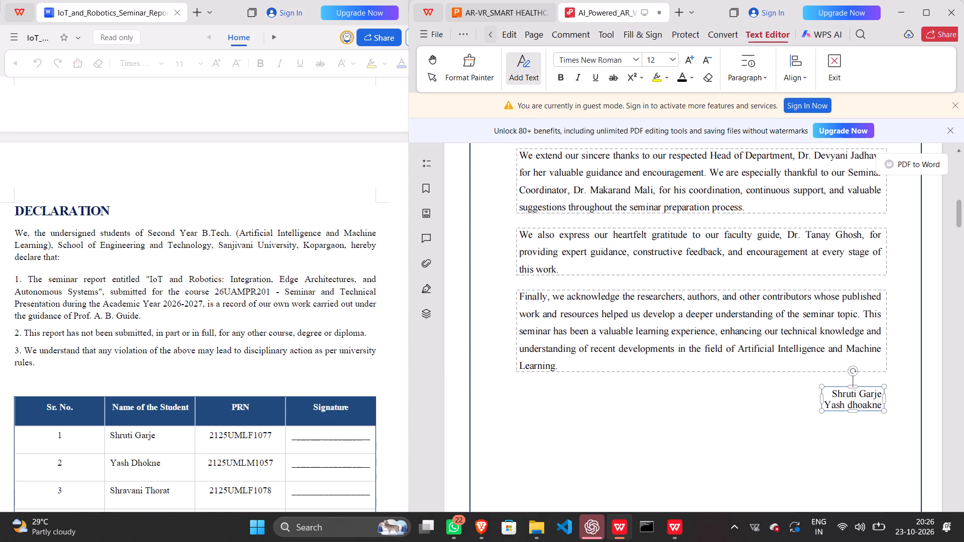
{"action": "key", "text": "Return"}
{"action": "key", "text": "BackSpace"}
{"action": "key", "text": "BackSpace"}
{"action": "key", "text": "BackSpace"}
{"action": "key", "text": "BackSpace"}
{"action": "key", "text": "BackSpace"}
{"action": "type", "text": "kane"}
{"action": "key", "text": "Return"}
Add the third-listed IoT and Robotics student's name on the third line of the acknowledgement's signature block.
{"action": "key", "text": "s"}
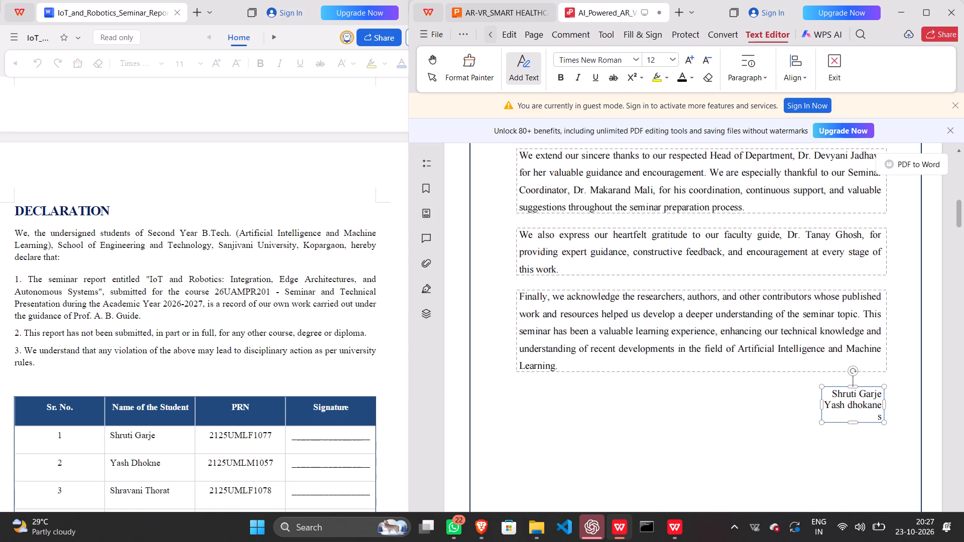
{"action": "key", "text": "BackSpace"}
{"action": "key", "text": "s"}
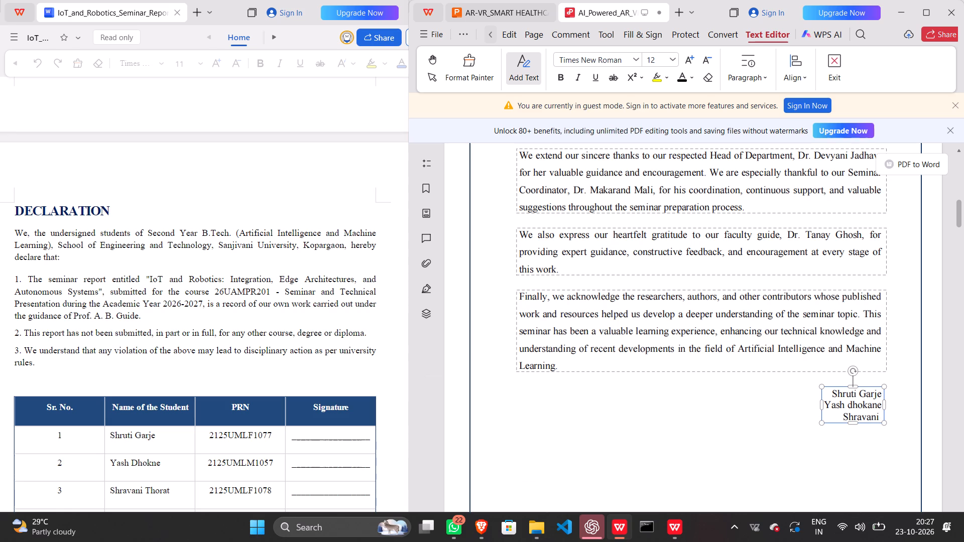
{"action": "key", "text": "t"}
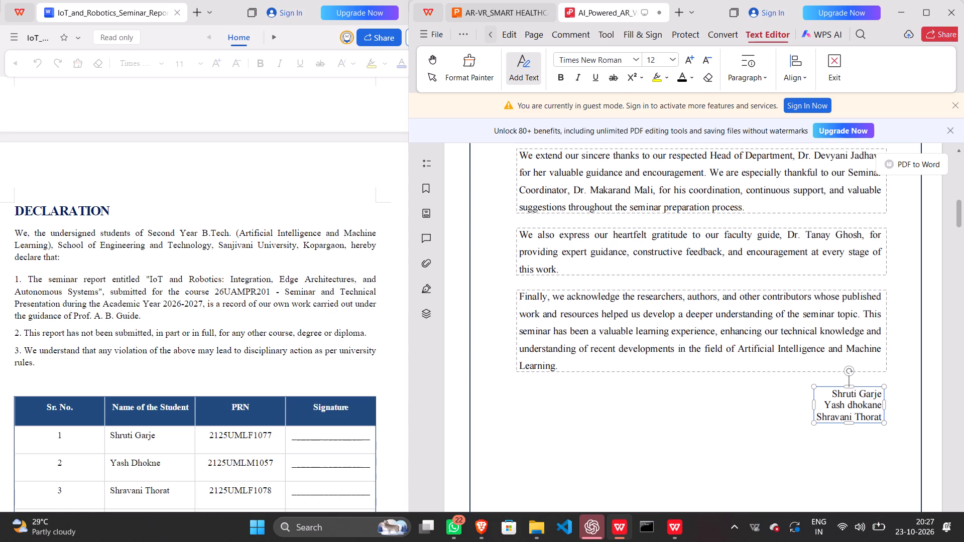
Add the fourth-listed IoT and Robotics student's name on the last line of the acknowledgement's signature block.
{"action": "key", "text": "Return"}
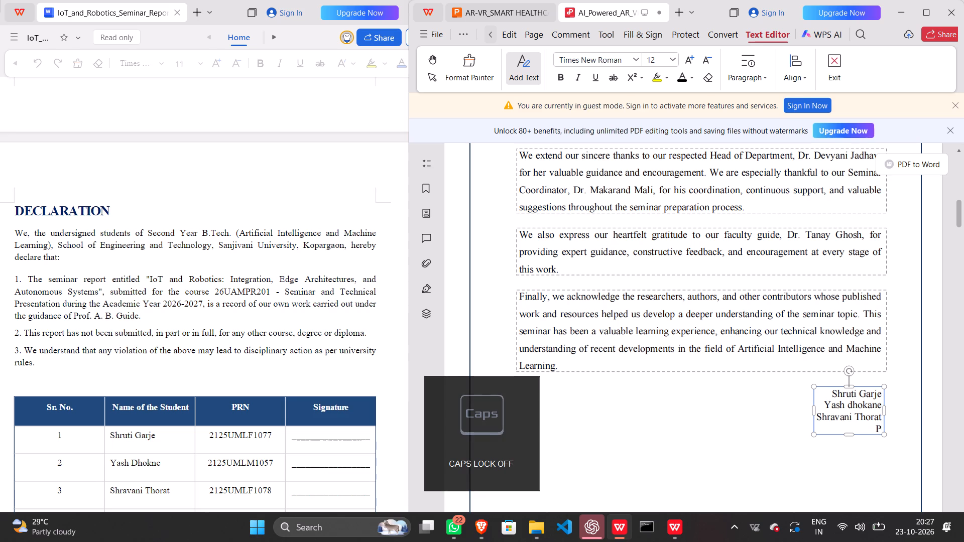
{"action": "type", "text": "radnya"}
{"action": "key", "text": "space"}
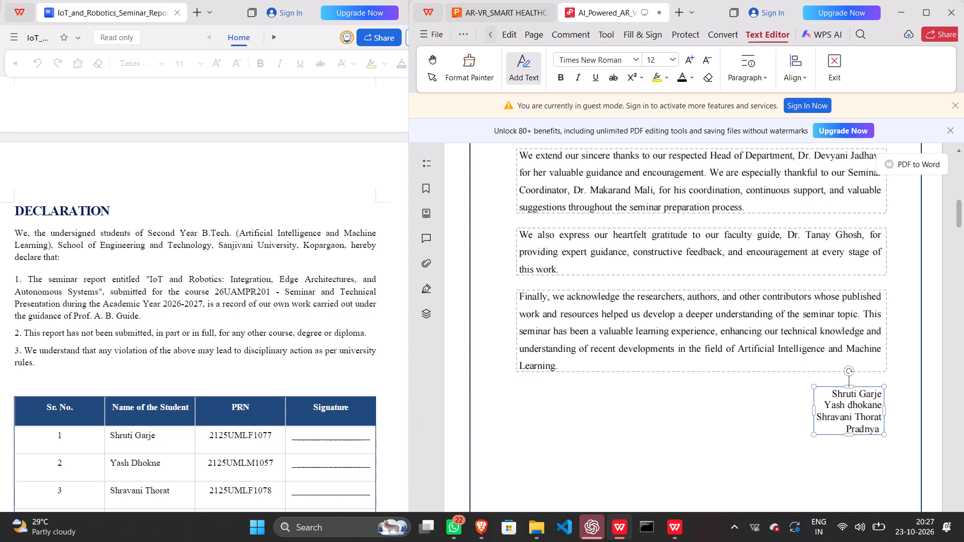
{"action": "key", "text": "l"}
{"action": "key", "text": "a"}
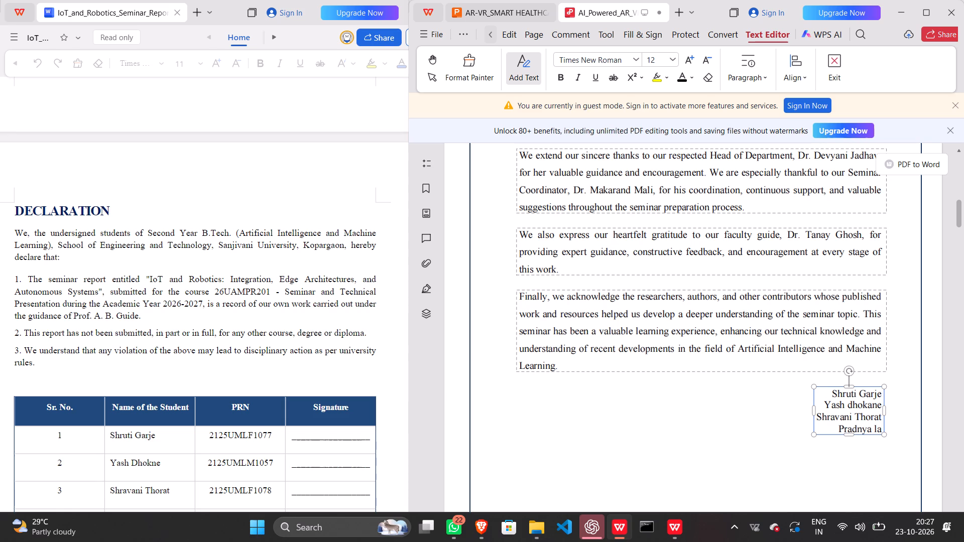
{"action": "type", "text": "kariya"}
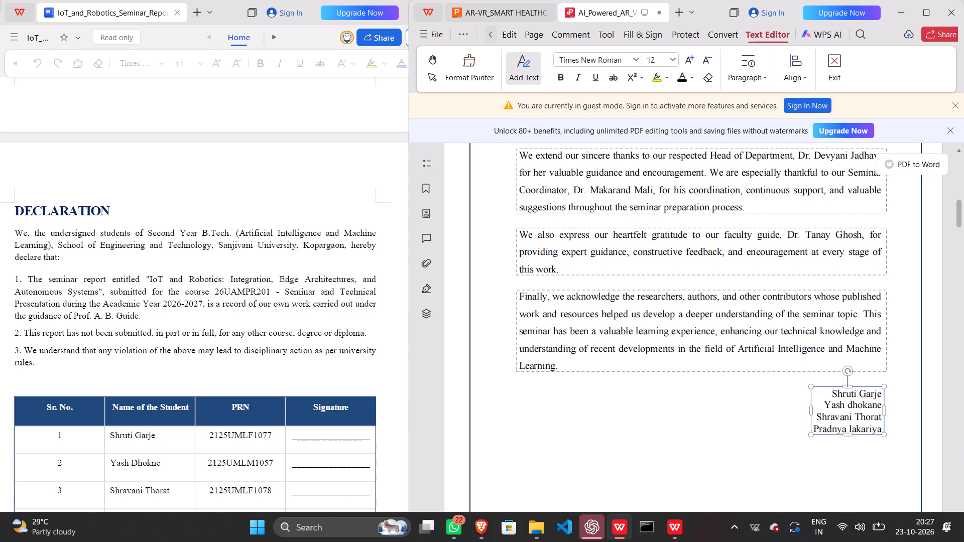
Compare the Abstract page and keywords of the AR/VR report with the abstract and keywords of the IoT and Robotics report.
{"action": "scroll", "coordinate": [683, 378], "scroll_direction": "down", "scroll_amount": 3}
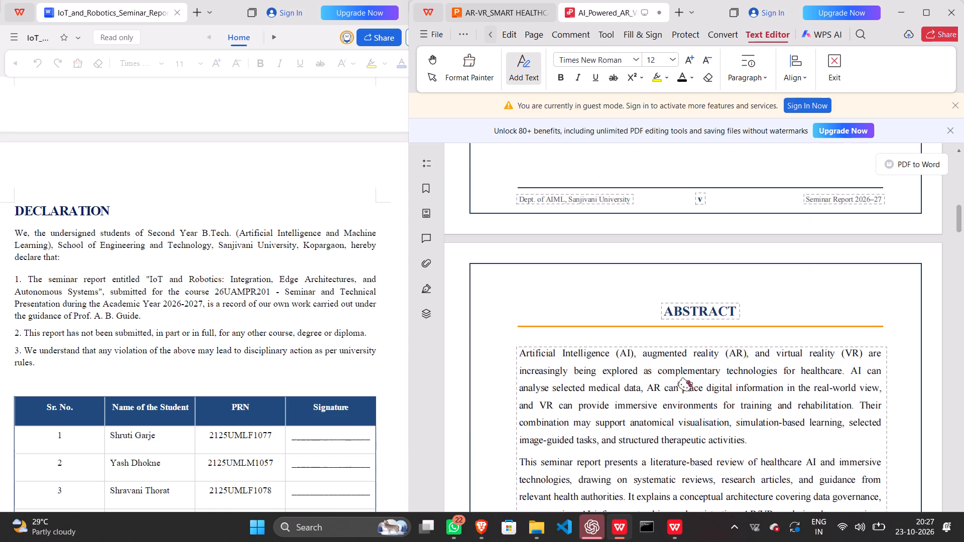
{"action": "scroll", "coordinate": [683, 378], "scroll_direction": "down", "scroll_amount": 1}
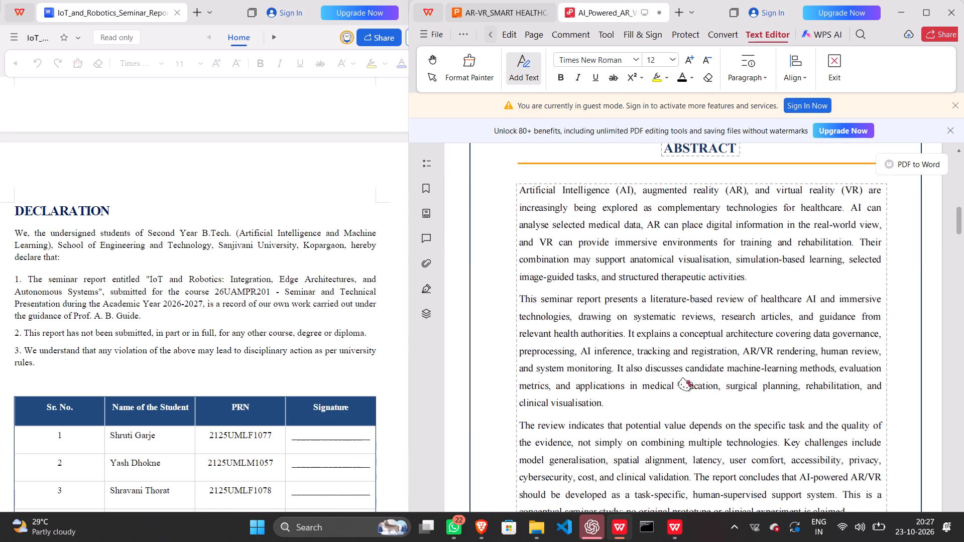
{"action": "scroll", "coordinate": [680, 371], "scroll_direction": "down", "scroll_amount": 1}
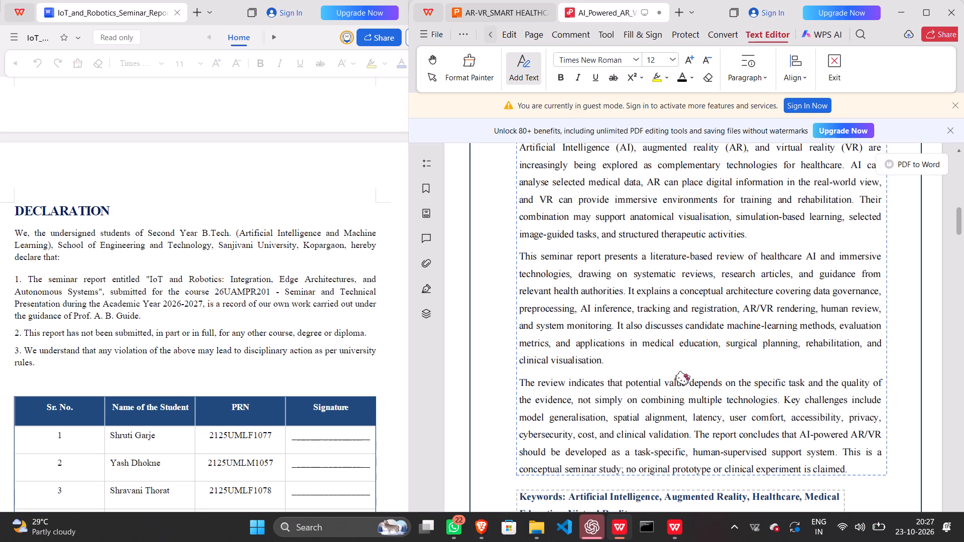
{"action": "scroll", "coordinate": [669, 305], "scroll_direction": "up", "scroll_amount": 1}
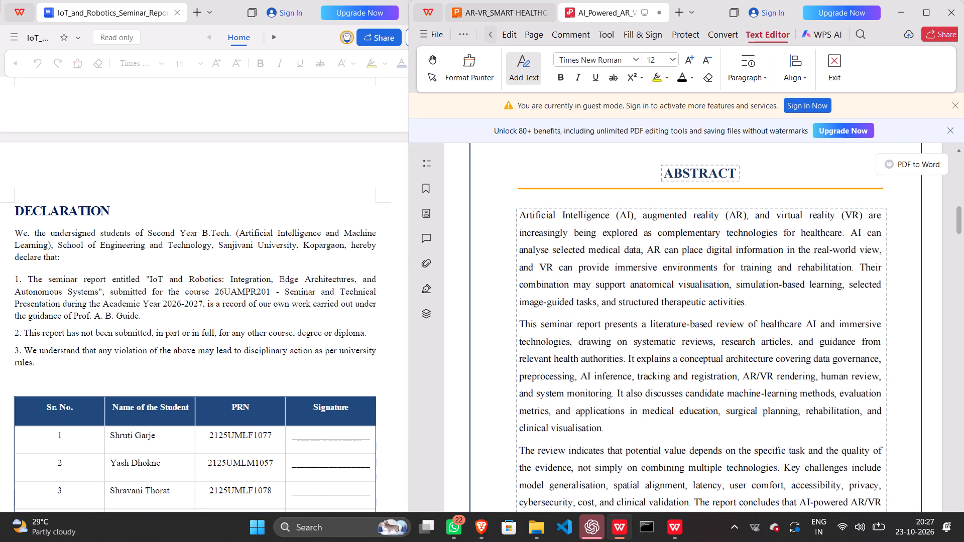
{"action": "scroll", "coordinate": [87, 290], "scroll_direction": "down", "scroll_amount": 5}
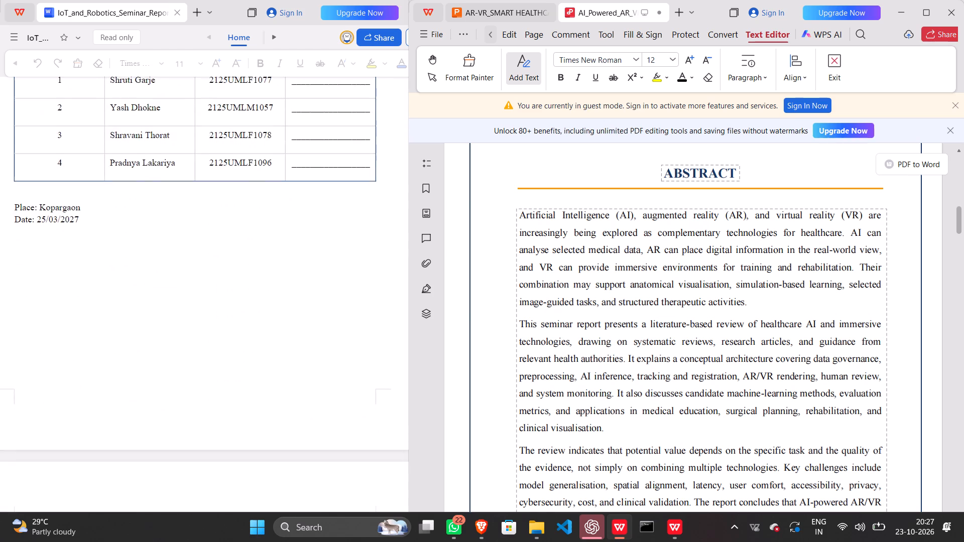
{"action": "scroll", "coordinate": [87, 290], "scroll_direction": "down", "scroll_amount": 4}
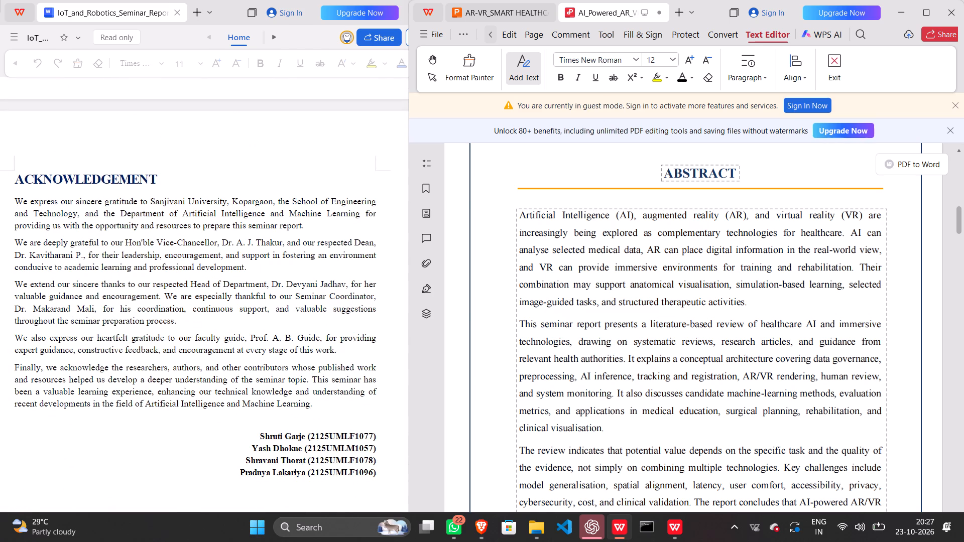
{"action": "scroll", "coordinate": [87, 290], "scroll_direction": "down", "scroll_amount": 4}
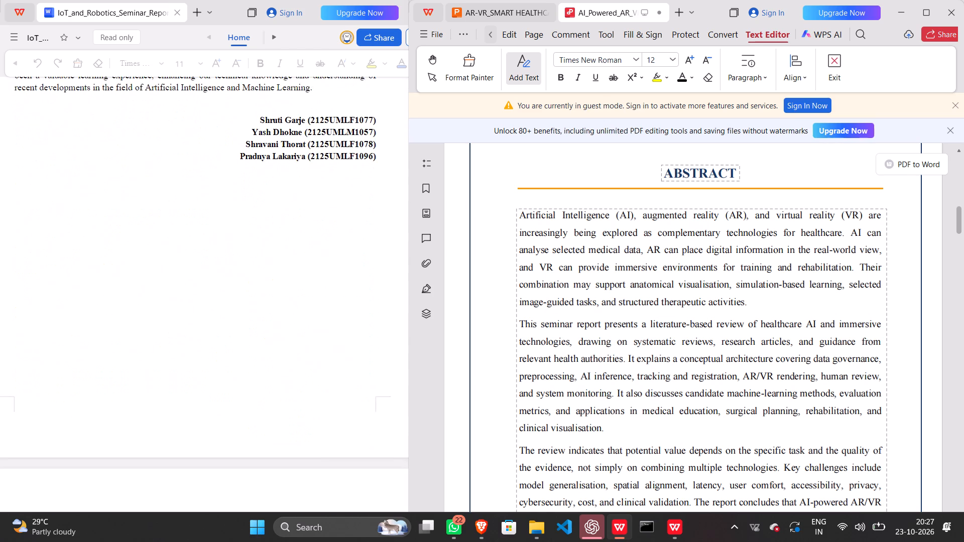
{"action": "scroll", "coordinate": [87, 290], "scroll_direction": "down", "scroll_amount": 1}
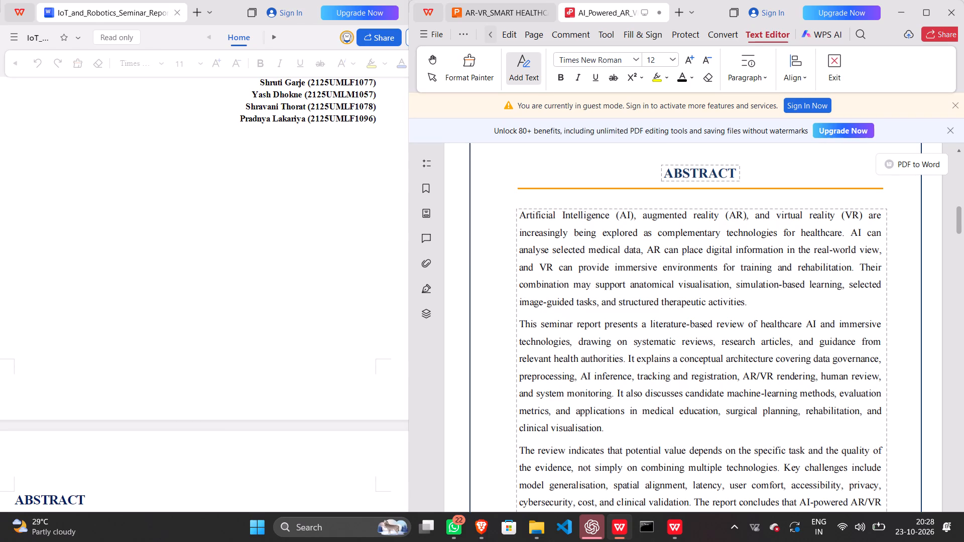
{"action": "scroll", "coordinate": [87, 290], "scroll_direction": "down", "scroll_amount": 5}
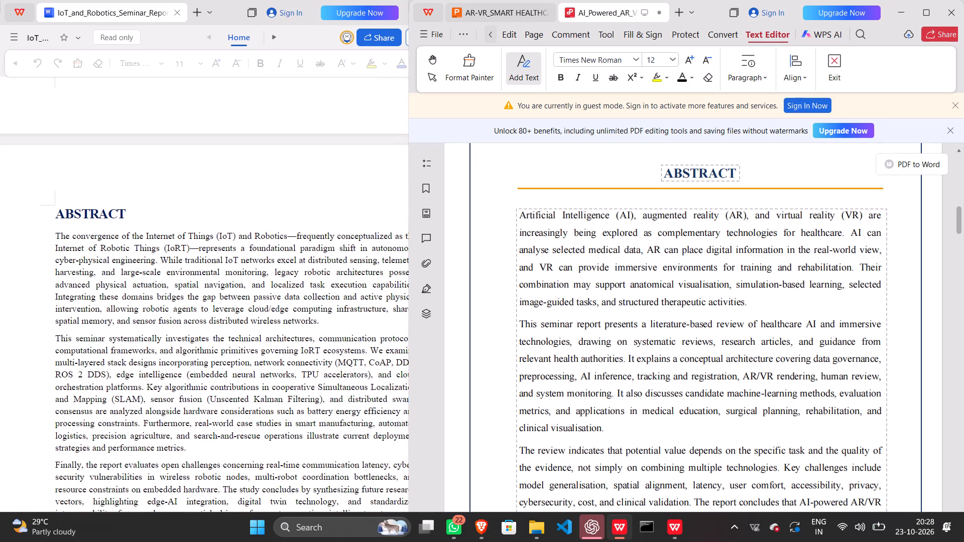
{"action": "scroll", "coordinate": [87, 290], "scroll_direction": "down", "scroll_amount": 3}
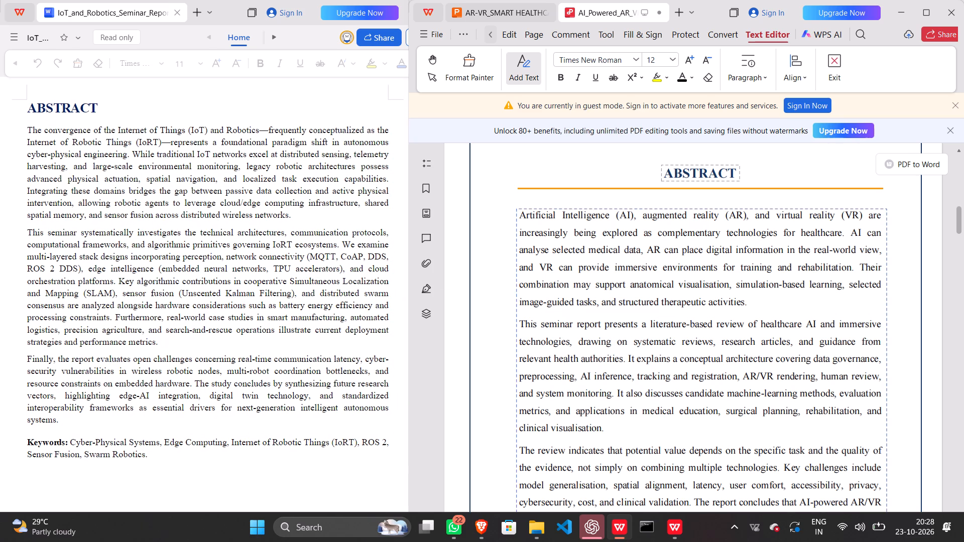
{"action": "scroll", "coordinate": [718, 257], "scroll_direction": "down", "scroll_amount": 1}
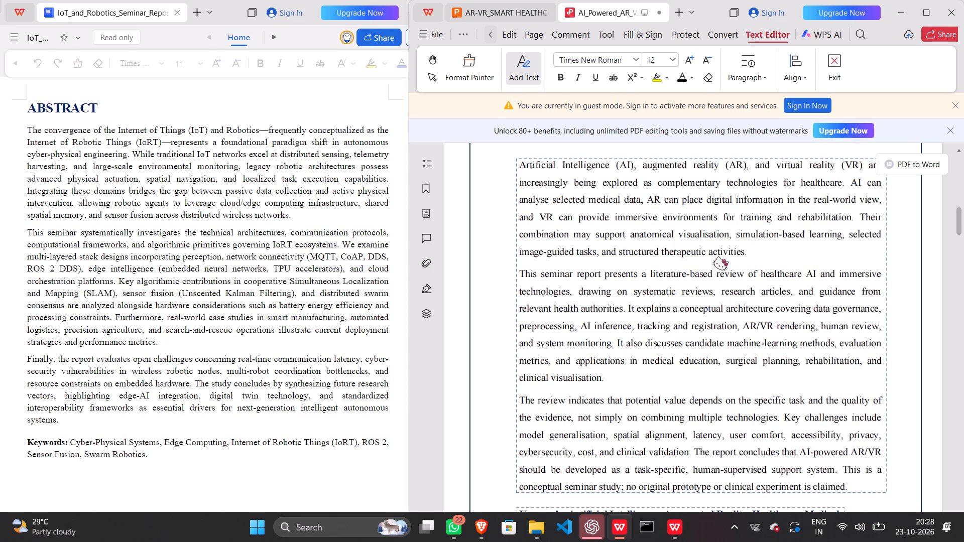
{"action": "scroll", "coordinate": [718, 257], "scroll_direction": "down", "scroll_amount": 1}
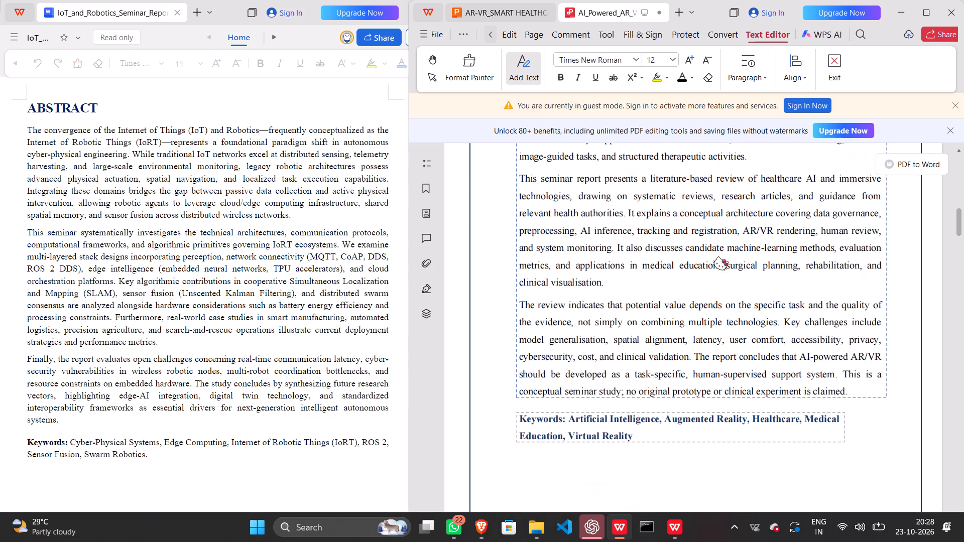
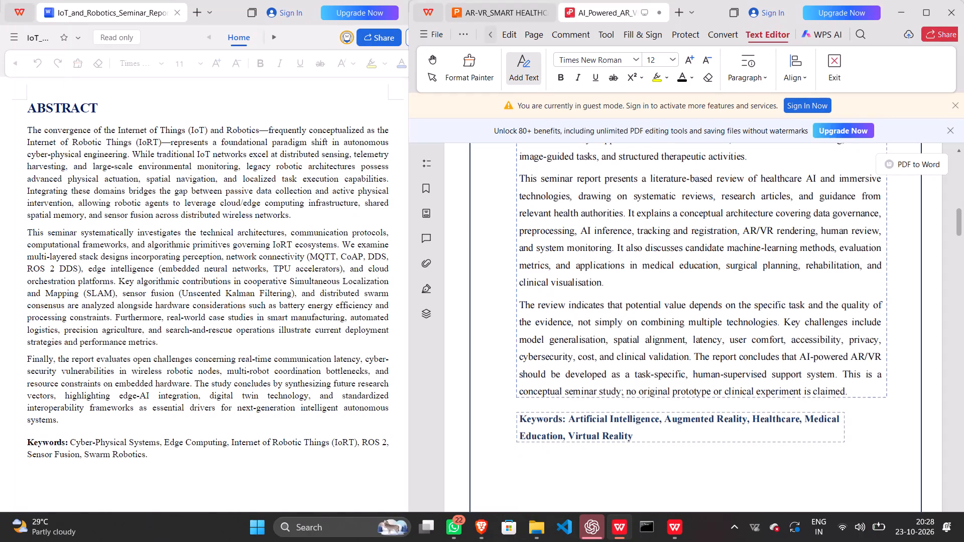
Delete all three body paragraphs of the AR/VR report's abstract, leaving the heading and keywords in place.
{"action": "scroll", "coordinate": [651, 297], "scroll_direction": "up", "scroll_amount": 1}
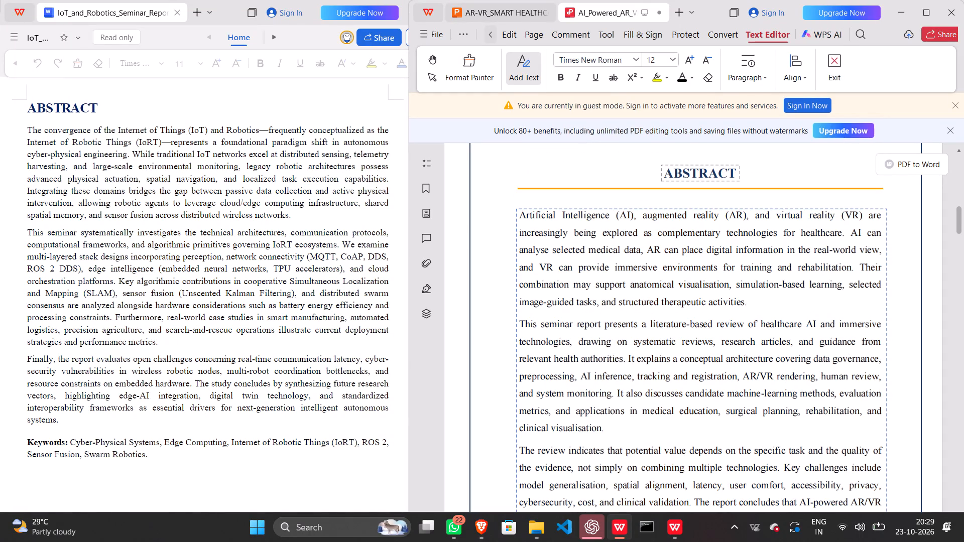
{"action": "left_click_drag", "start_coordinate": [521, 218], "coordinate": [638, 401]}
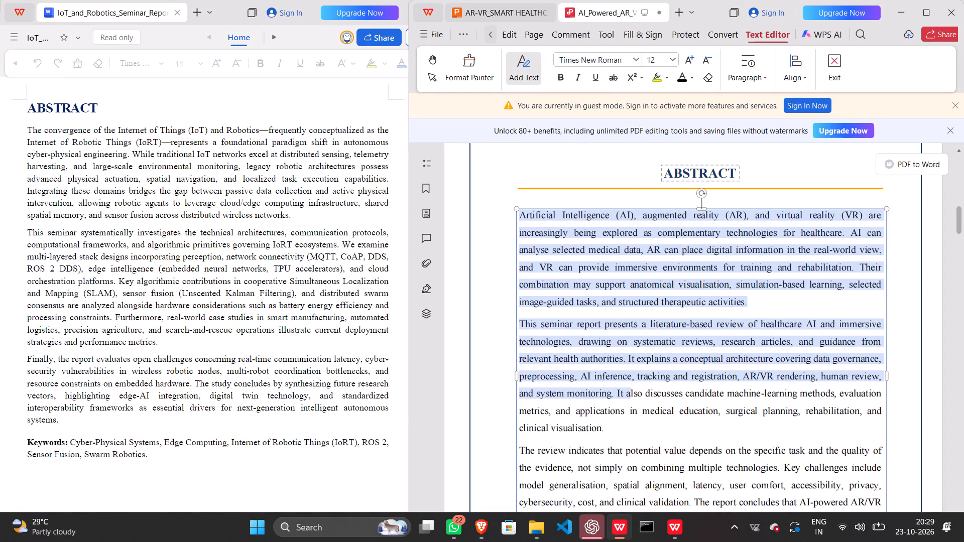
{"action": "left_click_drag", "start_coordinate": [638, 401], "coordinate": [778, 464]}
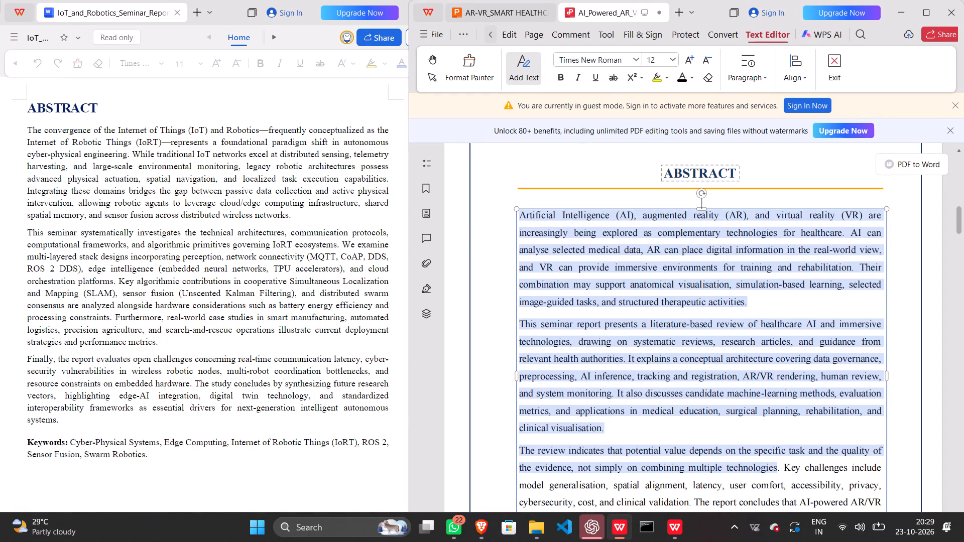
{"action": "left_click_drag", "start_coordinate": [778, 464], "coordinate": [825, 530]}
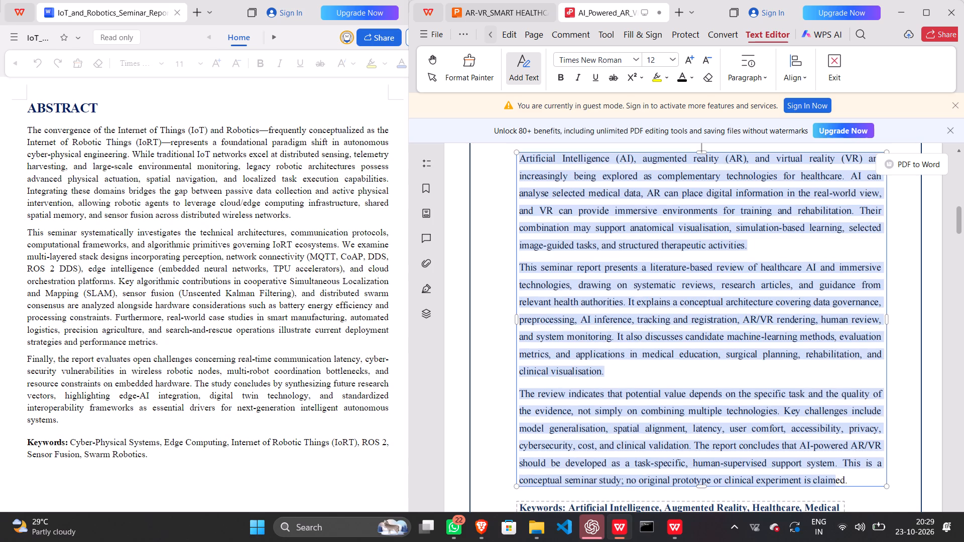
{"action": "left_click_drag", "start_coordinate": [825, 530], "coordinate": [850, 477]}
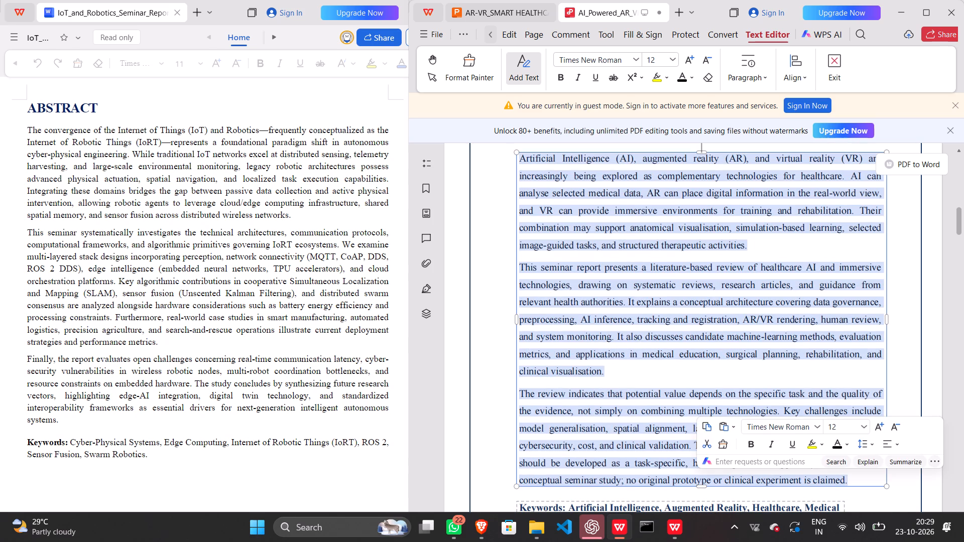
{"action": "key", "text": "Delete"}
Copy the three abstract paragraphs from the IoT and Robotics report into the emptied body of the AR/VR report's Abstract page.
{"action": "scroll", "coordinate": [703, 341], "scroll_direction": "up", "scroll_amount": 1}
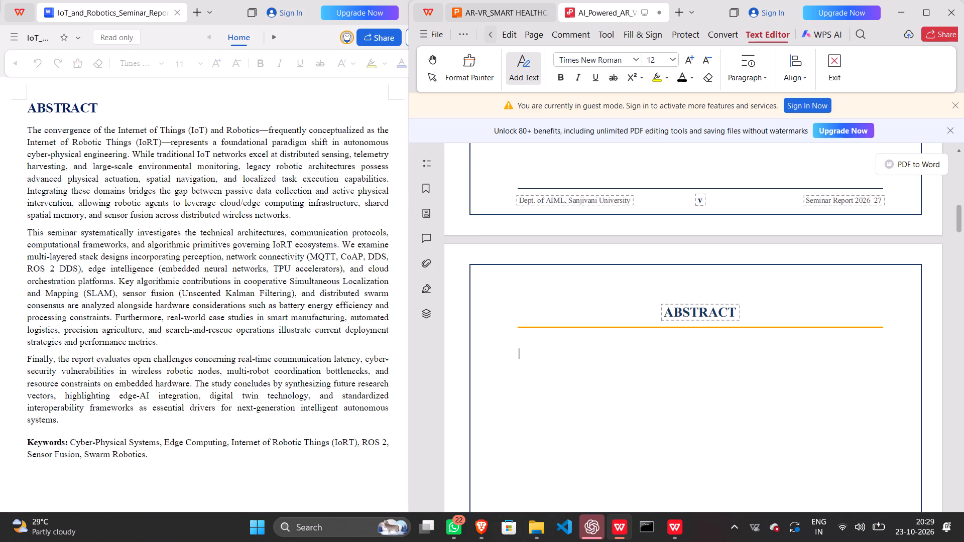
{"action": "left_click_drag", "start_coordinate": [28, 127], "coordinate": [82, 294]}
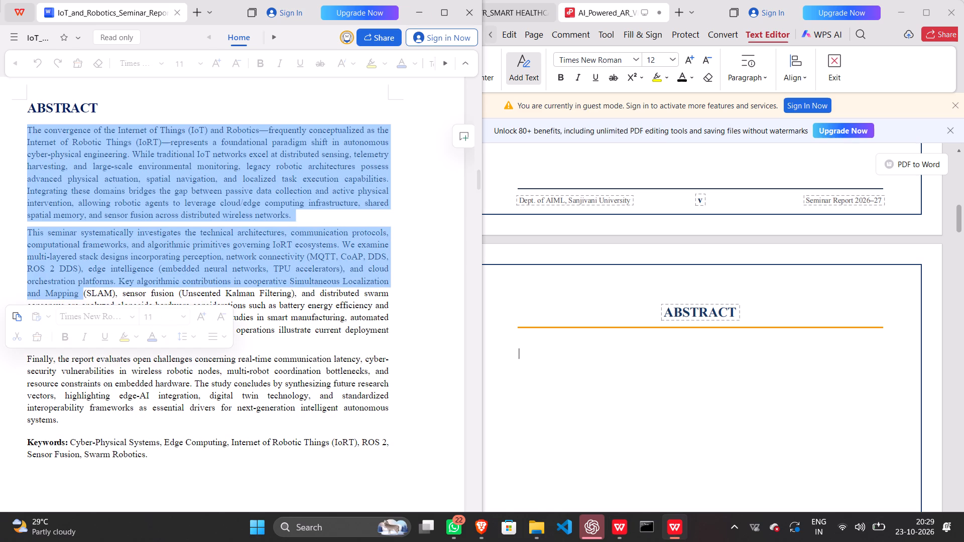
{"action": "left_click", "coordinate": [115, 379]}
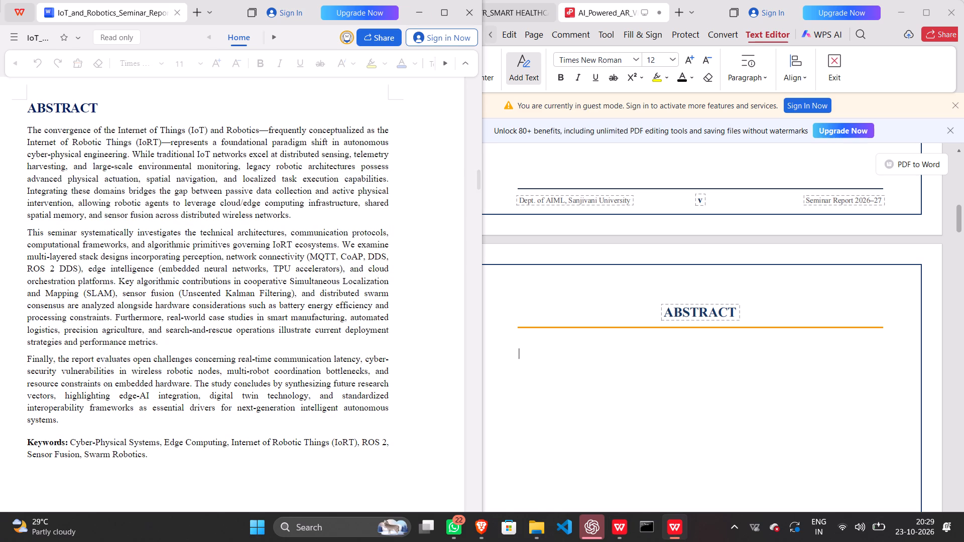
{"action": "left_click_drag", "start_coordinate": [26, 131], "coordinate": [92, 431]}
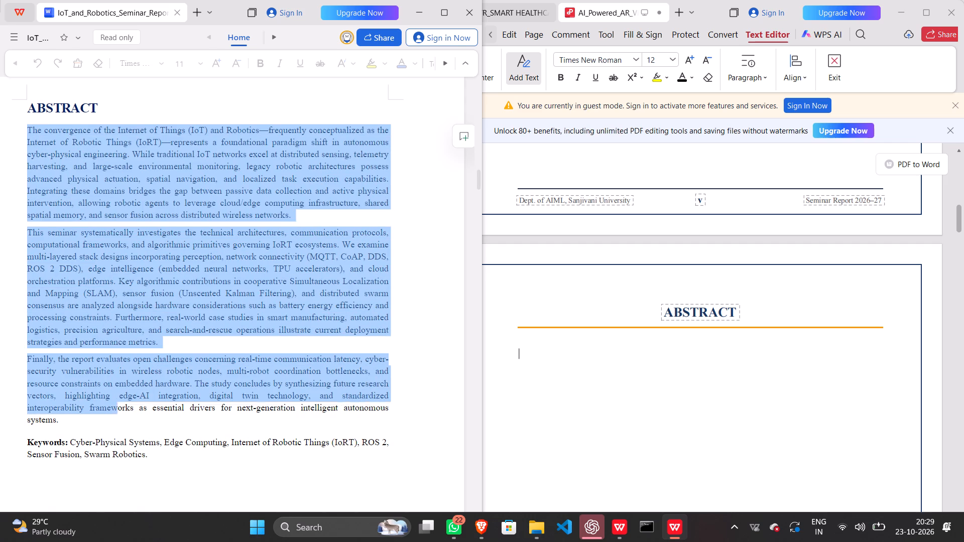
{"action": "left_click_drag", "start_coordinate": [92, 431], "coordinate": [57, 421]}
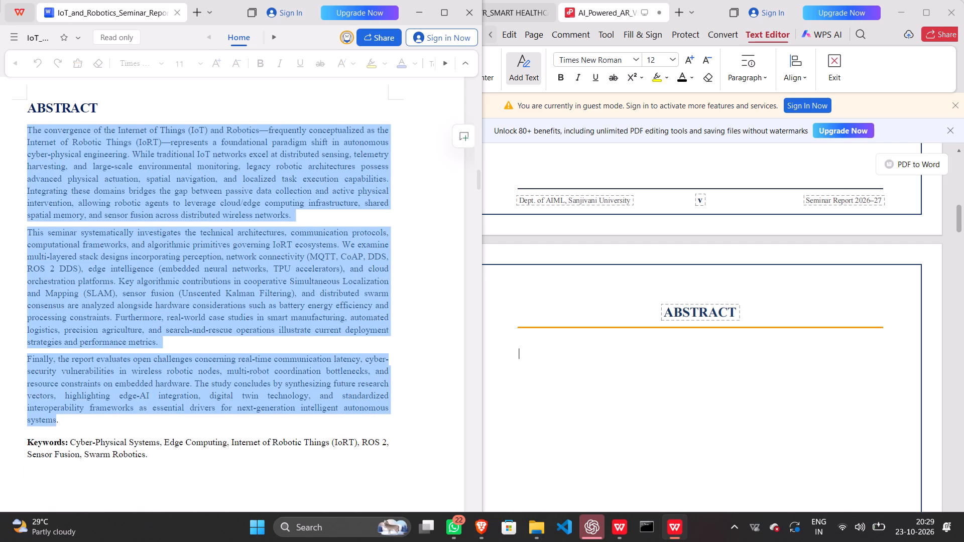
{"action": "key", "text": "ctrl+c"}
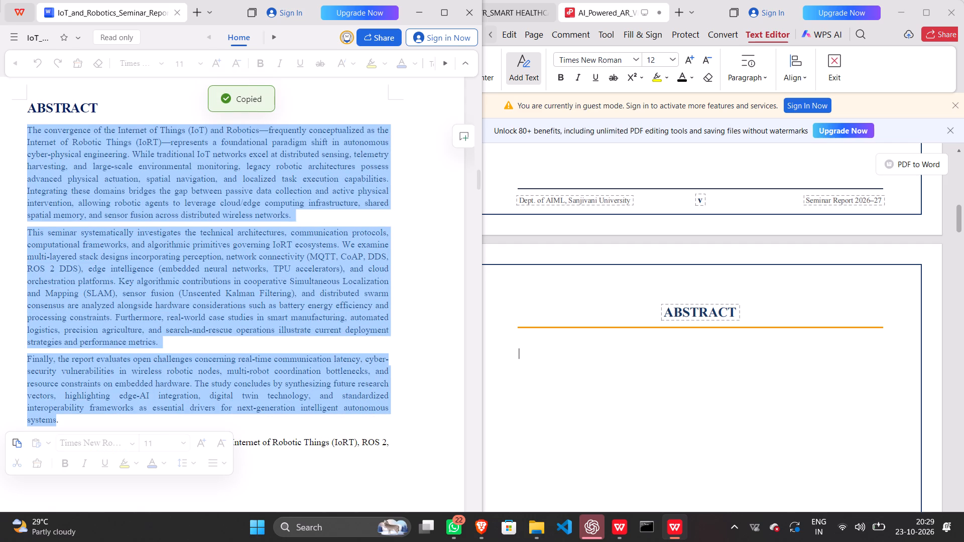
{"action": "left_click", "coordinate": [520, 353]}
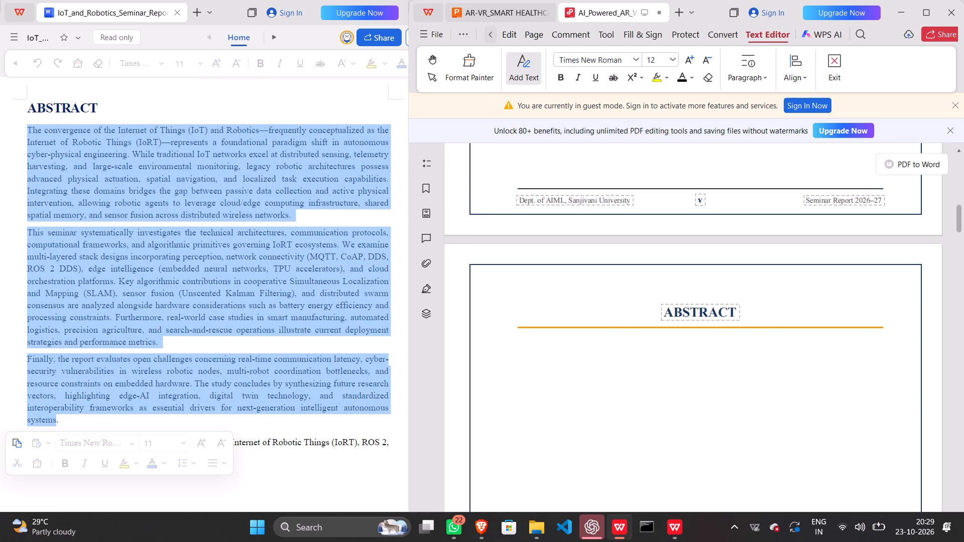
{"action": "key", "text": "ctrl+v"}
Move the pasted abstract text block below the heading's orange rule, centred between the page's side borders.
{"action": "scroll", "coordinate": [668, 367], "scroll_direction": "down", "scroll_amount": 1}
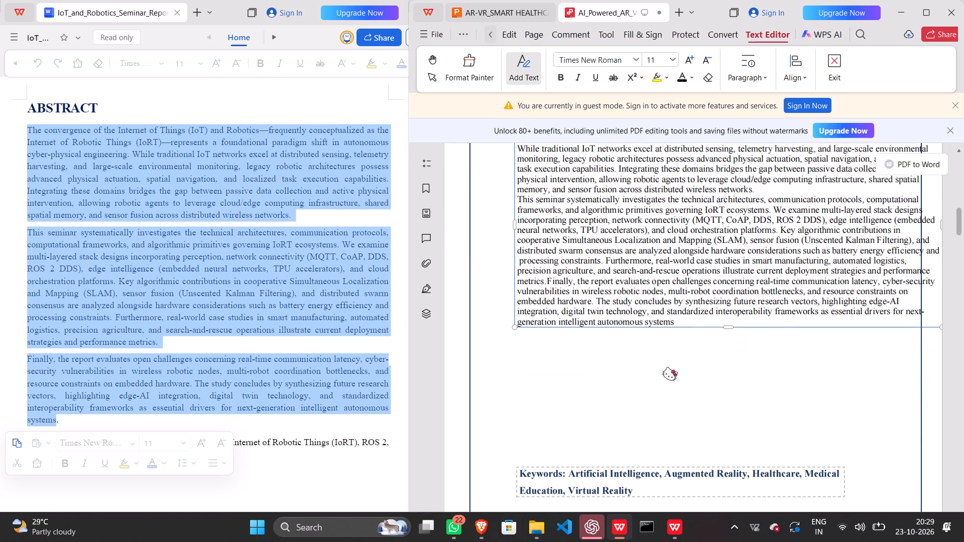
{"action": "scroll", "coordinate": [758, 324], "scroll_direction": "up", "scroll_amount": 1}
{"action": "scroll", "coordinate": [936, 267], "scroll_direction": "left", "scroll_amount": 1}
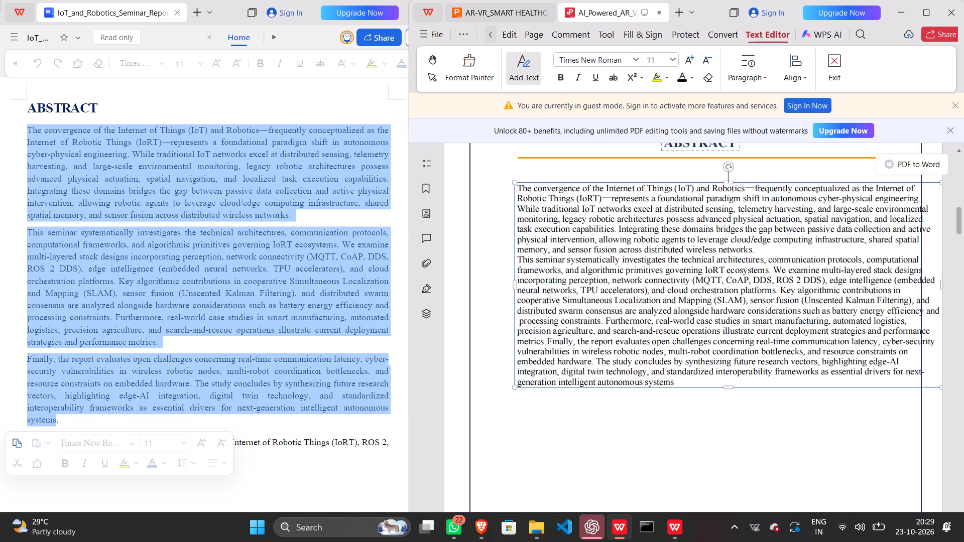
{"action": "left_click_drag", "start_coordinate": [728, 385], "coordinate": [716, 436]}
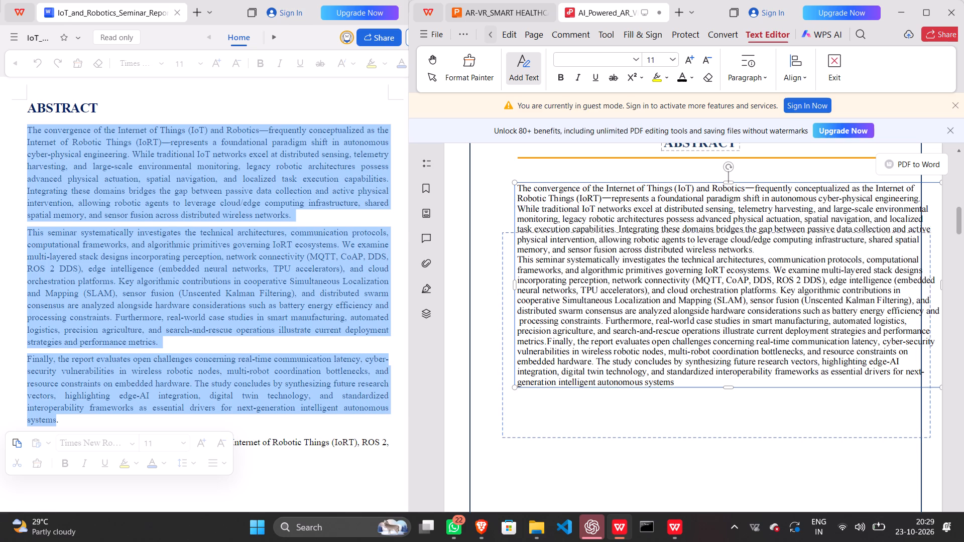
{"action": "left_click_drag", "start_coordinate": [716, 436], "coordinate": [713, 444]}
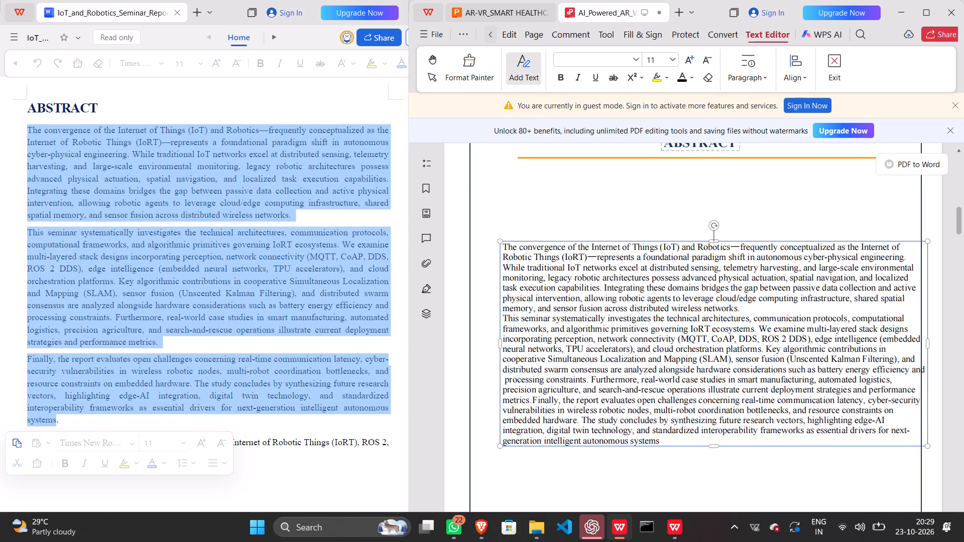
{"action": "left_click_drag", "start_coordinate": [712, 241], "coordinate": [702, 197]}
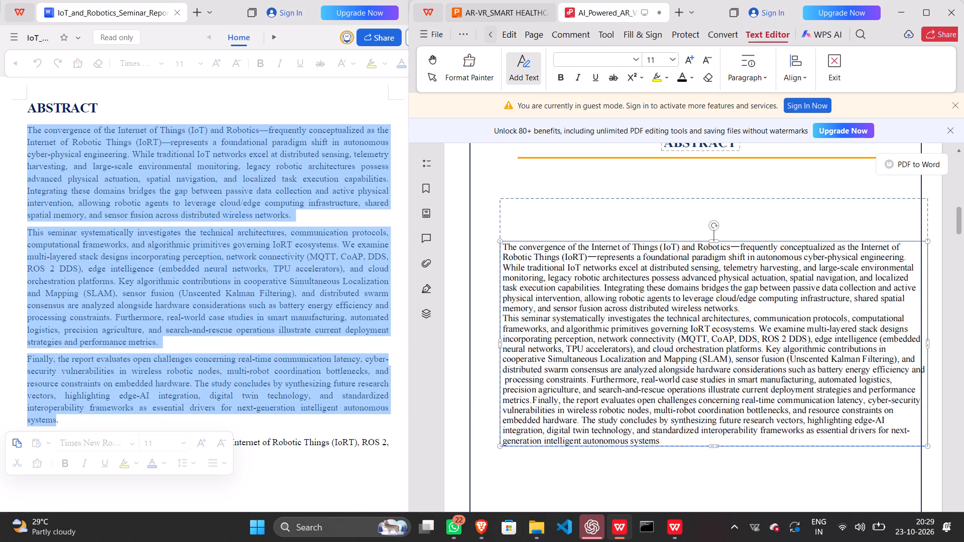
{"action": "left_click_drag", "start_coordinate": [702, 197], "coordinate": [660, 164]}
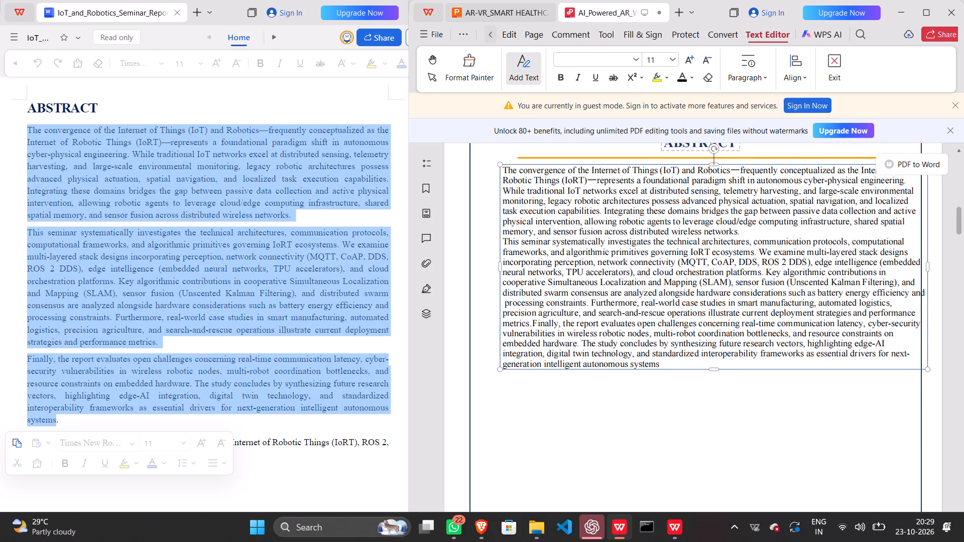
{"action": "left_click_drag", "start_coordinate": [929, 252], "coordinate": [893, 265]}
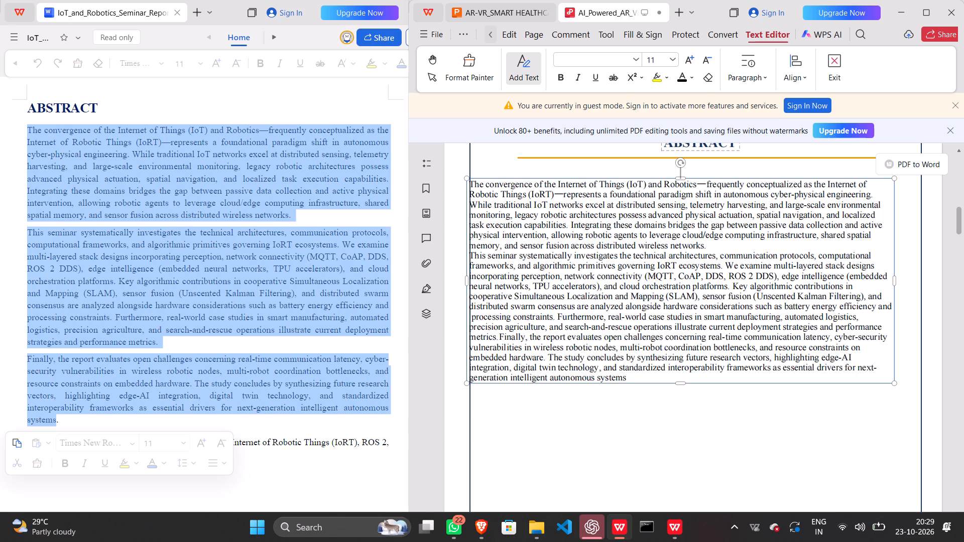
{"action": "left_click_drag", "start_coordinate": [466, 250], "coordinate": [486, 250]}
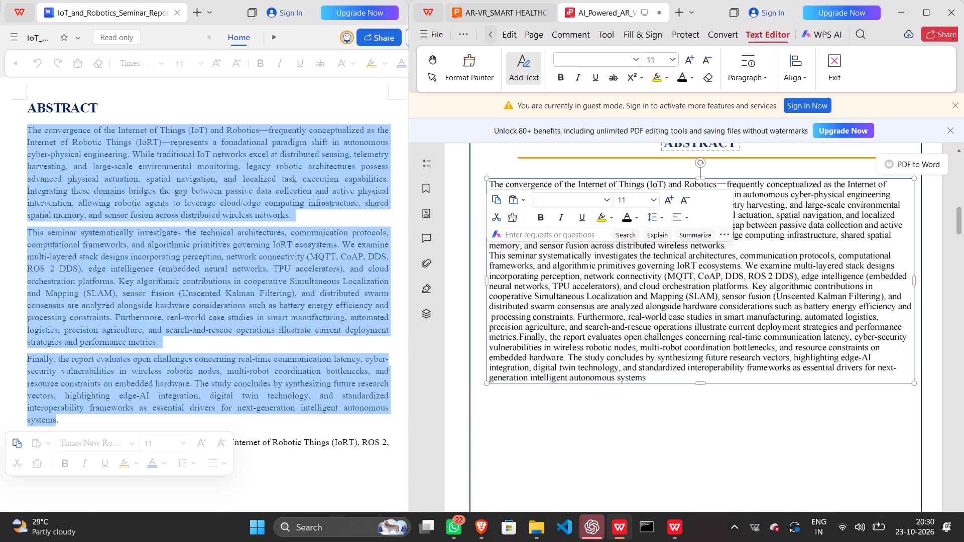
Reposition the abstract text block directly beneath the orange rule, with its right edge against the page border.
{"action": "left_click_drag", "start_coordinate": [701, 381], "coordinate": [701, 387]}
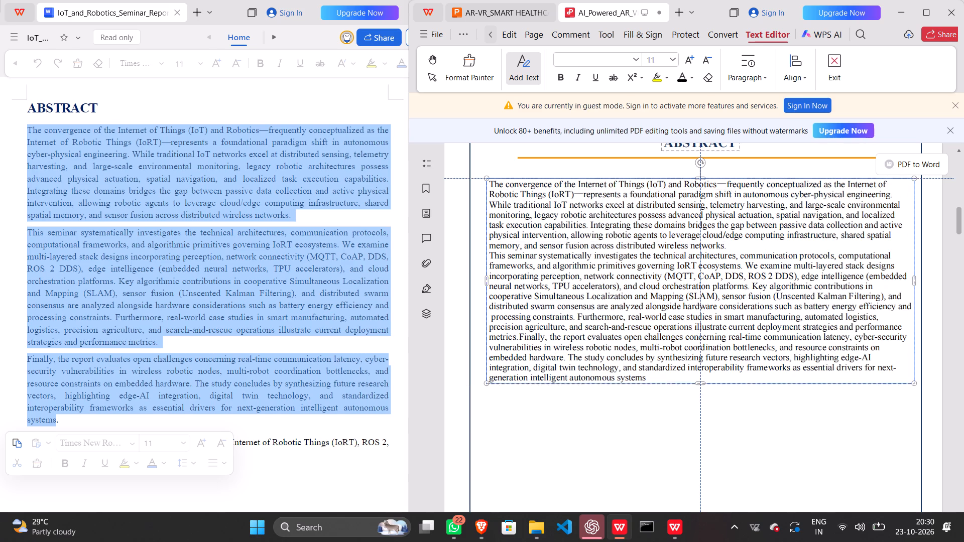
{"action": "left_click_drag", "start_coordinate": [701, 387], "coordinate": [701, 401]}
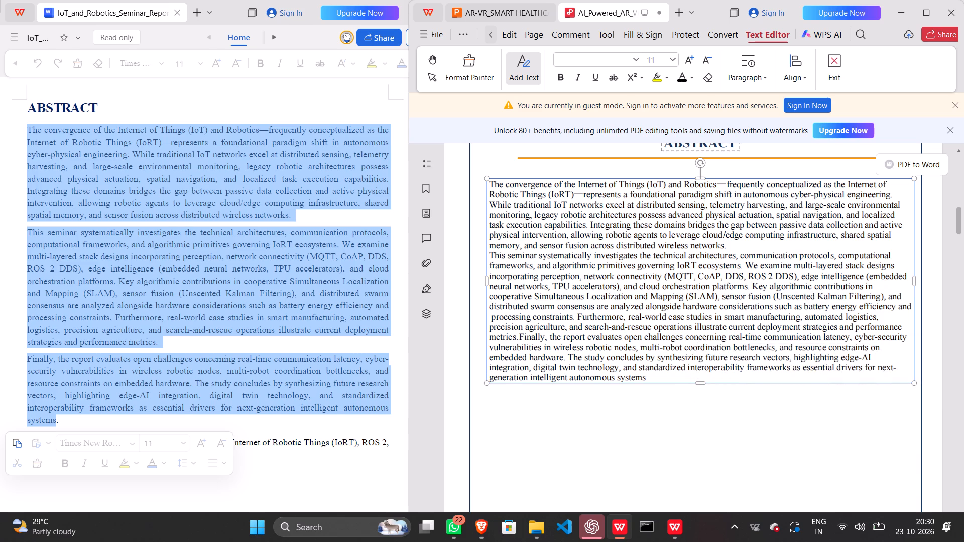
{"action": "left_click_drag", "start_coordinate": [698, 384], "coordinate": [698, 415]}
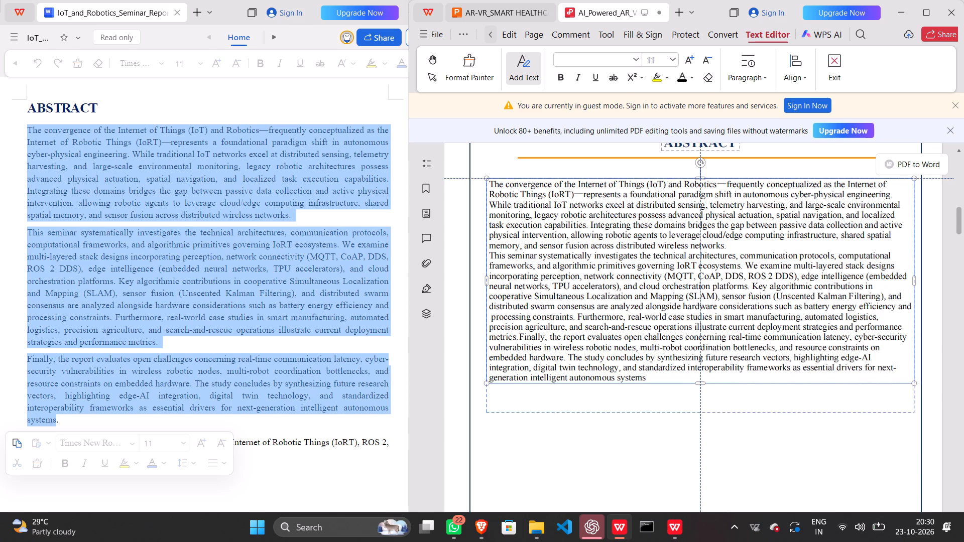
{"action": "left_click_drag", "start_coordinate": [698, 415], "coordinate": [698, 432]}
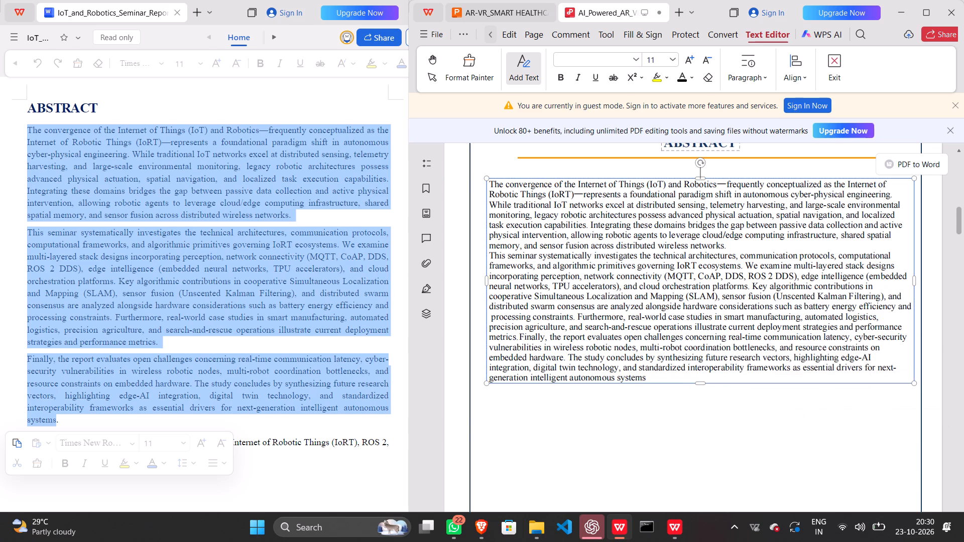
{"action": "left_click_drag", "start_coordinate": [697, 387], "coordinate": [698, 404]}
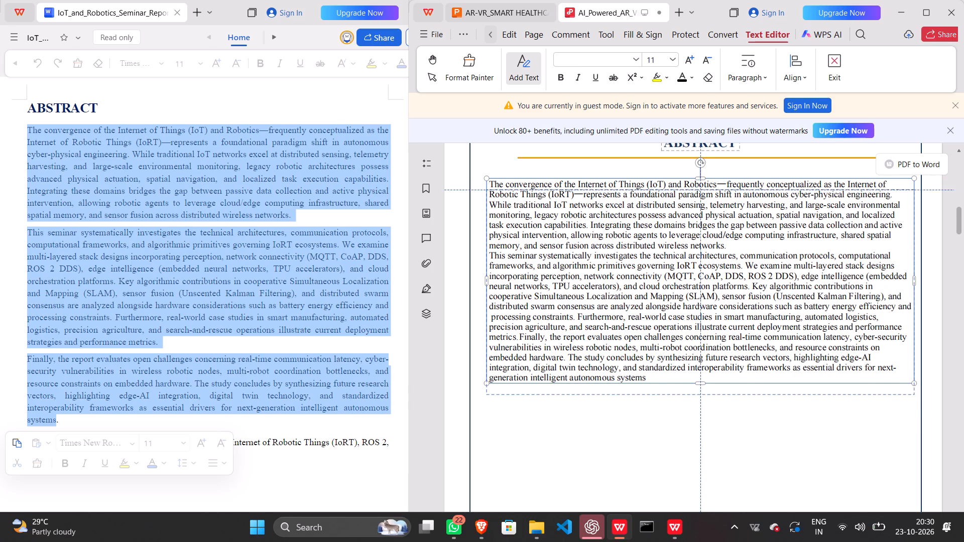
{"action": "left_click_drag", "start_coordinate": [698, 404], "coordinate": [703, 414]}
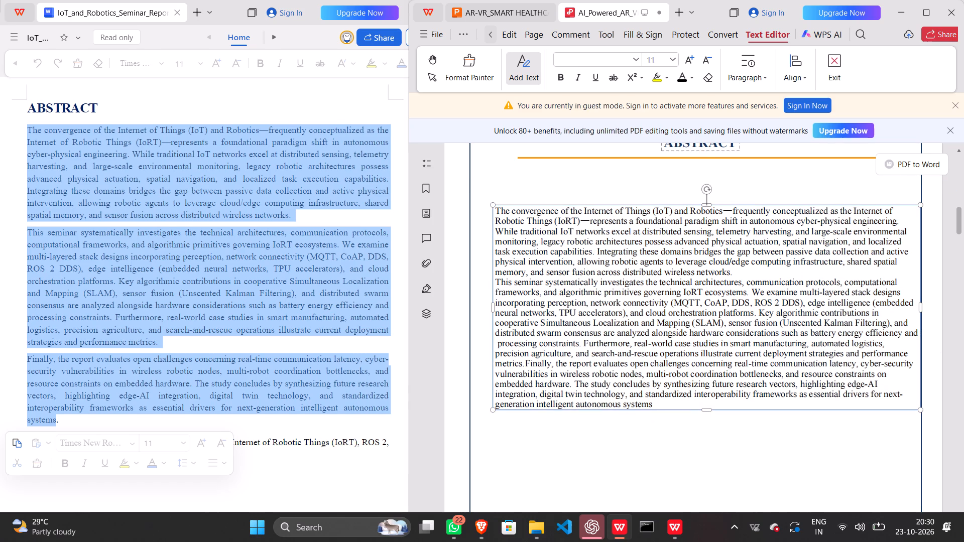
{"action": "left_click_drag", "start_coordinate": [705, 205], "coordinate": [700, 178]}
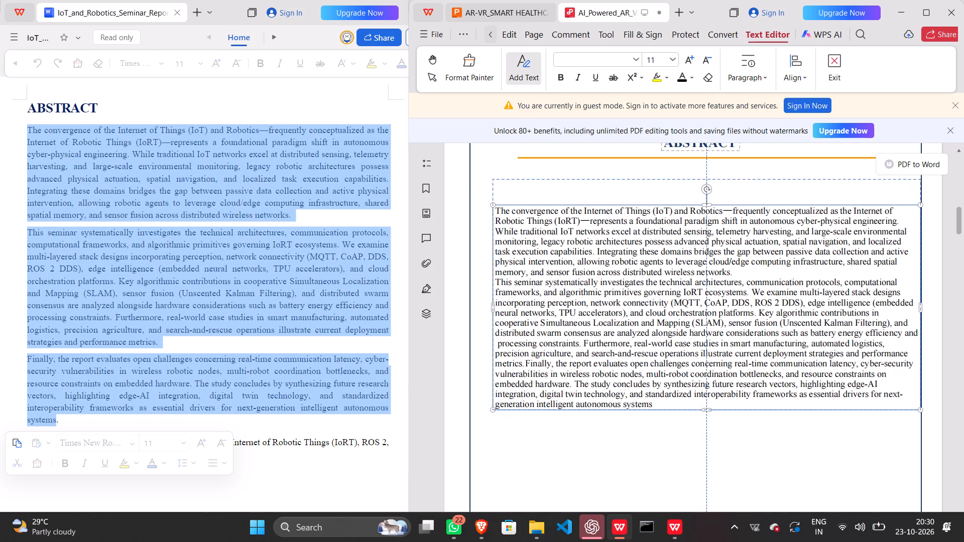
{"action": "left_click_drag", "start_coordinate": [700, 178], "coordinate": [673, 166]}
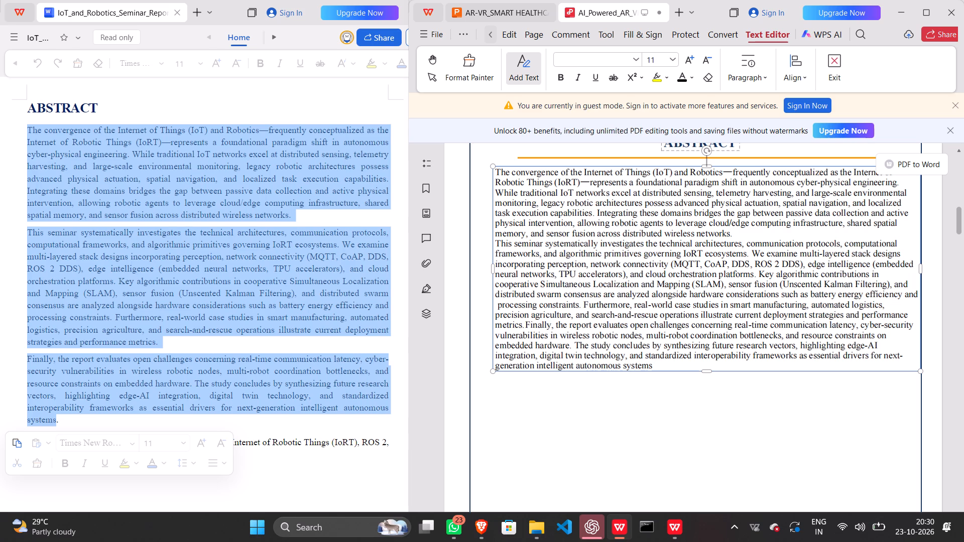
Separate the three pasted abstract paragraphs with blank lines, starting the one beginning "Finally, the report evaluates" on its own line.
{"action": "left_click", "coordinate": [732, 236]}
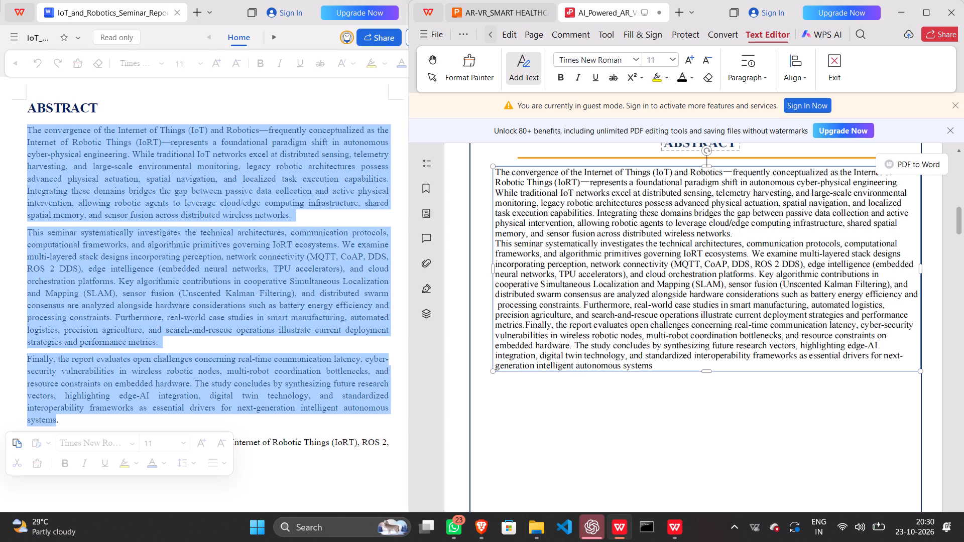
{"action": "left_click", "coordinate": [735, 236]}
{"action": "key", "text": "Return"}
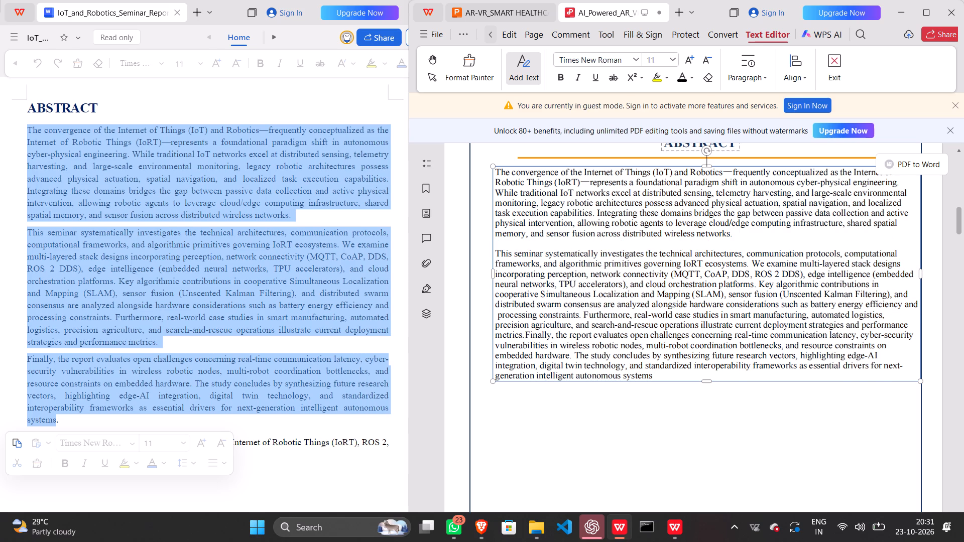
{"action": "left_click", "coordinate": [526, 336]}
{"action": "key", "text": "Return"}
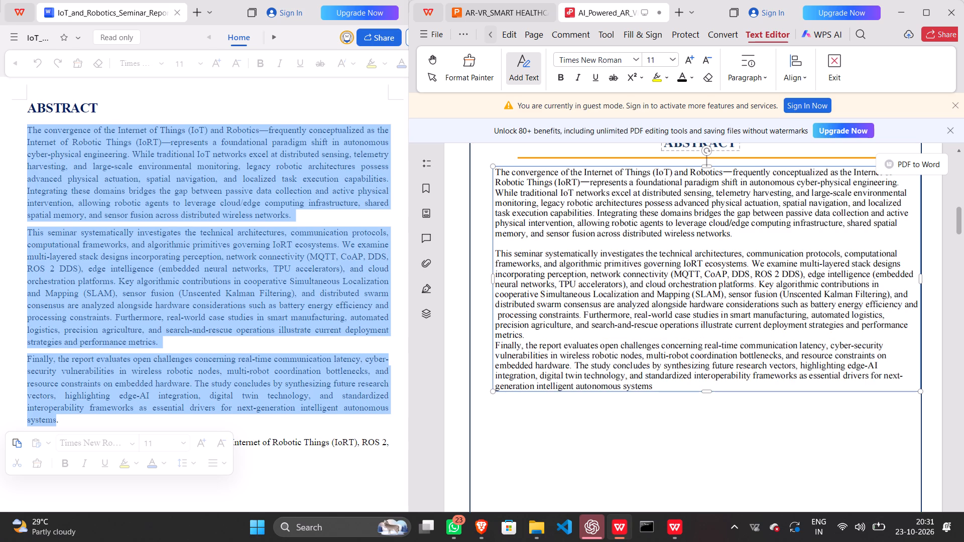
{"action": "key", "text": "Return"}
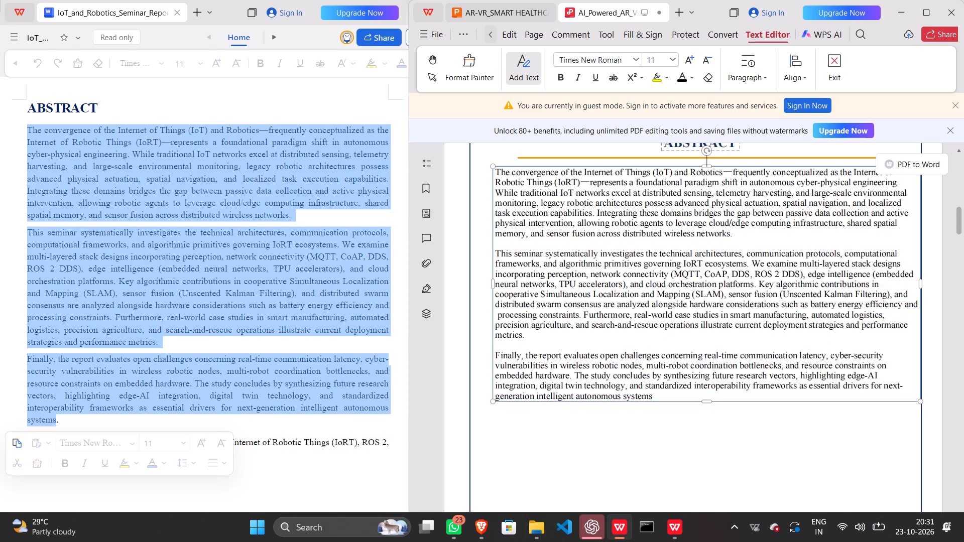